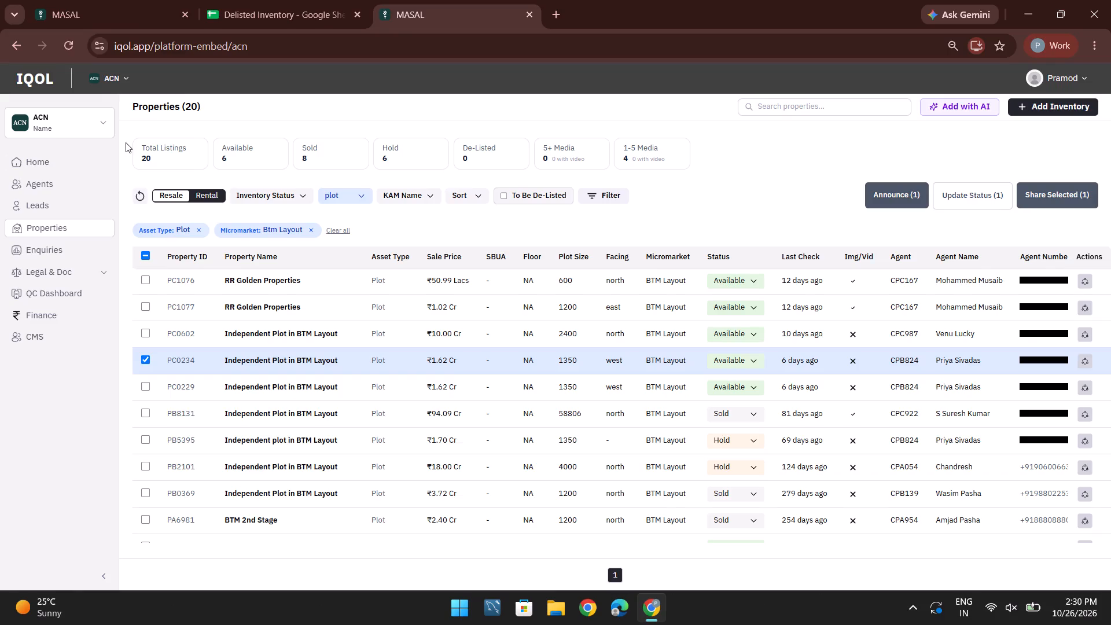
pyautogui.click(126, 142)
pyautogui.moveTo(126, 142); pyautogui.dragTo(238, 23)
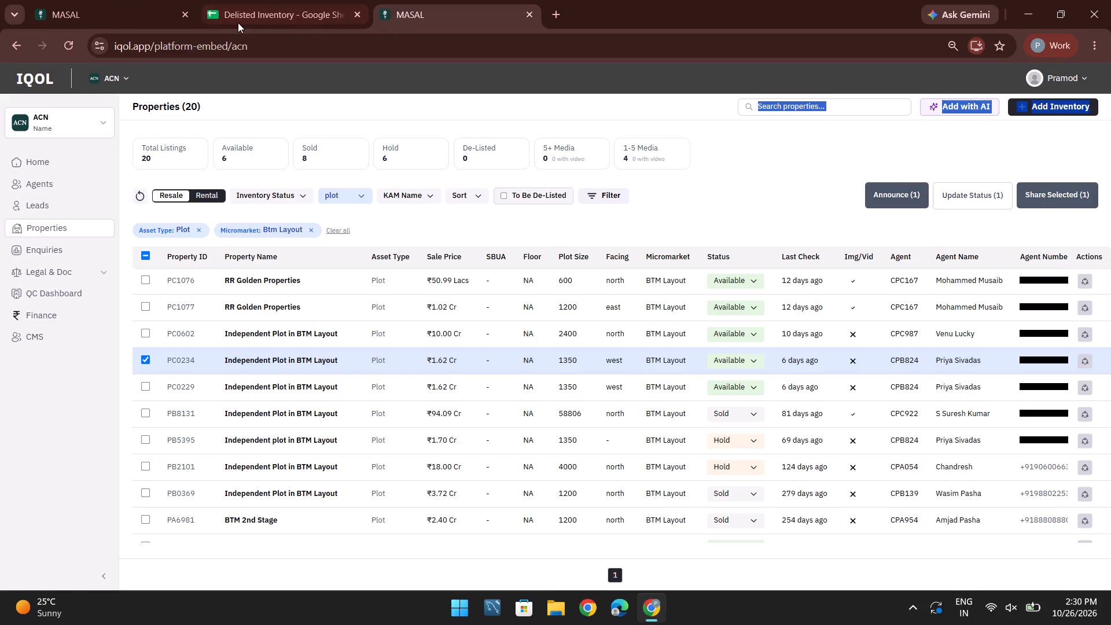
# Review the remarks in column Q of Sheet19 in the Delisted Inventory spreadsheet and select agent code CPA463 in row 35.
pyautogui.click(313, 24)
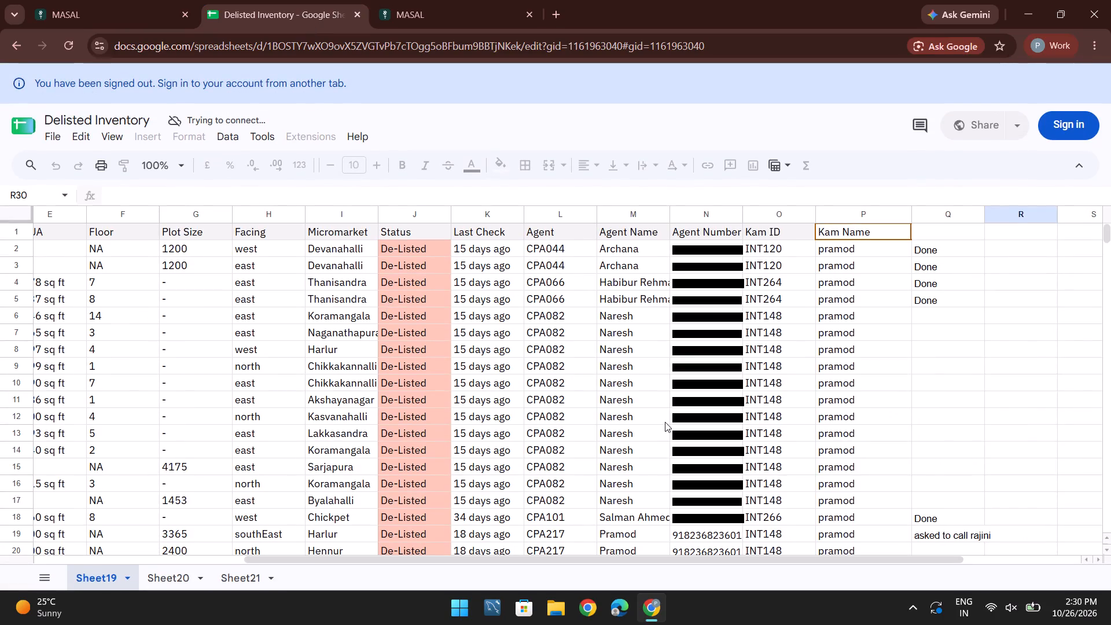
pyautogui.scroll(-1, 918, 457)
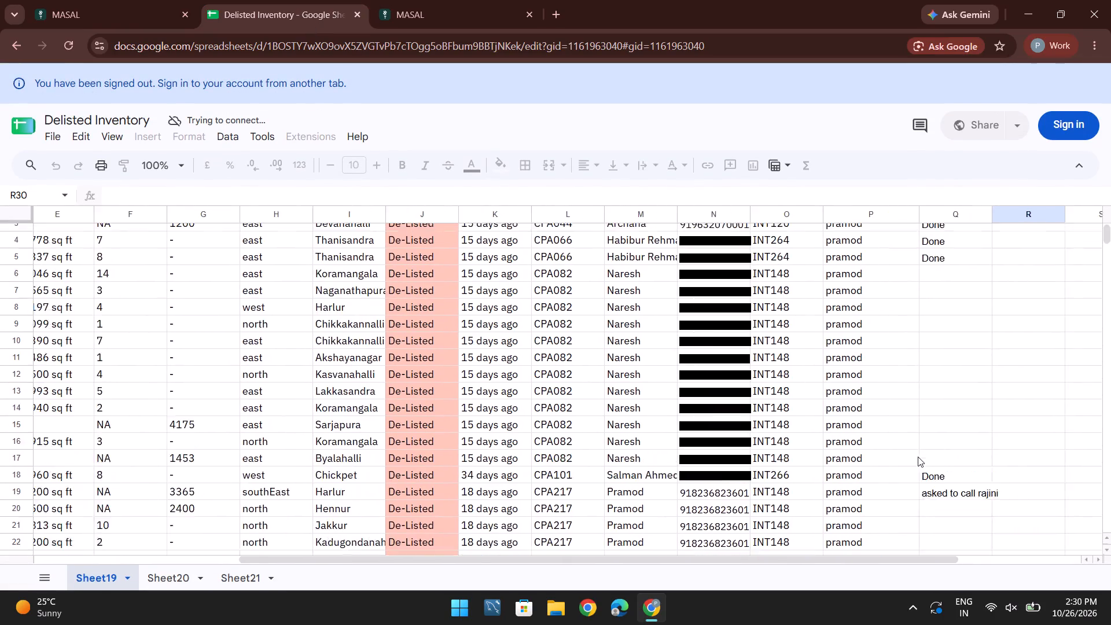
pyautogui.scroll(-2, 918, 457)
pyautogui.scroll(1, 918, 457)
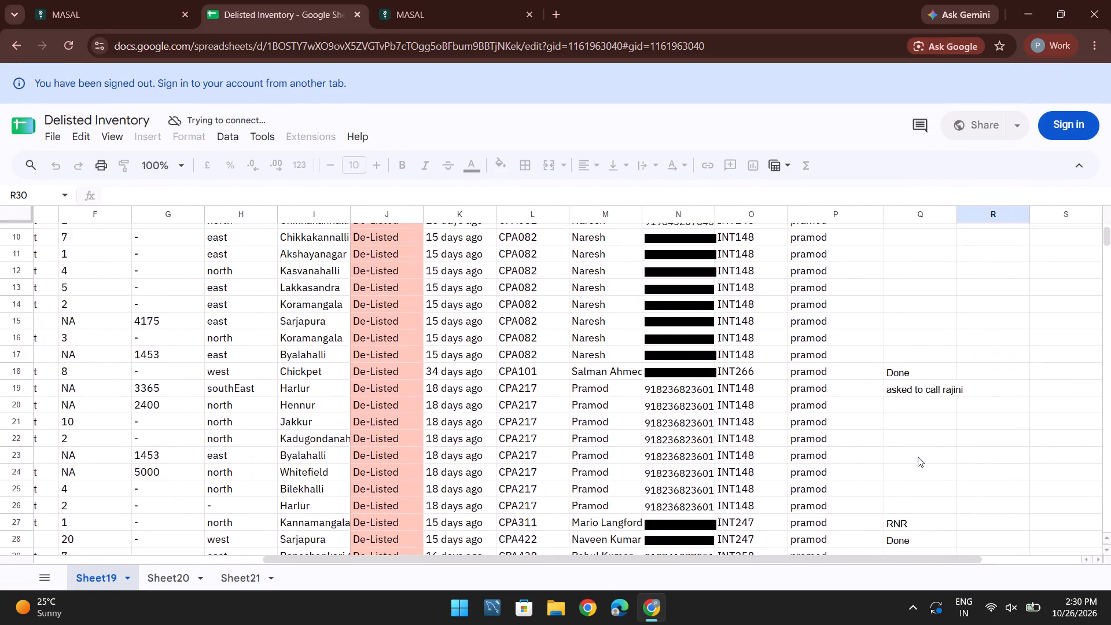
pyautogui.scroll(1, 918, 457)
pyautogui.scroll(-2, 918, 457)
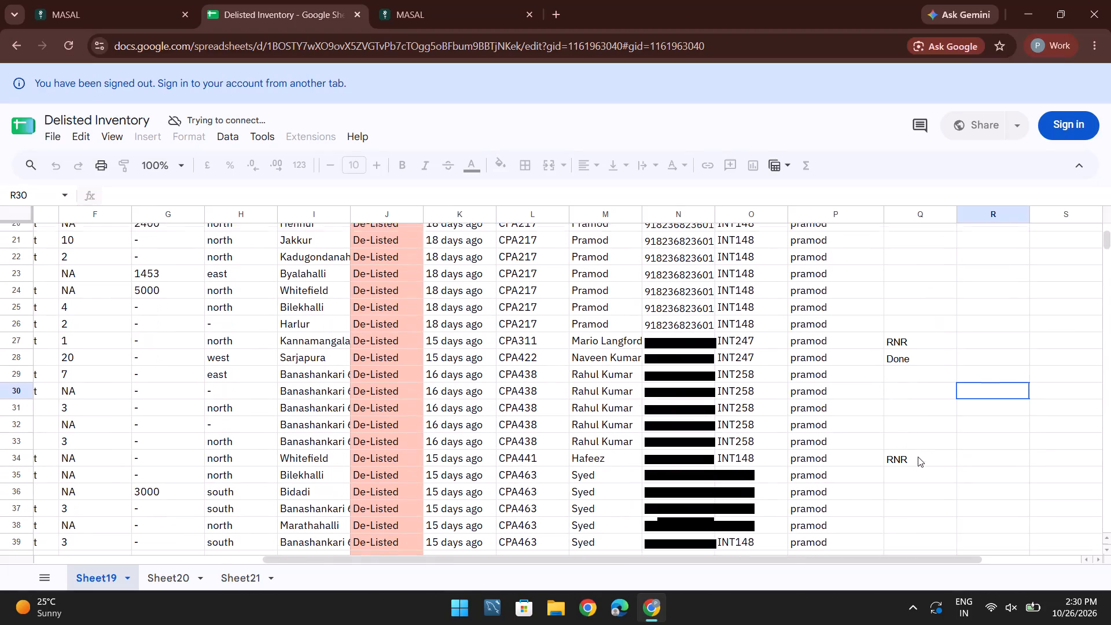
pyautogui.scroll(-1, 918, 457)
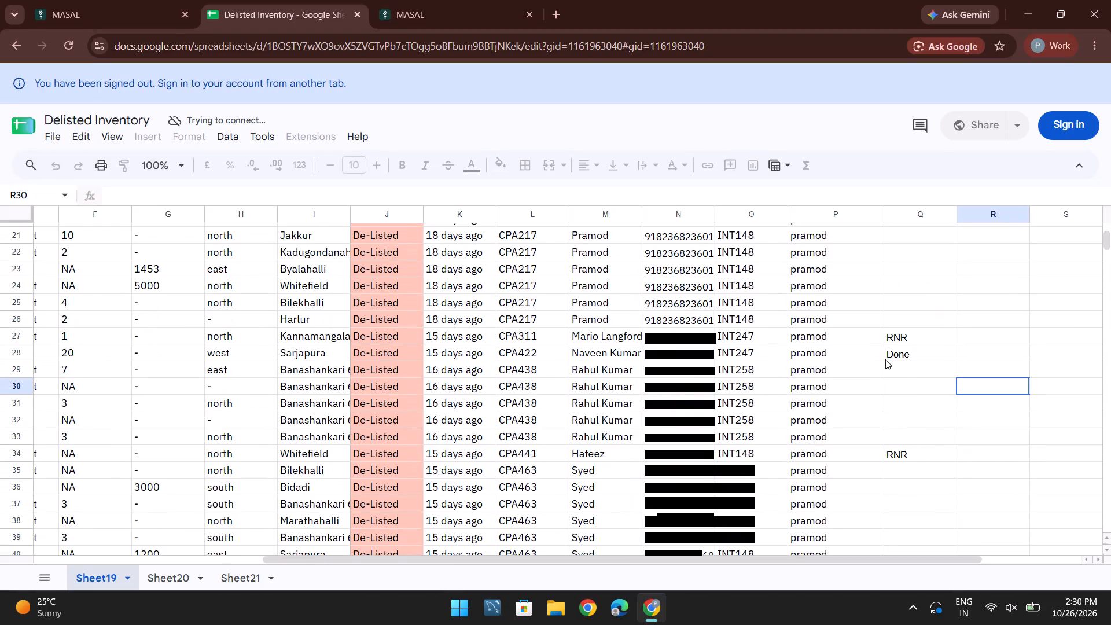
pyautogui.click(895, 368)
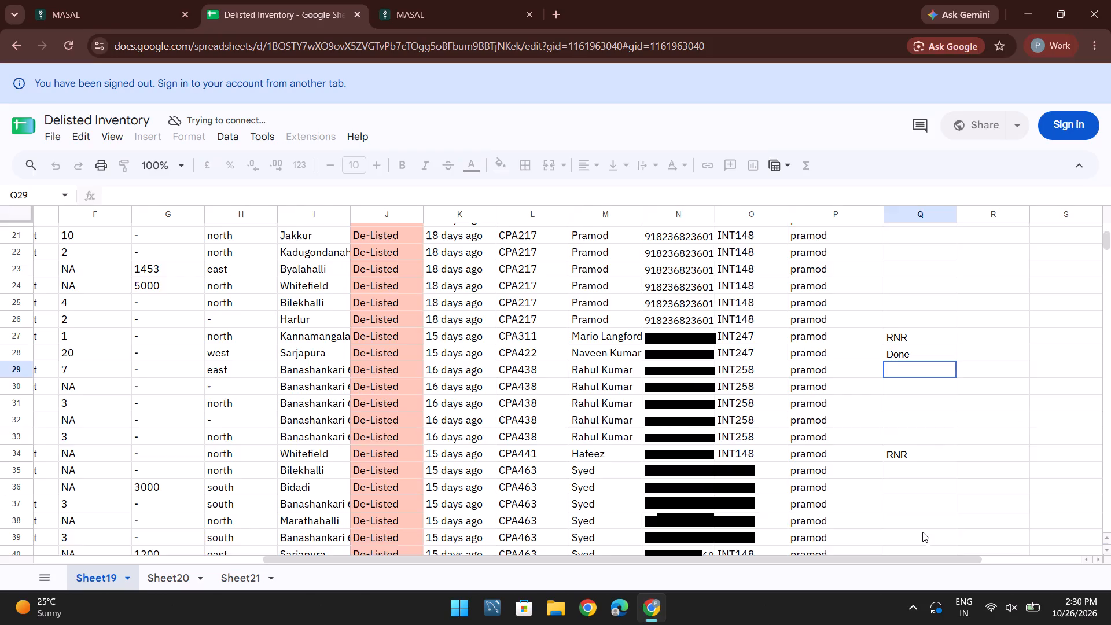
pyautogui.scroll(-2, 922, 532)
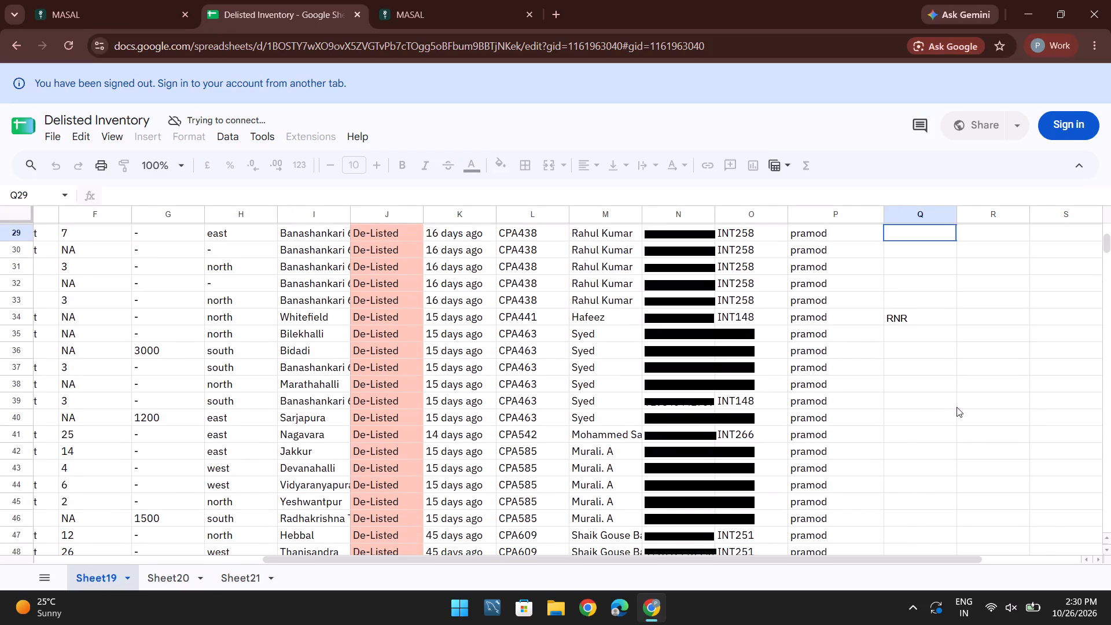
pyautogui.click(894, 338)
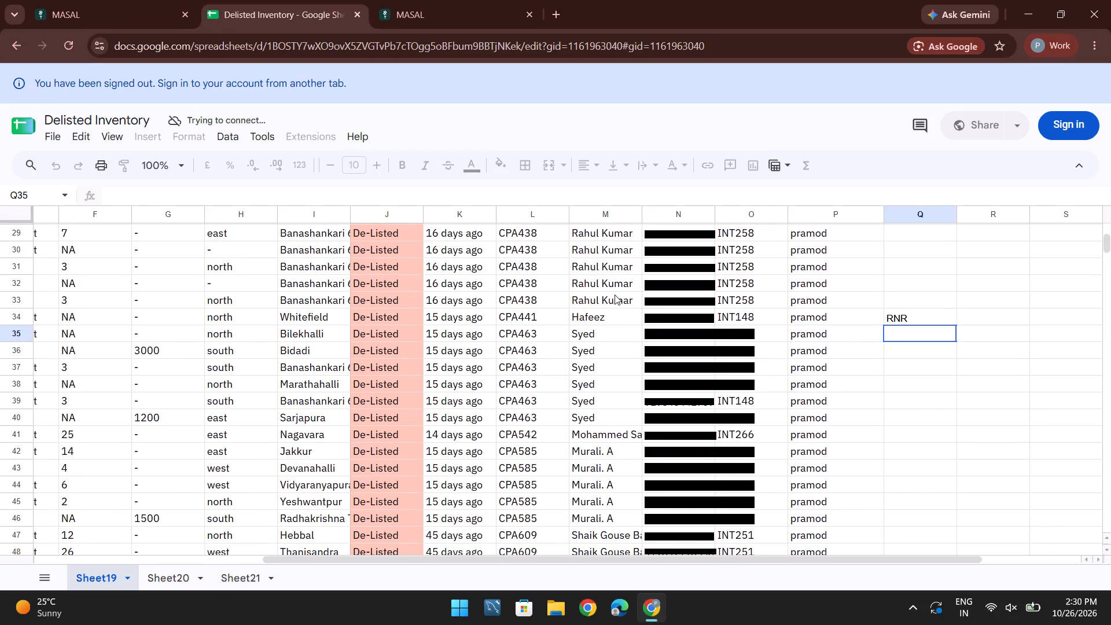
pyautogui.click(524, 336)
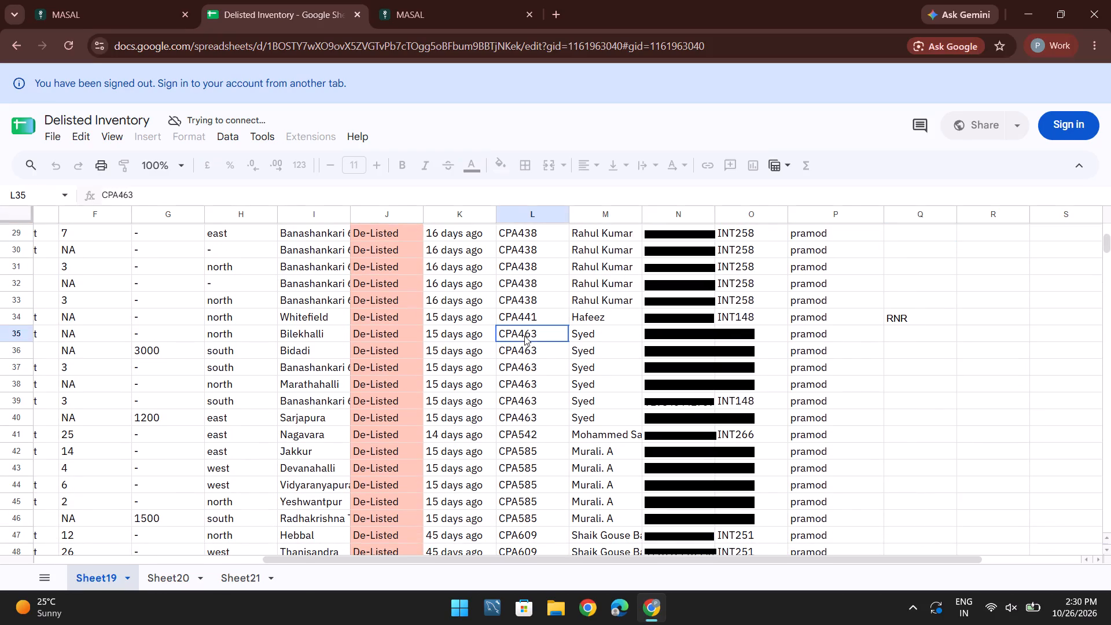
pyautogui.click(424, 12)
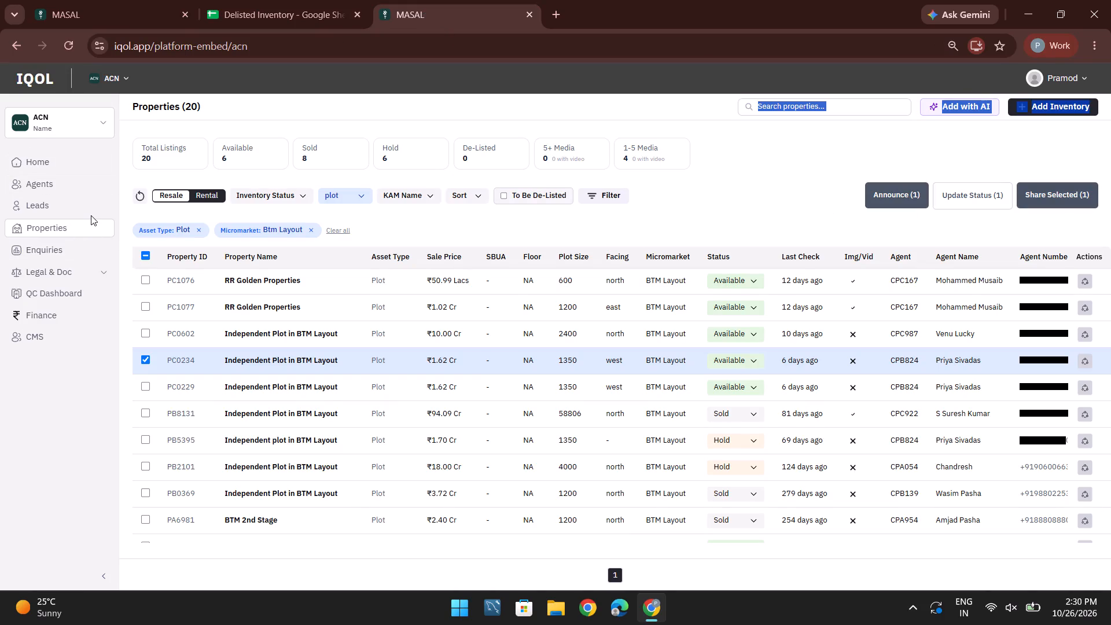
pyautogui.click(71, 228)
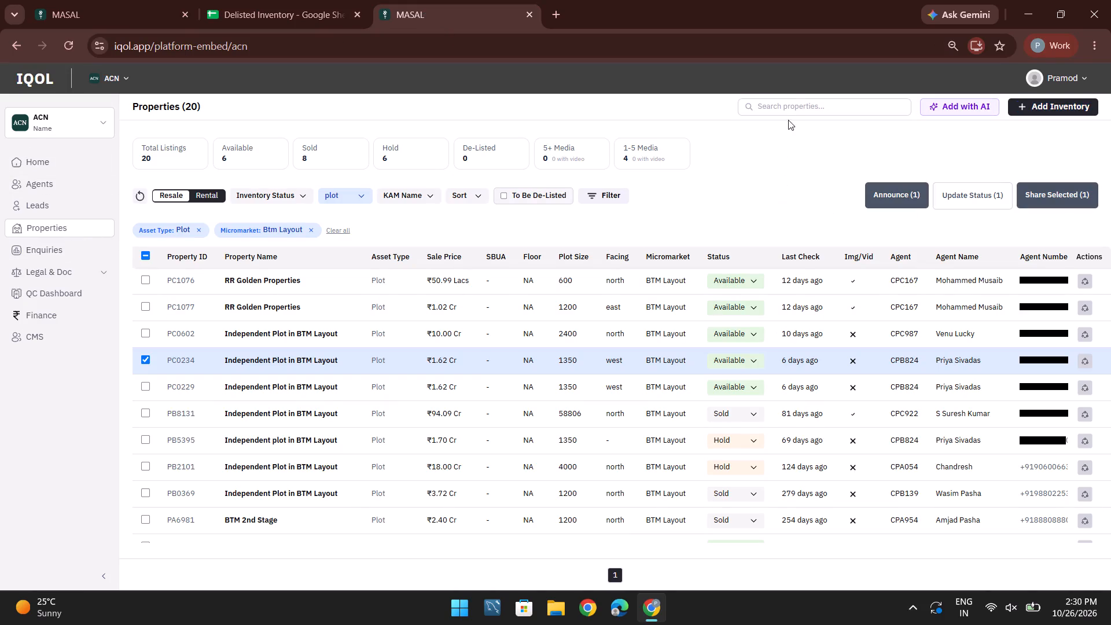
pyautogui.click(783, 102)
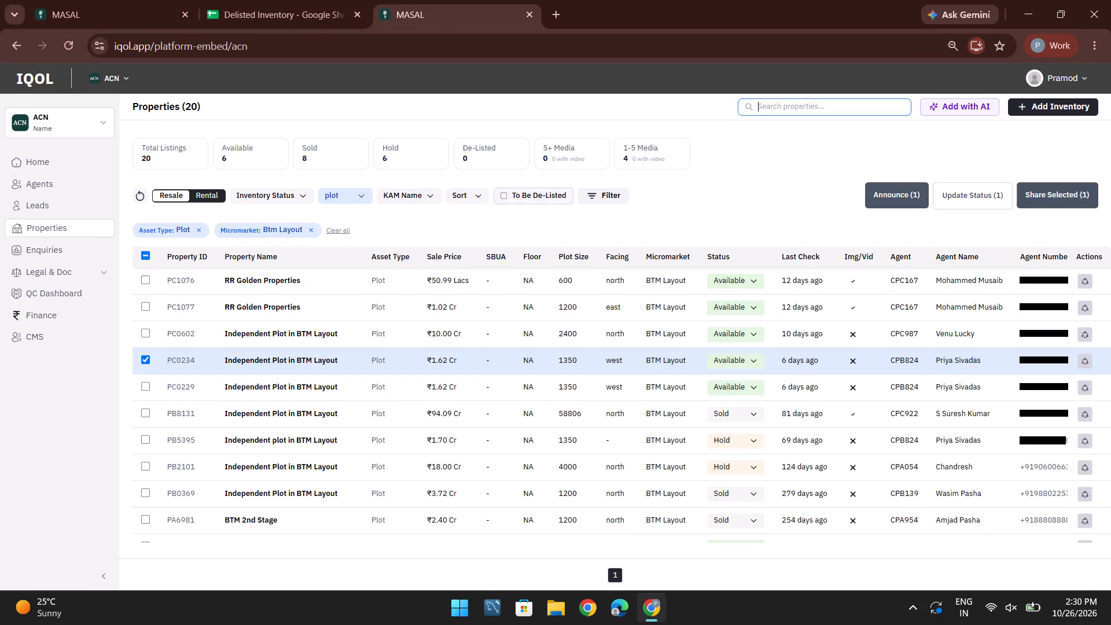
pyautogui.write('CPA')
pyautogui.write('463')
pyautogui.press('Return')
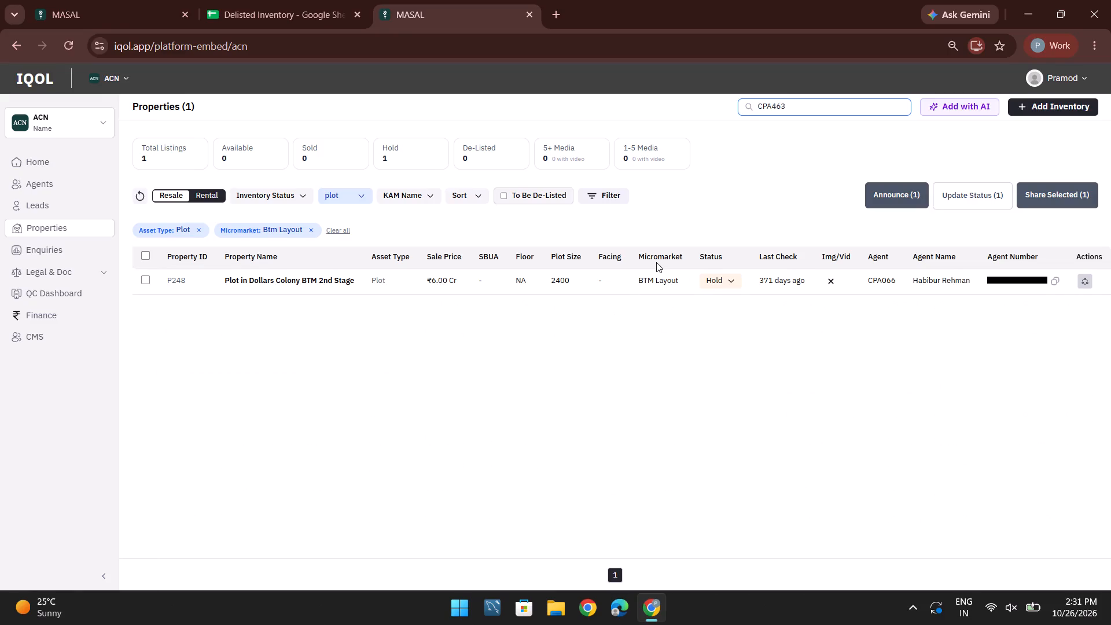
pyautogui.hscroll(-2, 656, 282)
pyautogui.hscroll(3, 656, 282)
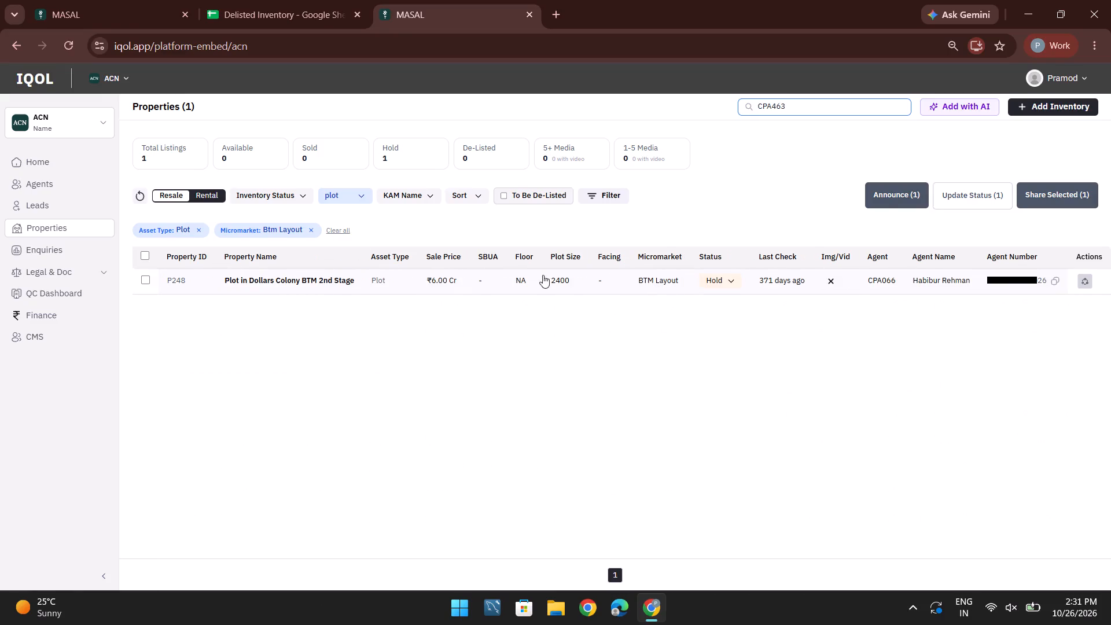
# Replace the plot asset type and Btm Layout micromarket filters with a de-listed inventory status filter.
pyautogui.click(350, 192)
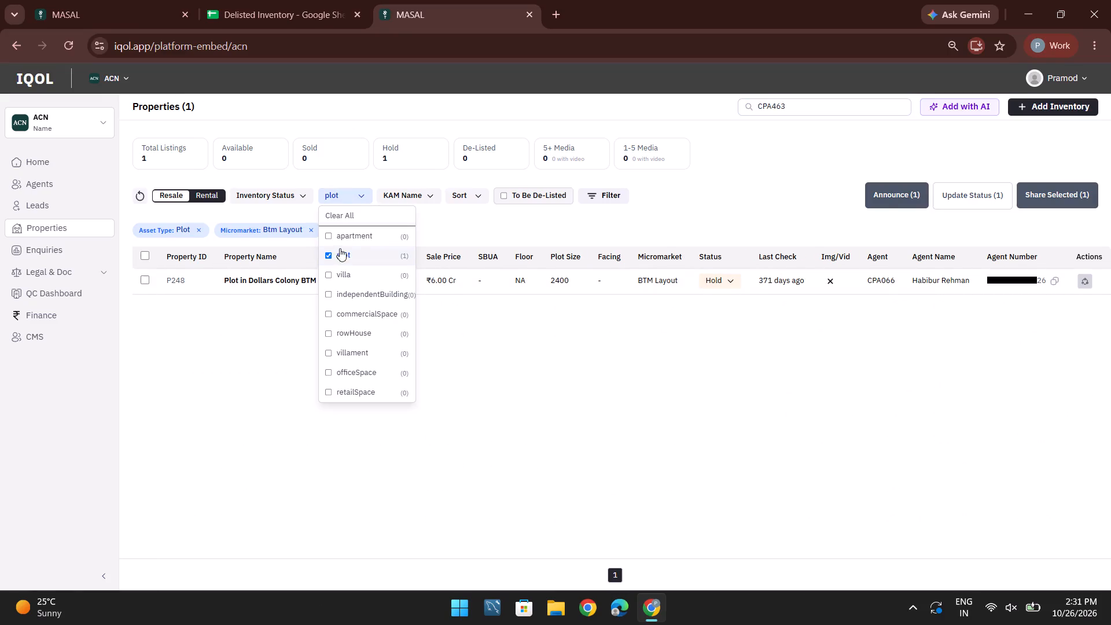
pyautogui.click(333, 257)
pyautogui.click(295, 189)
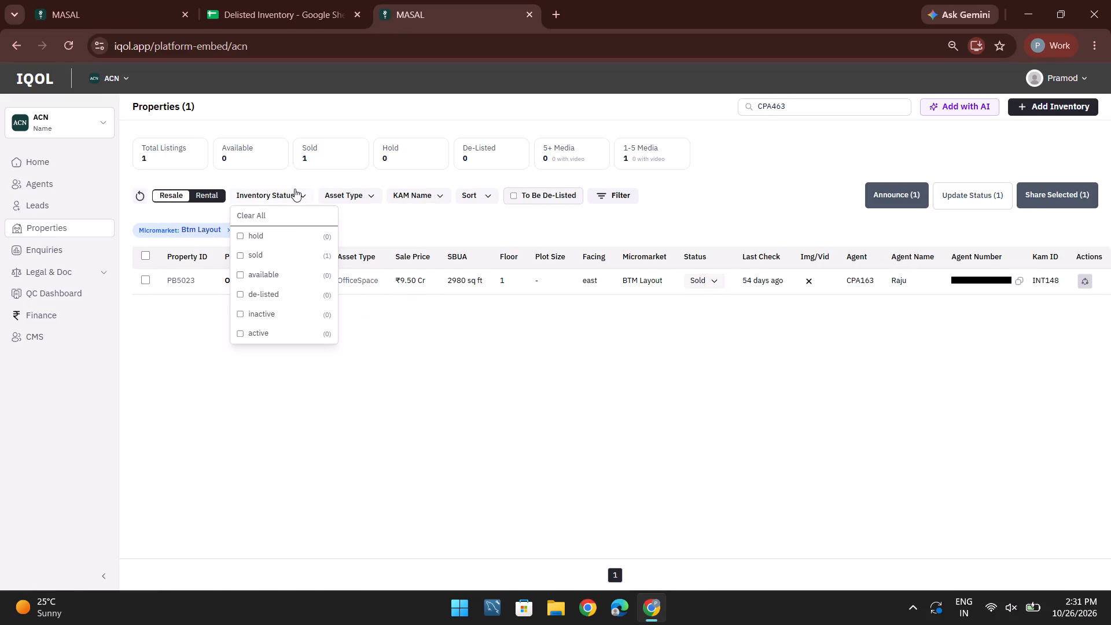
pyautogui.click(270, 293)
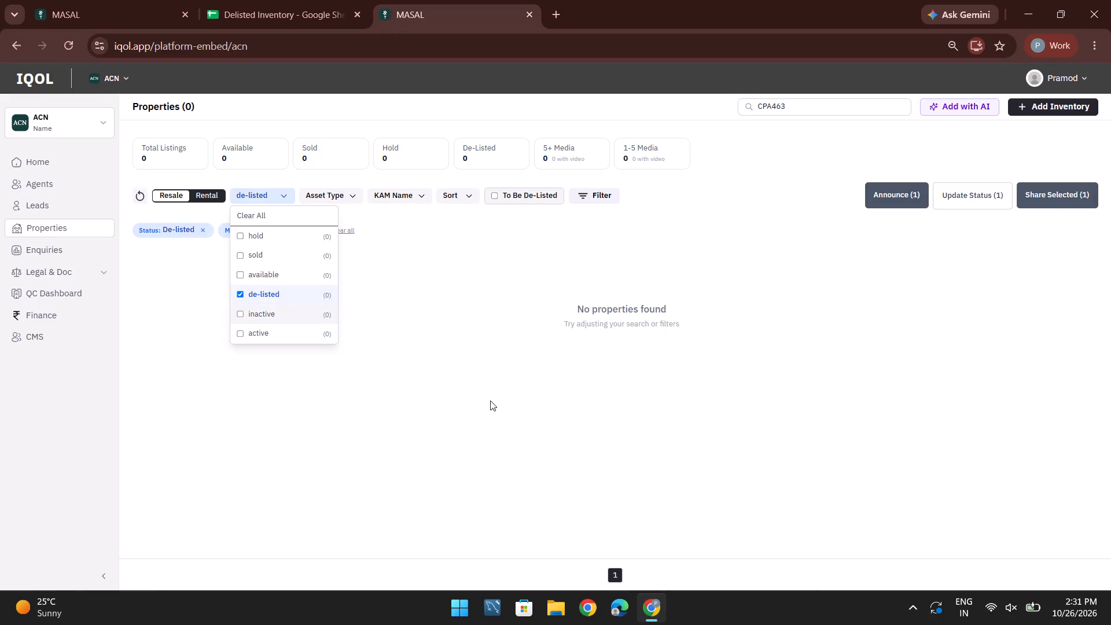
pyautogui.click(490, 400)
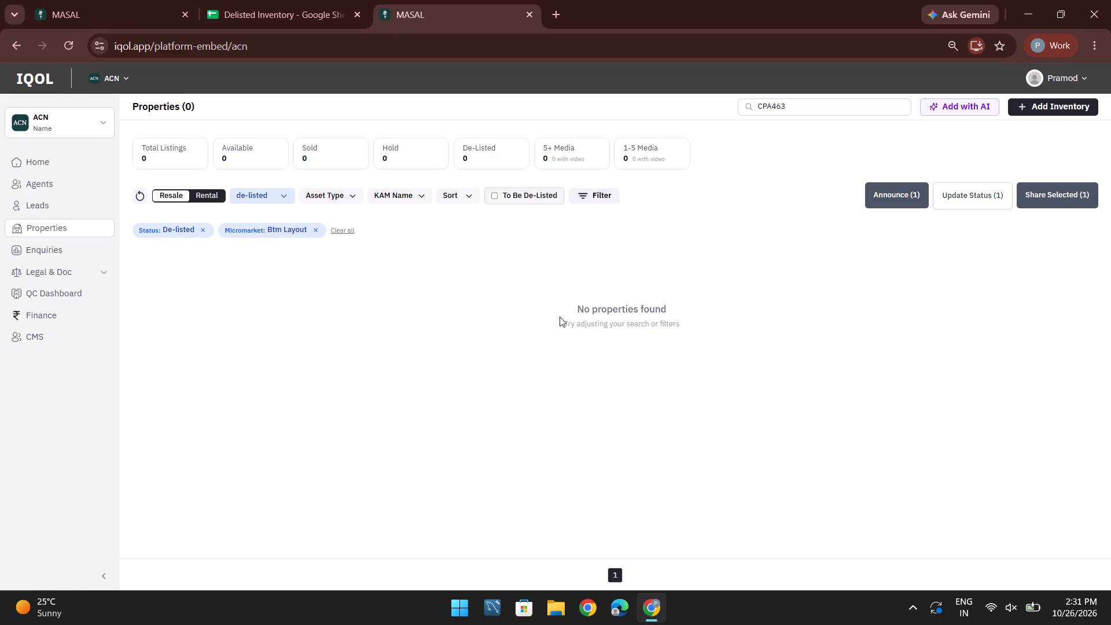
pyautogui.click(422, 11)
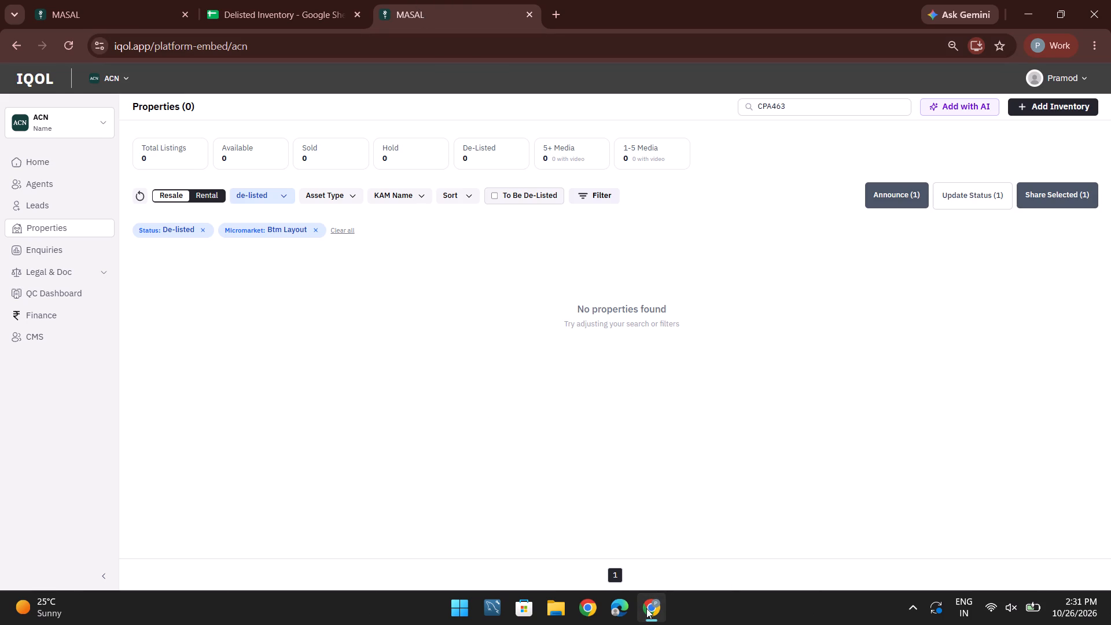
pyautogui.click(646, 608)
pyautogui.click(646, 608)
pyautogui.click(314, 230)
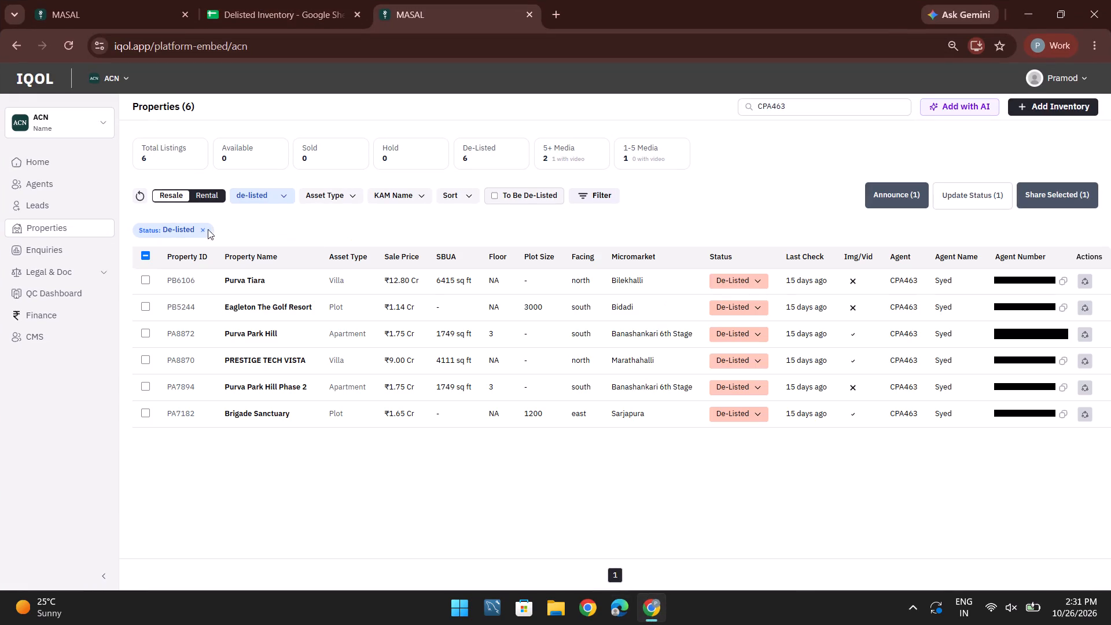
pyautogui.hscroll(-2, 498, 394)
pyautogui.hscroll(3, 498, 394)
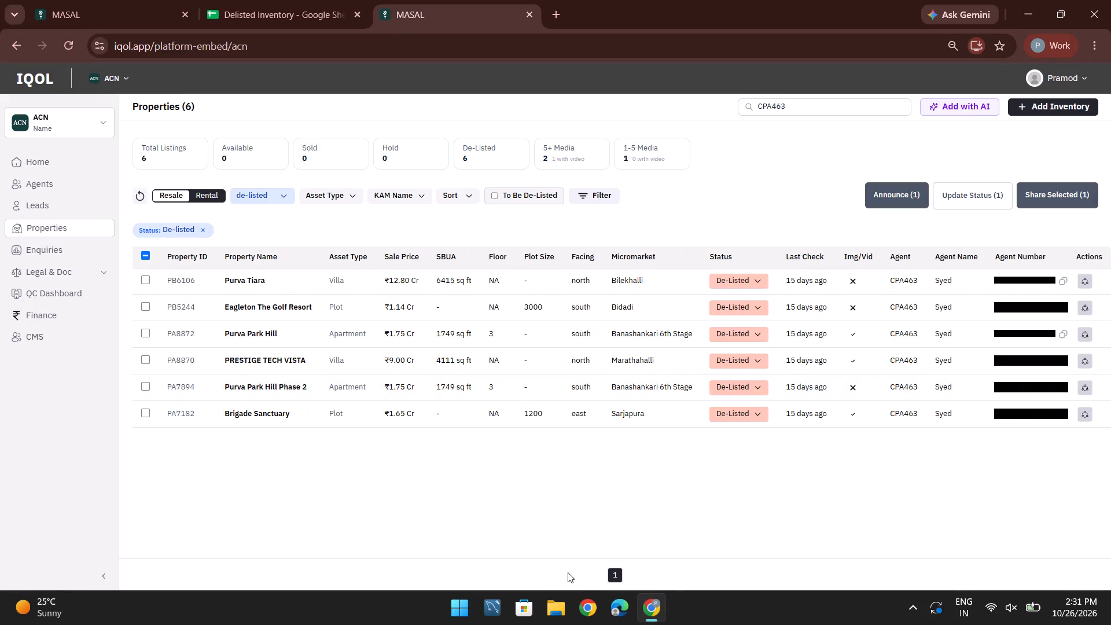
pyautogui.hscroll(-4, 672, 420)
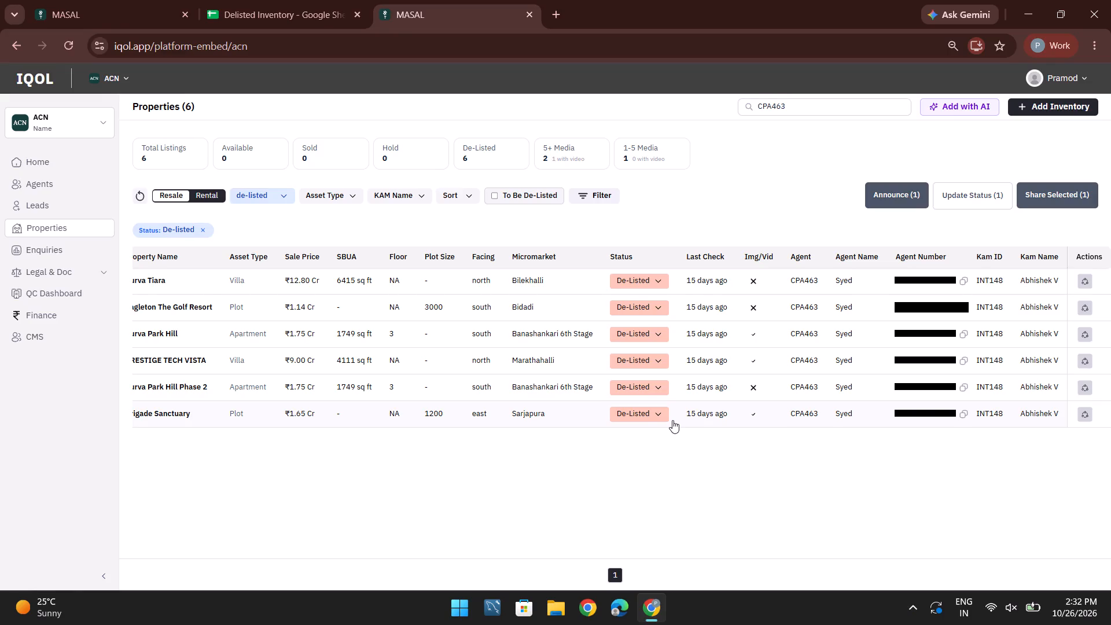
pyautogui.click(248, 0)
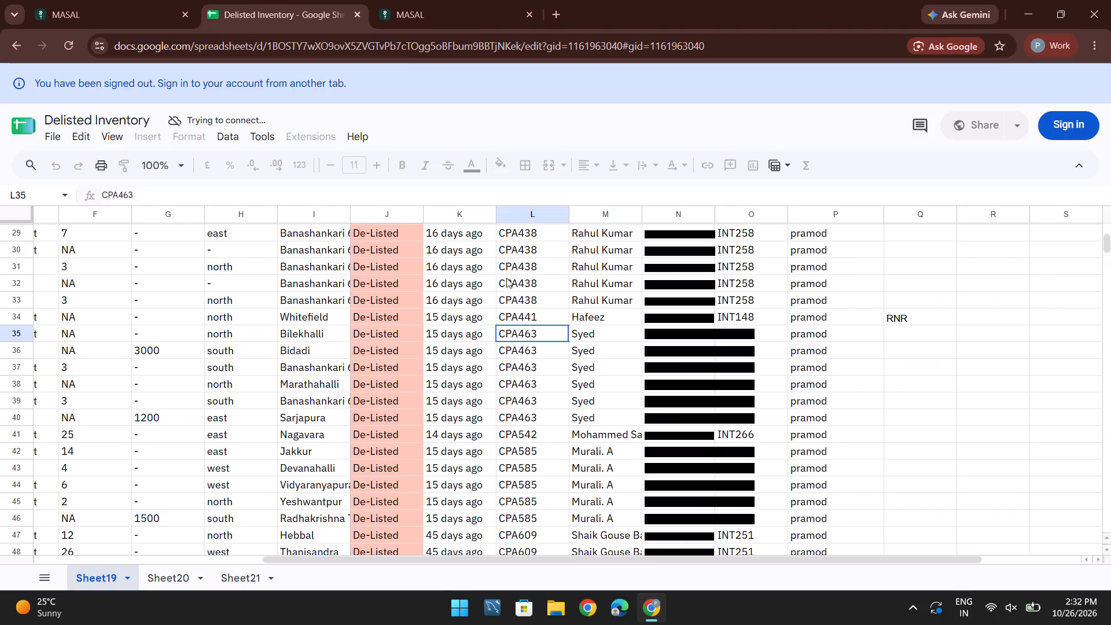
pyautogui.click(454, 24)
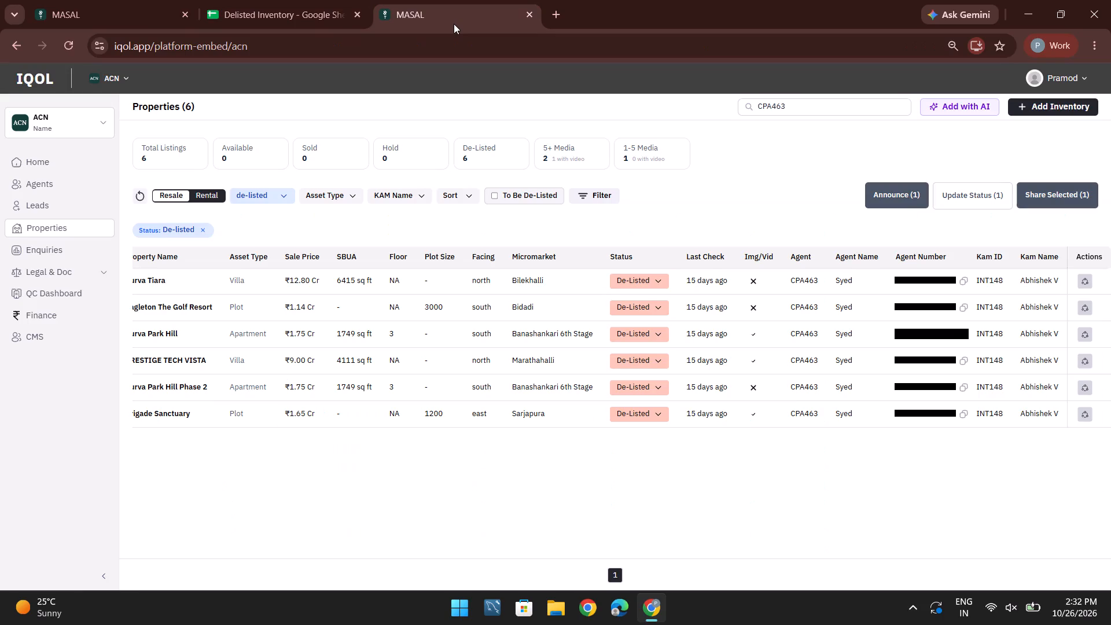
pyautogui.hscroll(2, 485, 429)
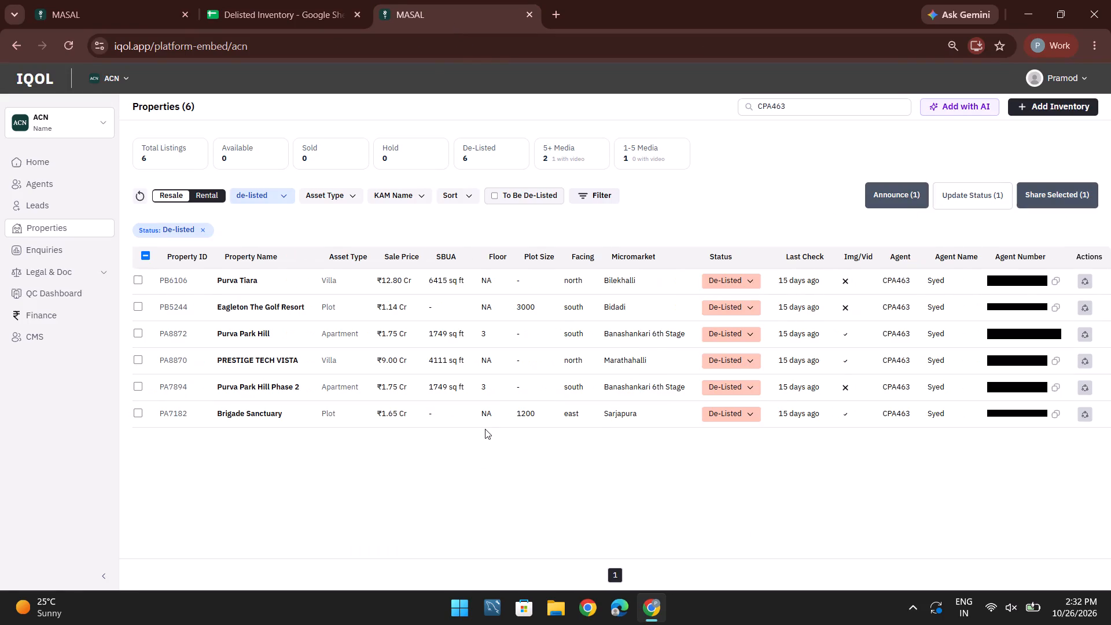
pyautogui.hscroll(1, 485, 429)
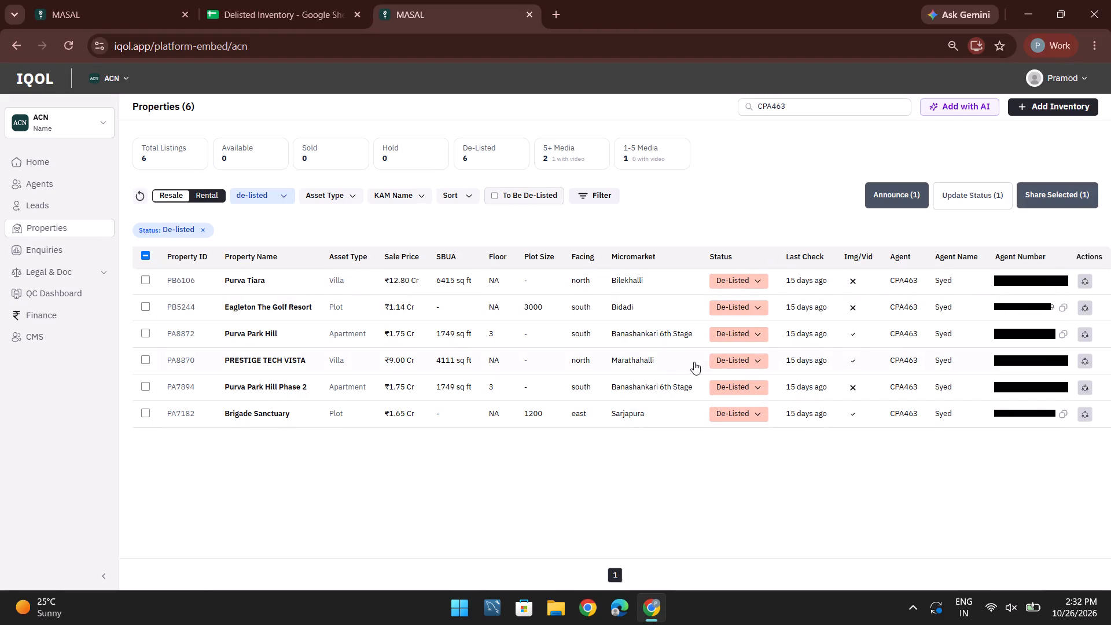
pyautogui.scroll(-1, 615, 431)
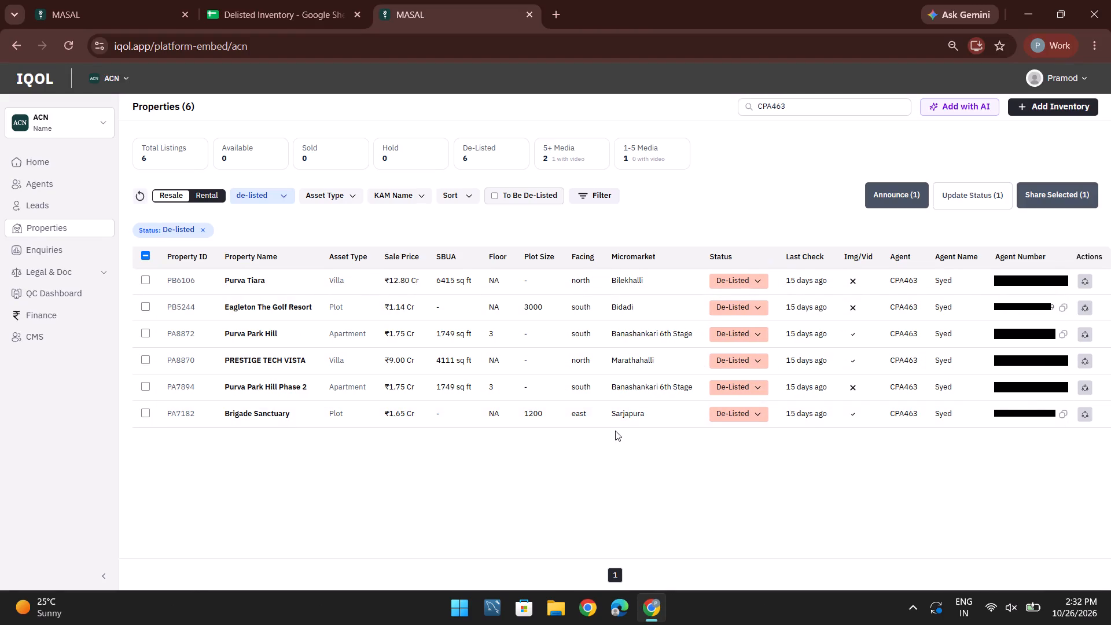
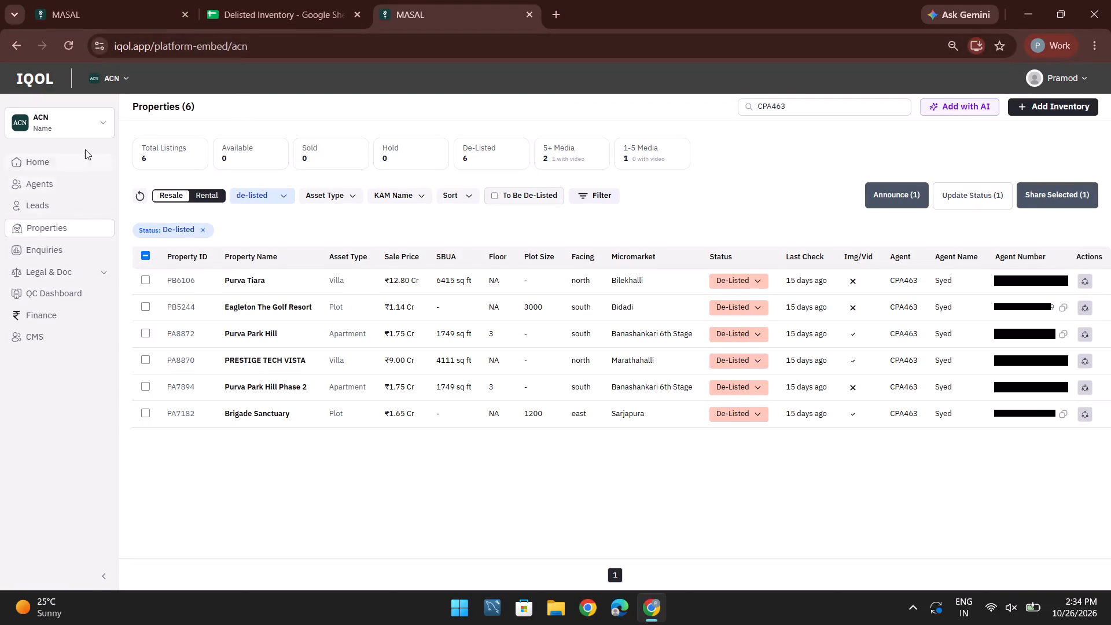
# Open the Leads list of the ACN platform.
pyautogui.click(44, 210)
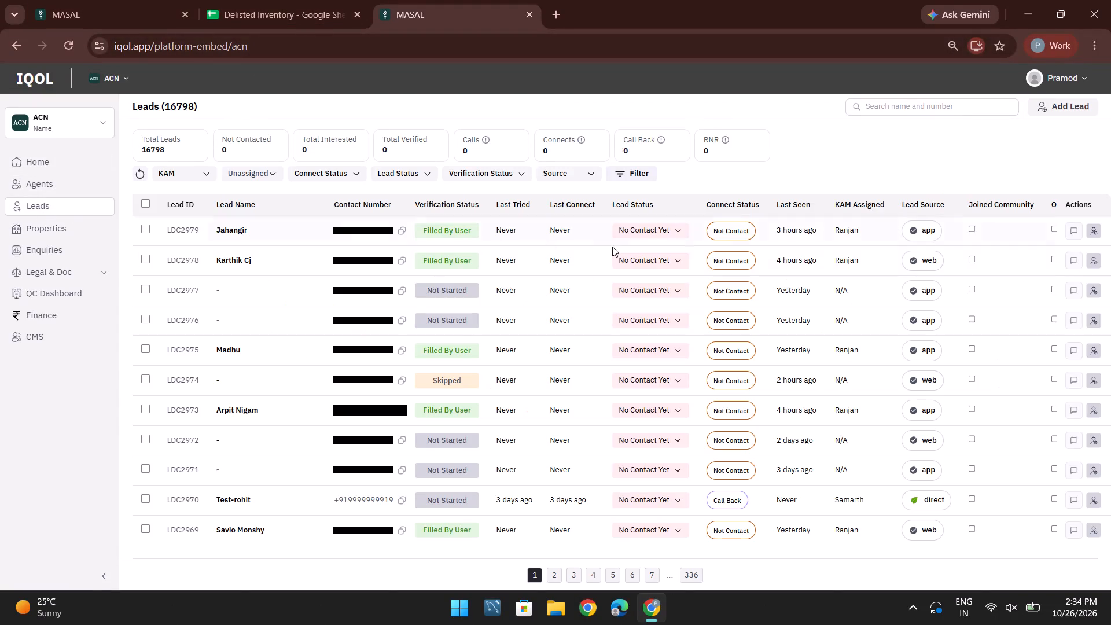
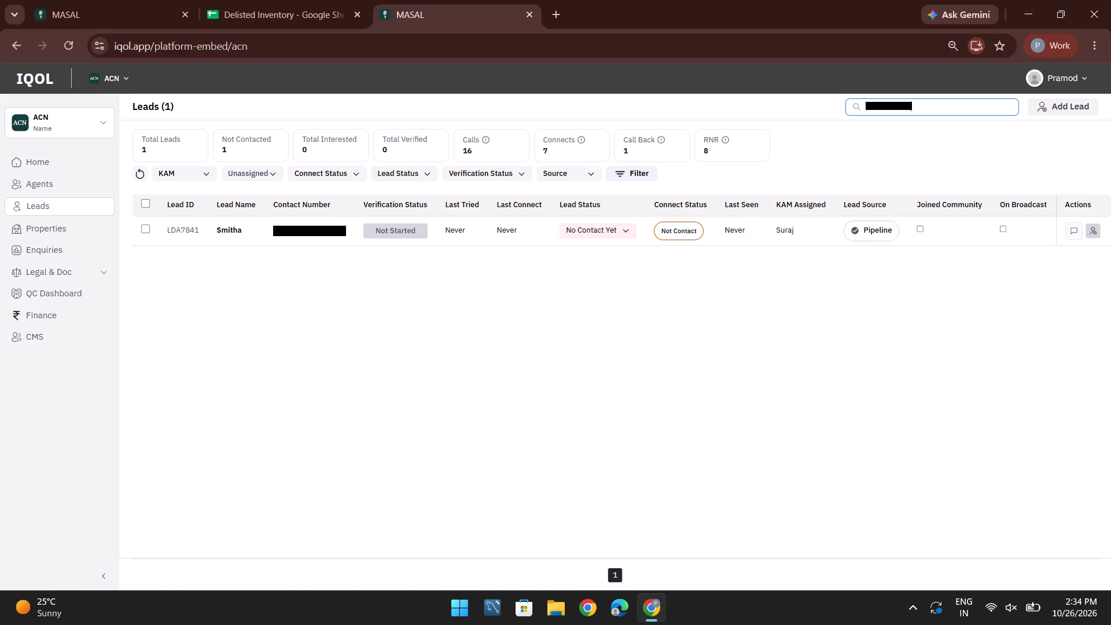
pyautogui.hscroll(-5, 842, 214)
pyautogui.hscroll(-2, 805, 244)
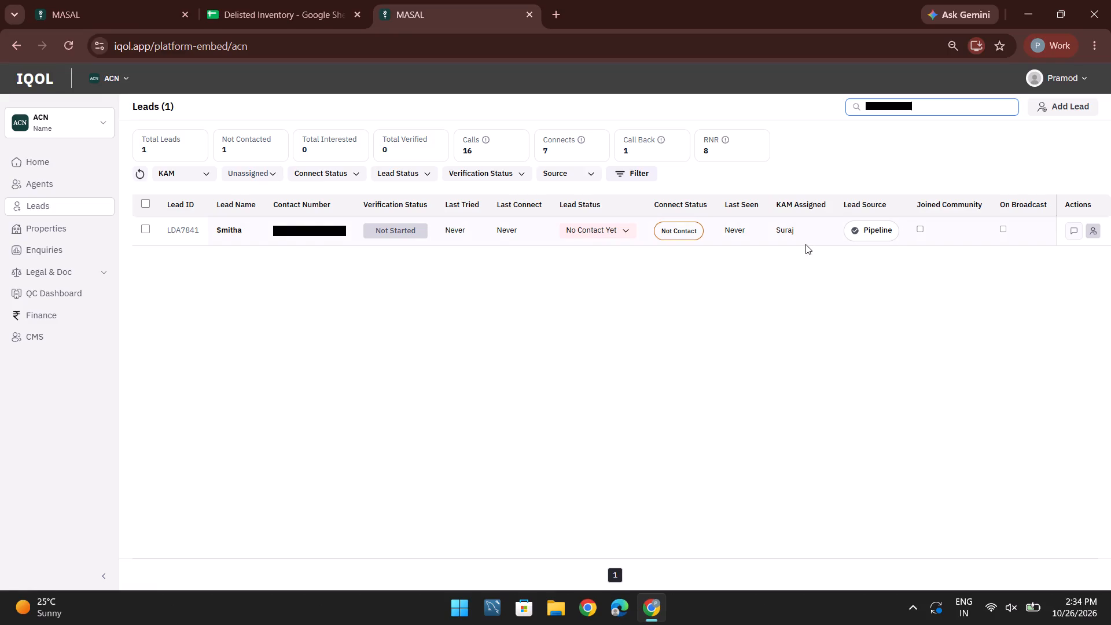
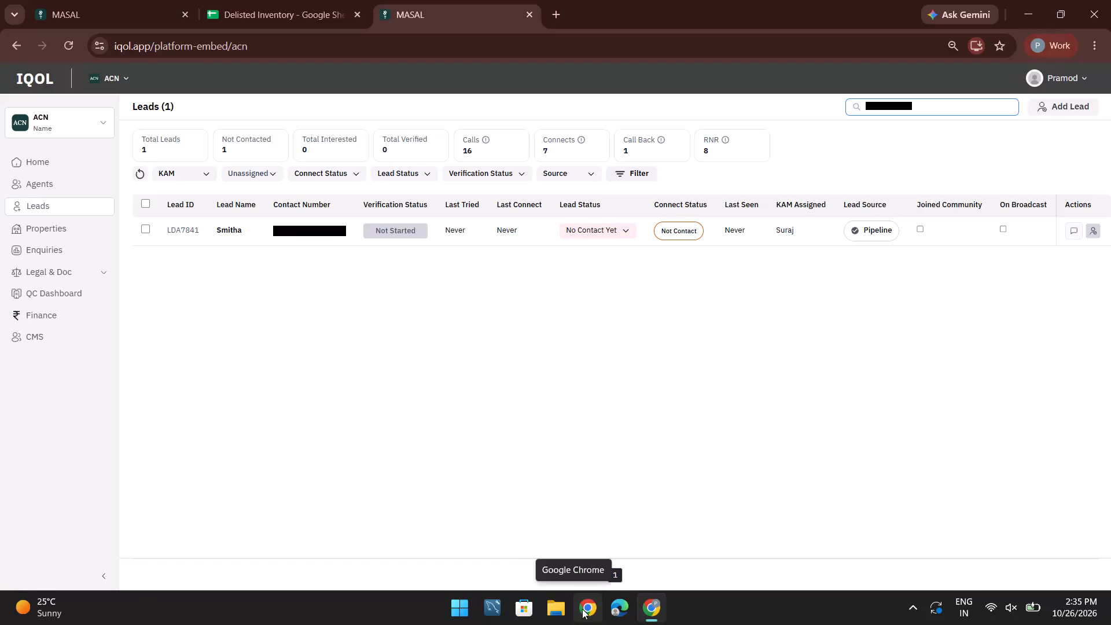
# Open a new Chrome window and switch to the personal Chrome profile listed directly below the test4 profile.
pyautogui.doubleClick(582, 609)
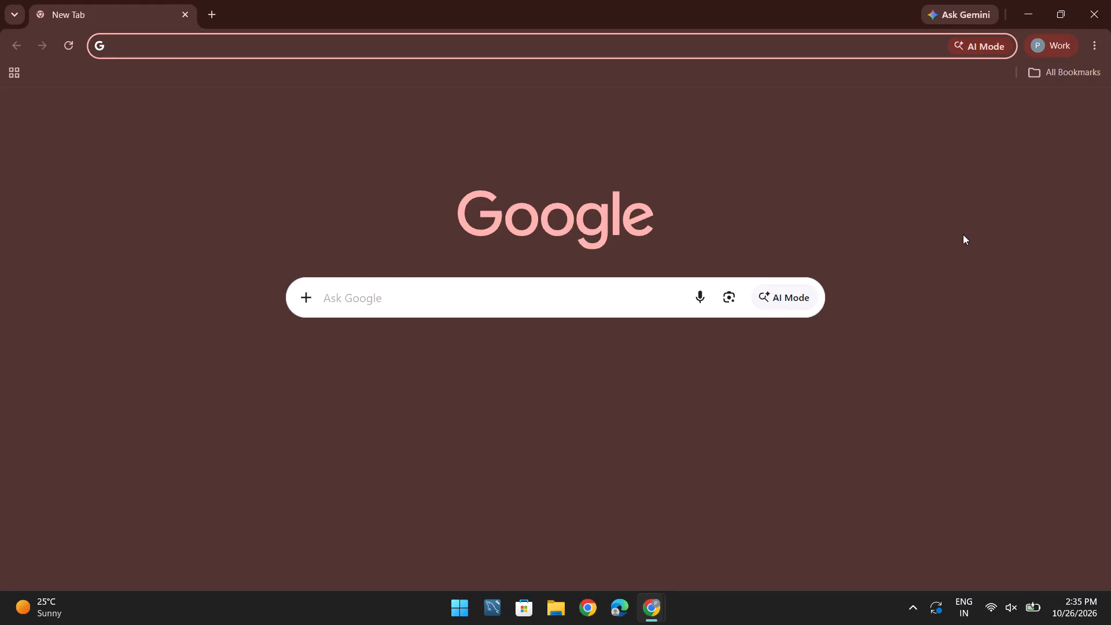
pyautogui.click(1035, 47)
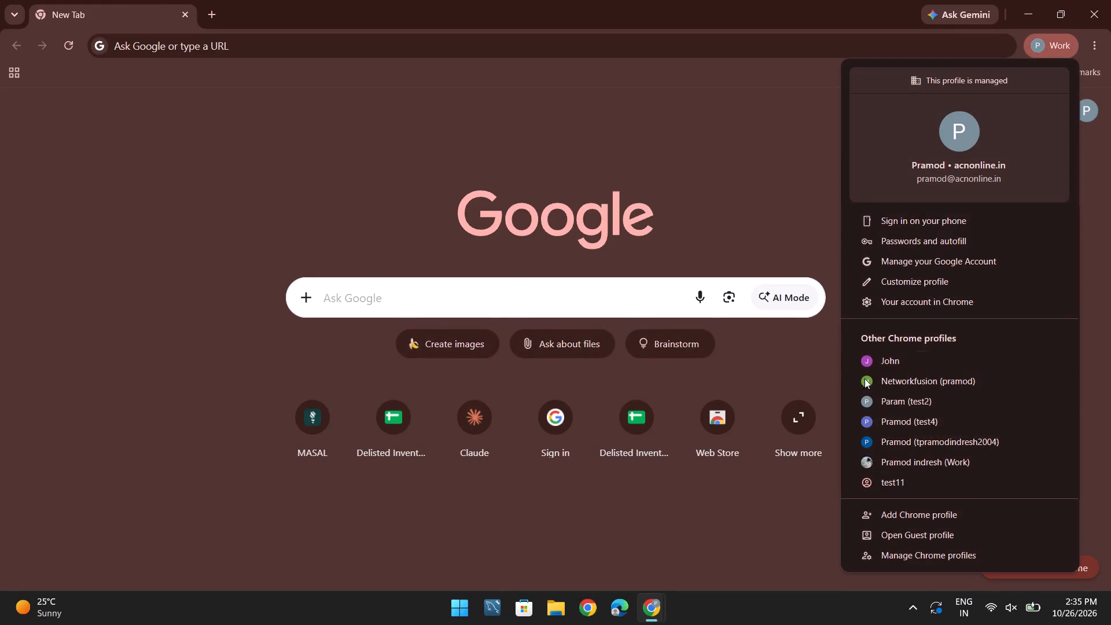
pyautogui.click(877, 448)
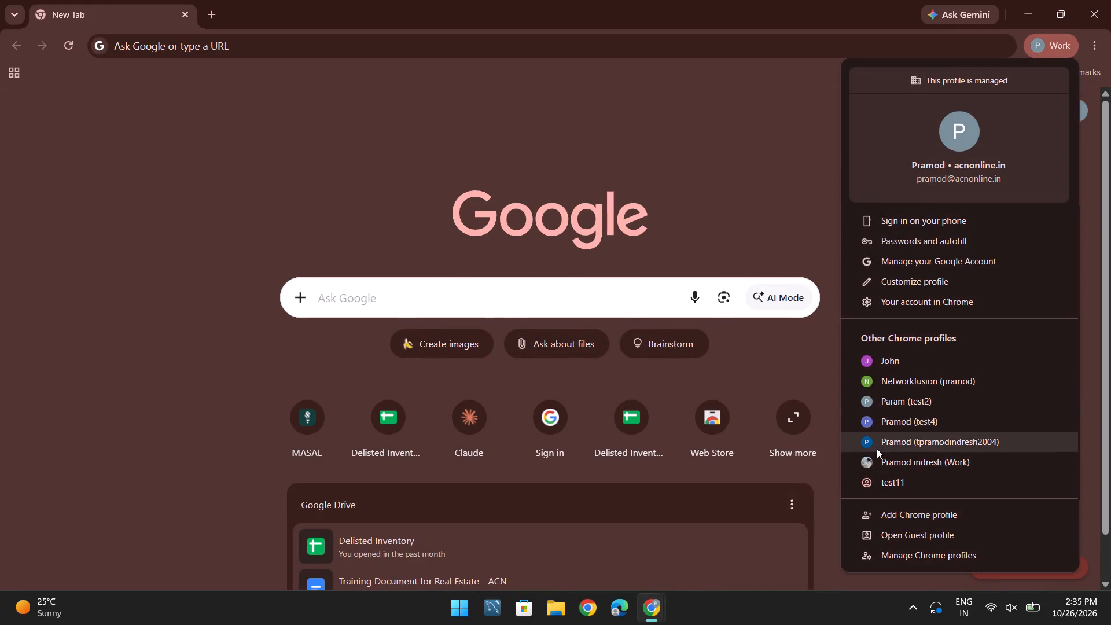
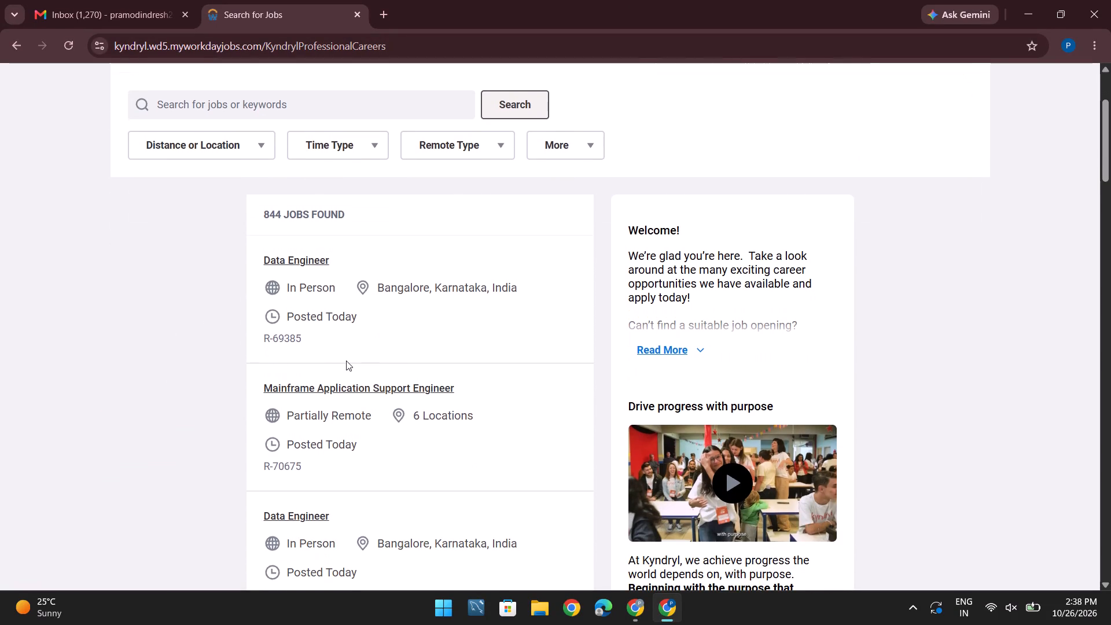
# Look through the unfiltered job openings on Kyndryl's professional careers page, checking roles, locations and work arrangements.
pyautogui.scroll(-2, 346, 361)
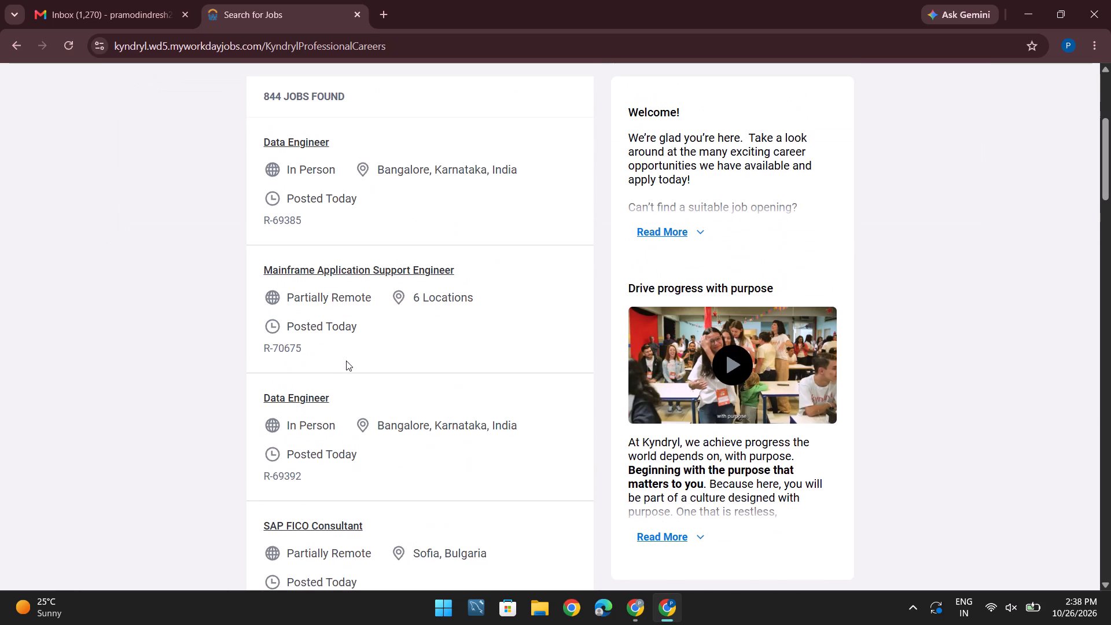
pyautogui.scroll(-3, 346, 361)
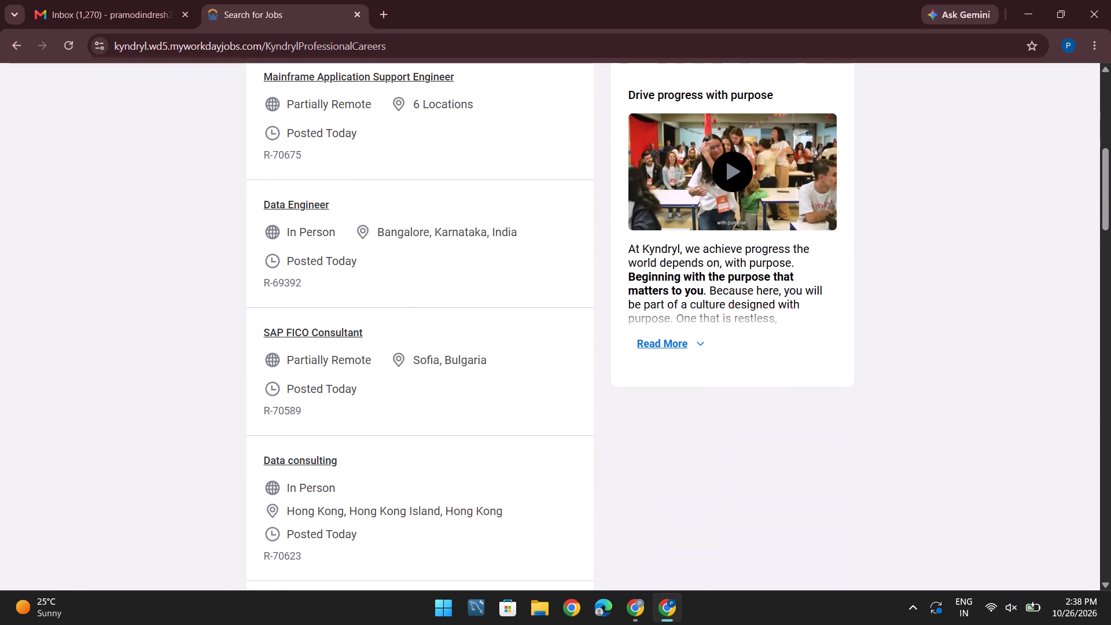
pyautogui.scroll(-5, 346, 361)
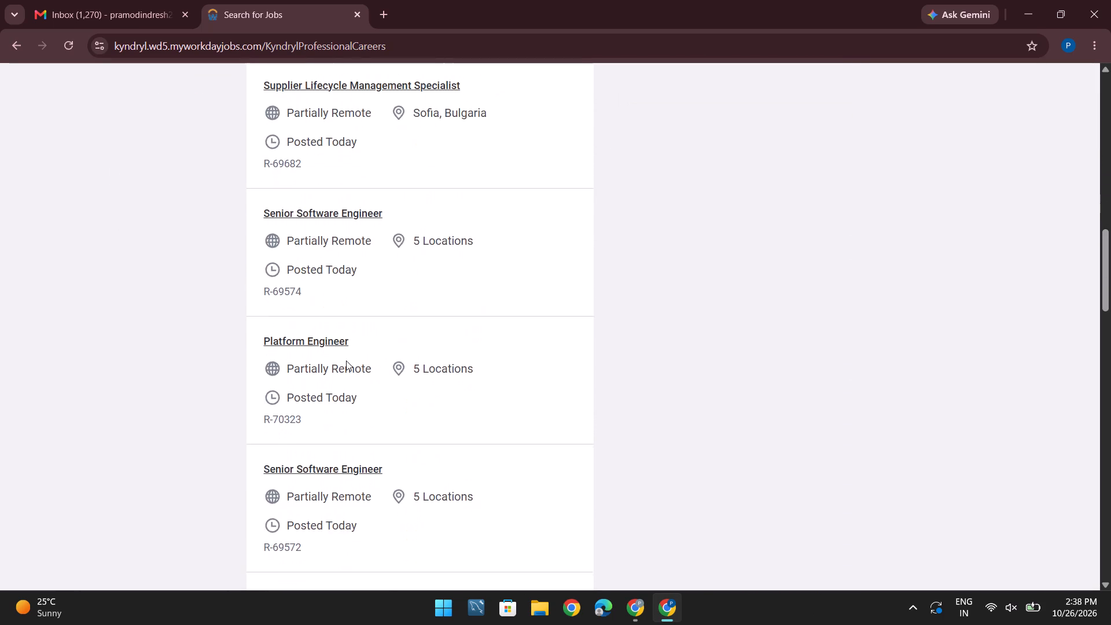
pyautogui.scroll(-7, 346, 361)
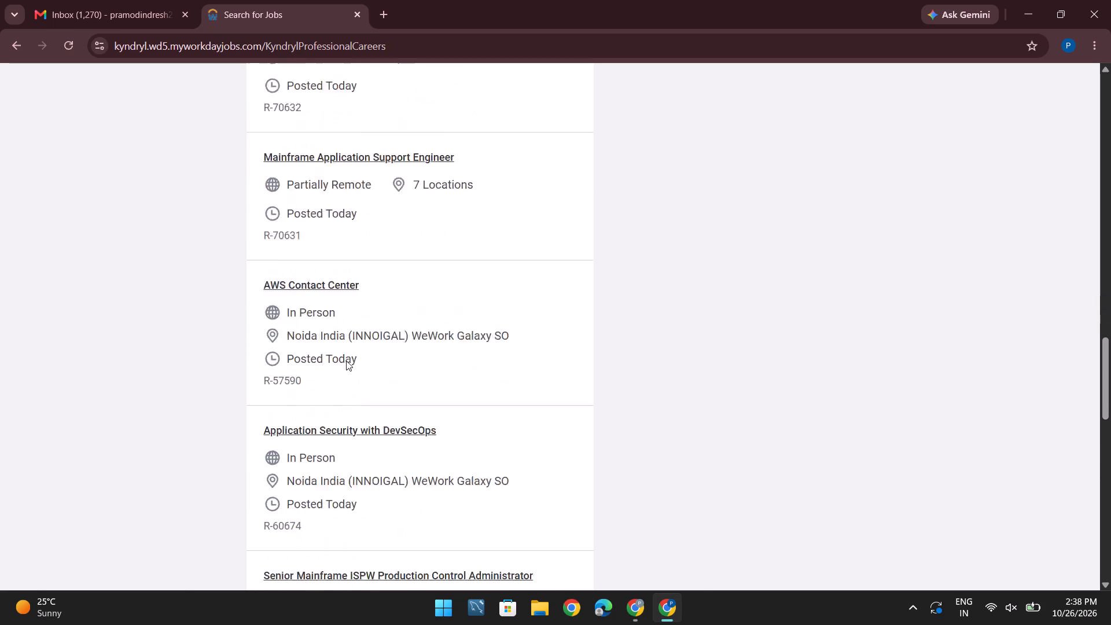
pyautogui.scroll(-2, 346, 361)
# Search Kyndryl's job openings for the keyword "infrastructure".
pyautogui.scroll(10, 346, 361)
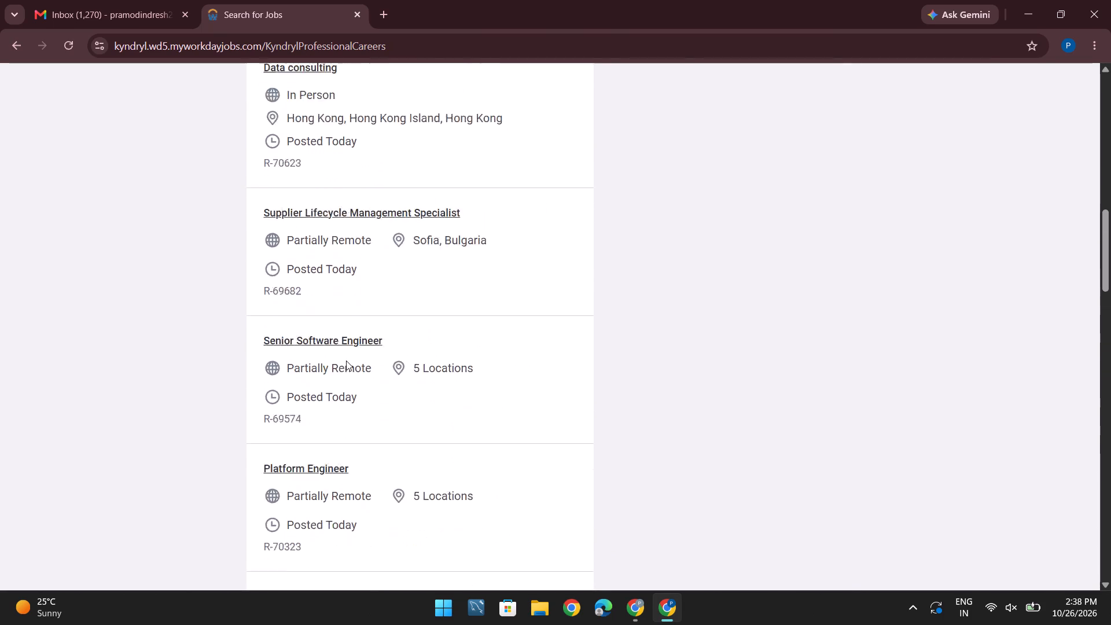
pyautogui.scroll(3, 346, 361)
pyautogui.click(304, 254)
pyautogui.write('INFR')
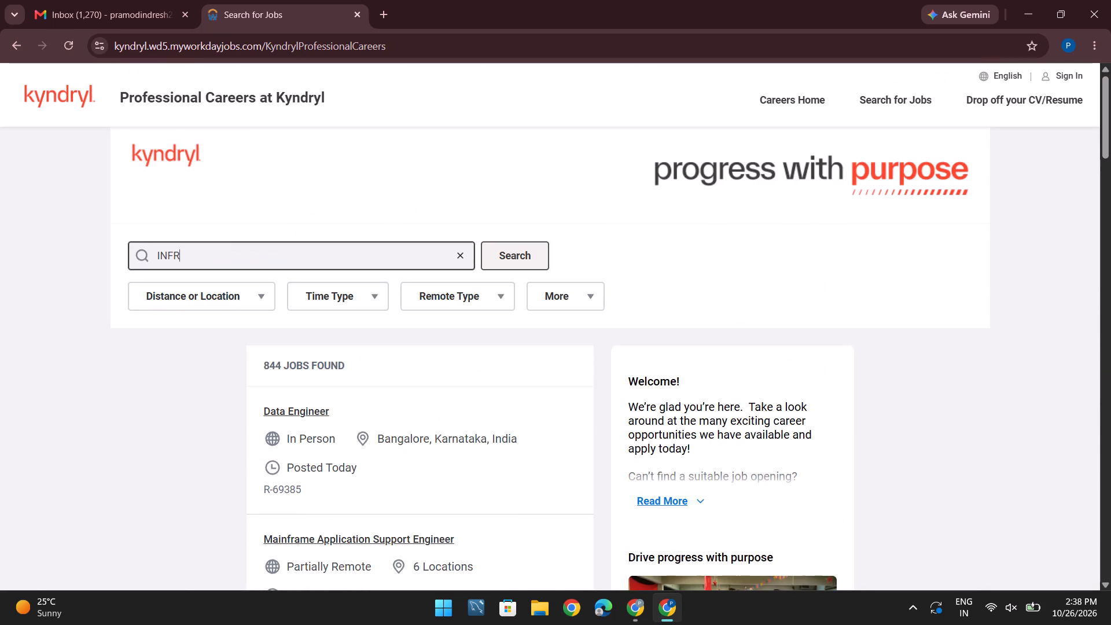
pyautogui.press('BackSpace')
pyautogui.press('BackSpace')
pyautogui.press('BackSpace')
pyautogui.press('BackSpace')
pyautogui.press('BackSpace')
pyautogui.press('BackSpace')
pyautogui.press('BackSpace')
pyautogui.press('BackSpace')
pyautogui.press('BackSpace')
pyautogui.write('infrastructure')
pyautogui.press('Return')
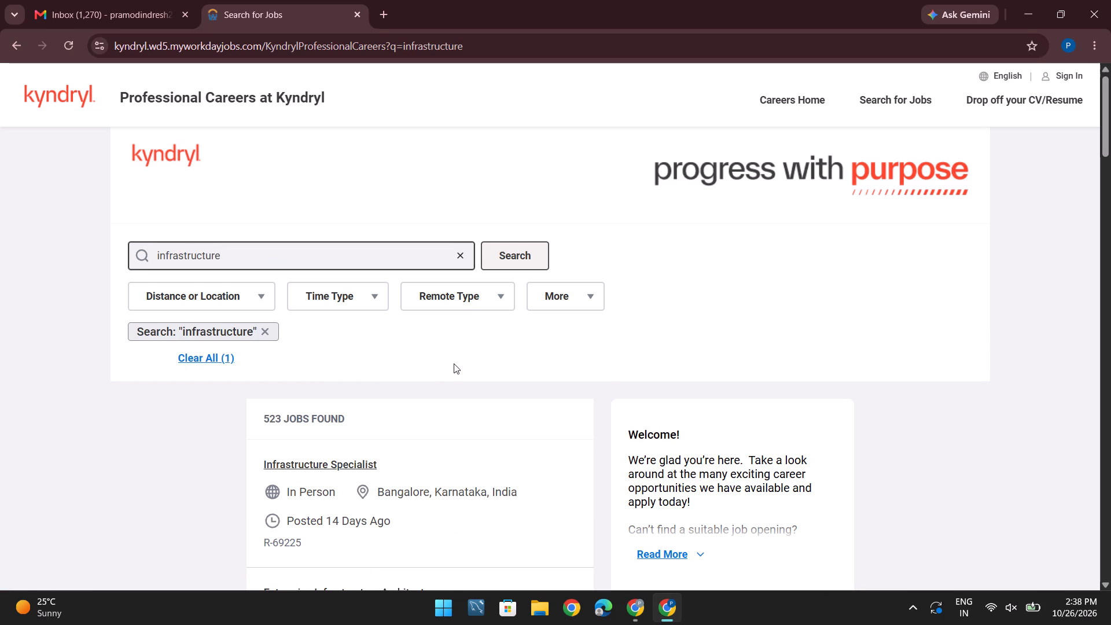
# Review the infrastructure job results, comparing role titles, locations and posting dates.
pyautogui.scroll(-3, 454, 363)
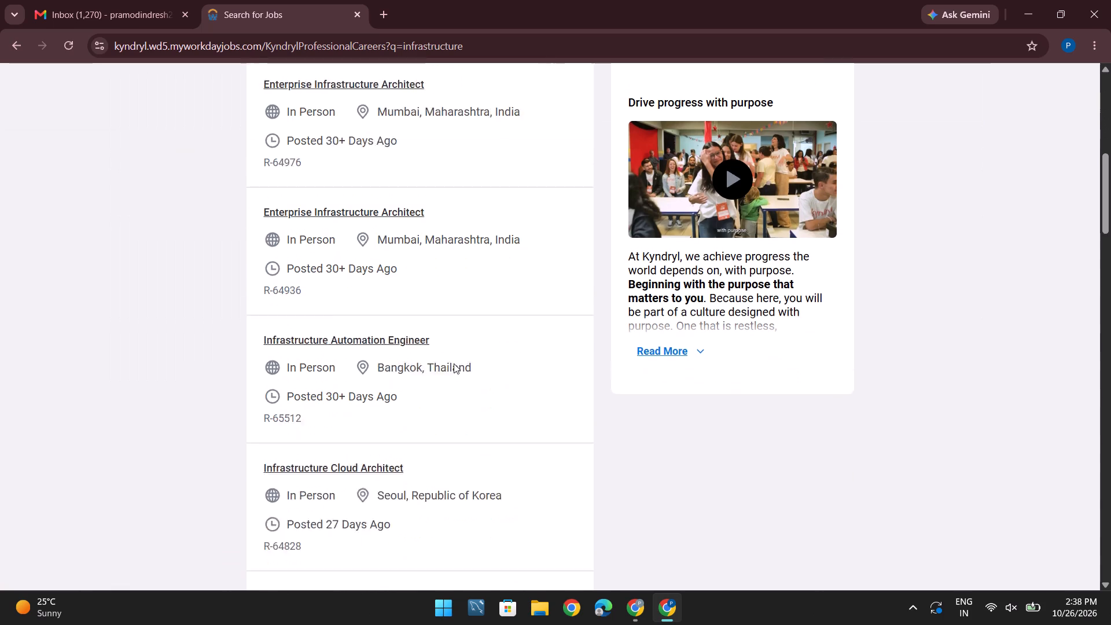
pyautogui.scroll(-3, 454, 363)
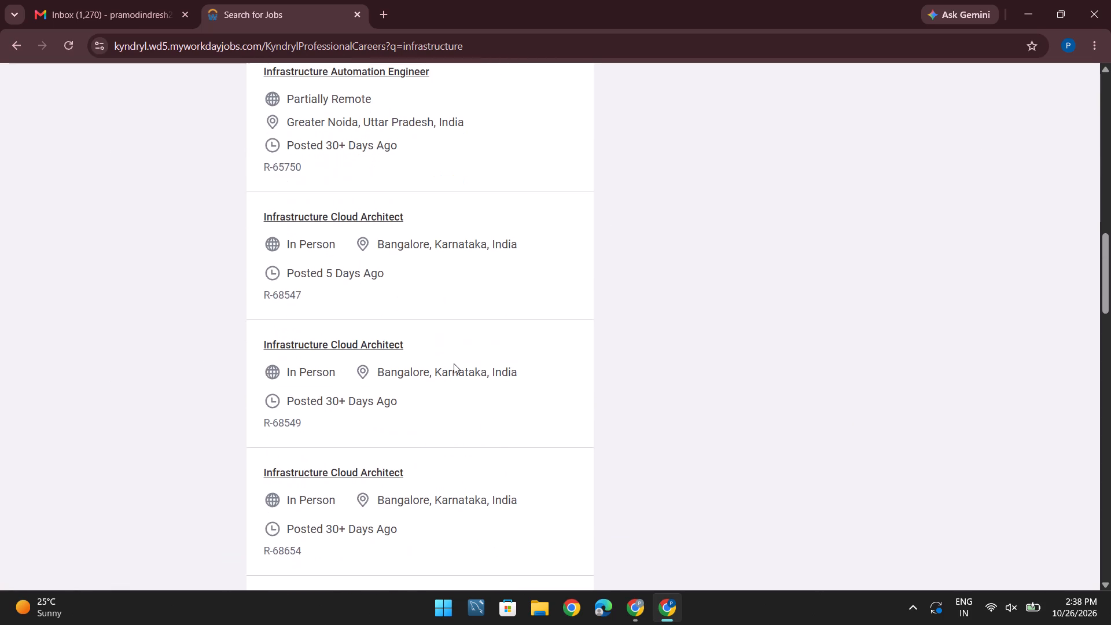
pyautogui.hscroll(1, 454, 363)
pyautogui.scroll(-1, 454, 363)
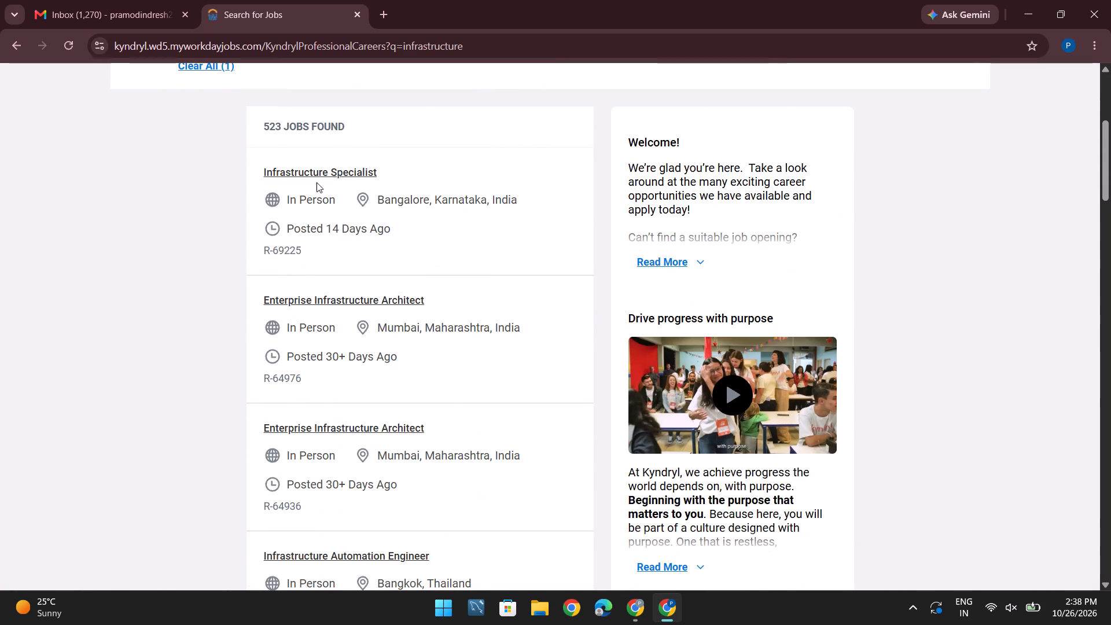
# Open the Infrastructure Specialist posting R-69225 in Bangalore and check the available ways of starting an application.
pyautogui.click(334, 176)
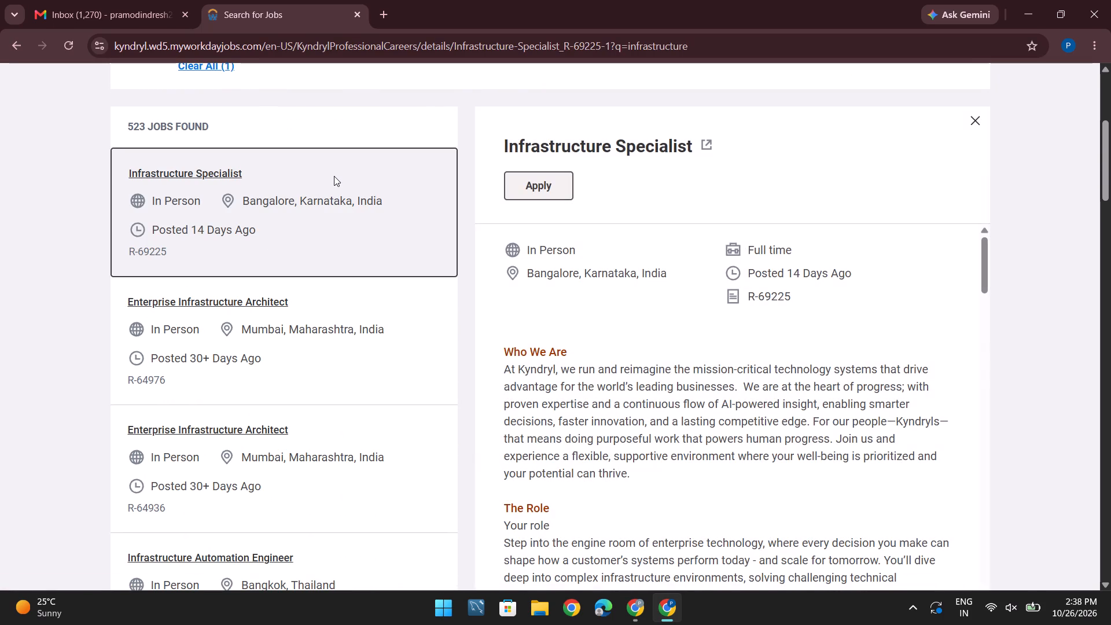
pyautogui.click(529, 190)
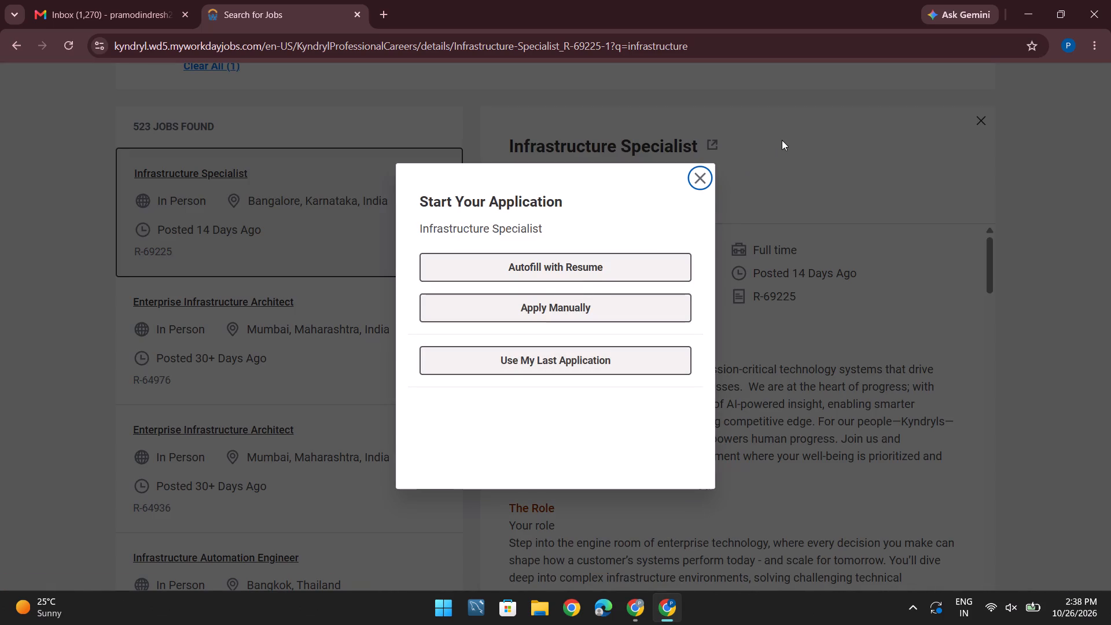
pyautogui.click(782, 140)
# Copy the web address of the Infrastructure Specialist posting.
pyautogui.click(838, 45)
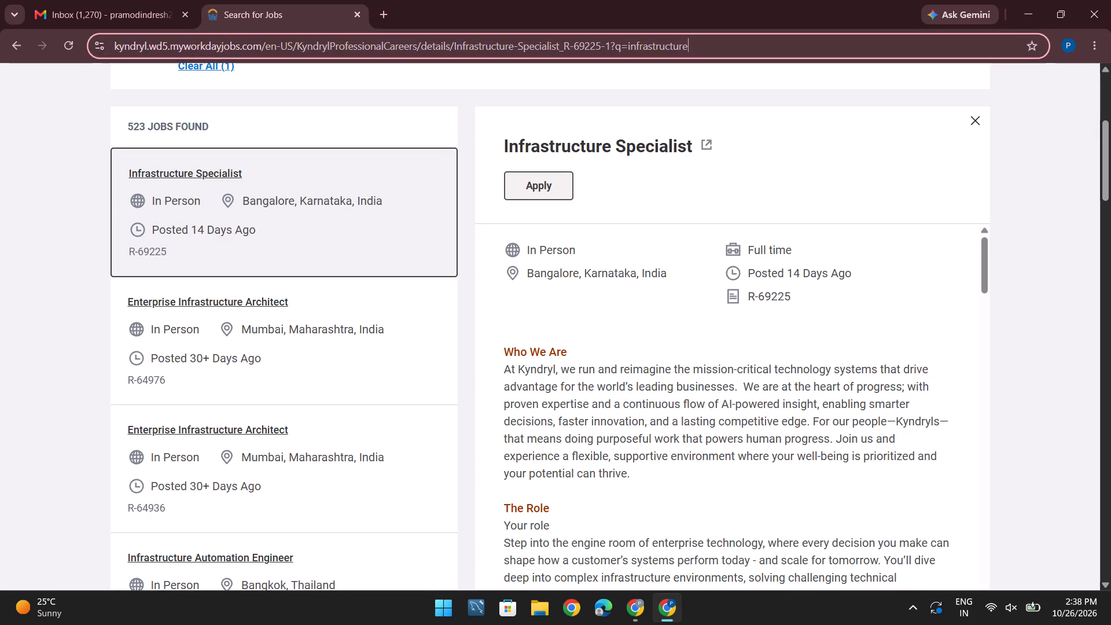
pyautogui.hotkey('ctrl', 'a')
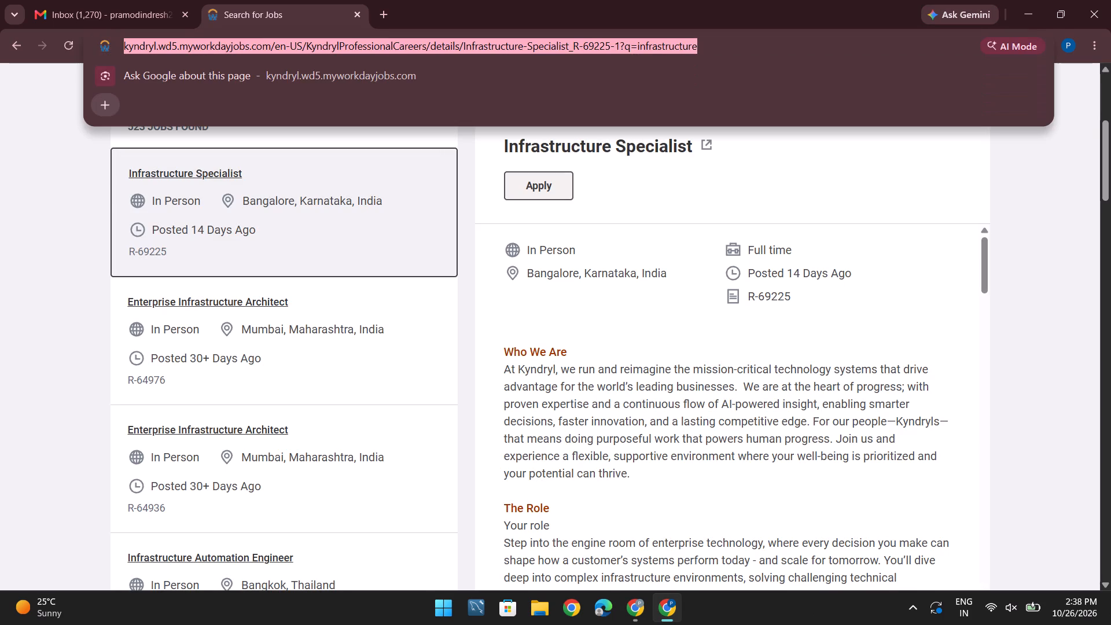
pyautogui.hotkey('ctrl', 'c')
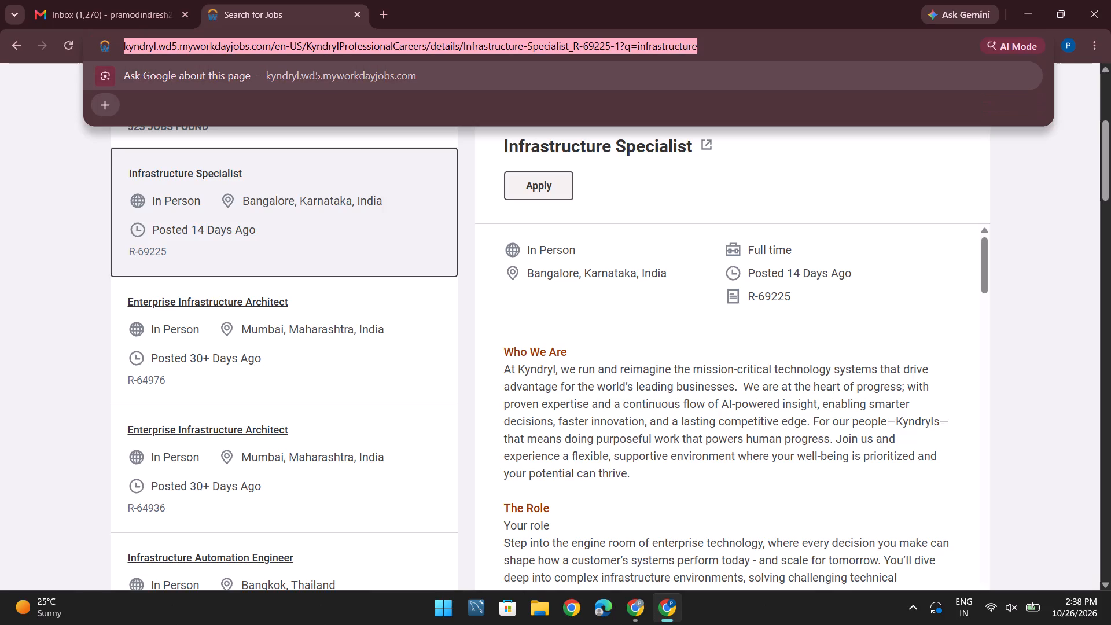
# Switch to the work Chrome profile's window with the ACN leads and open a new tab for the copied job address.
pyautogui.click(640, 604)
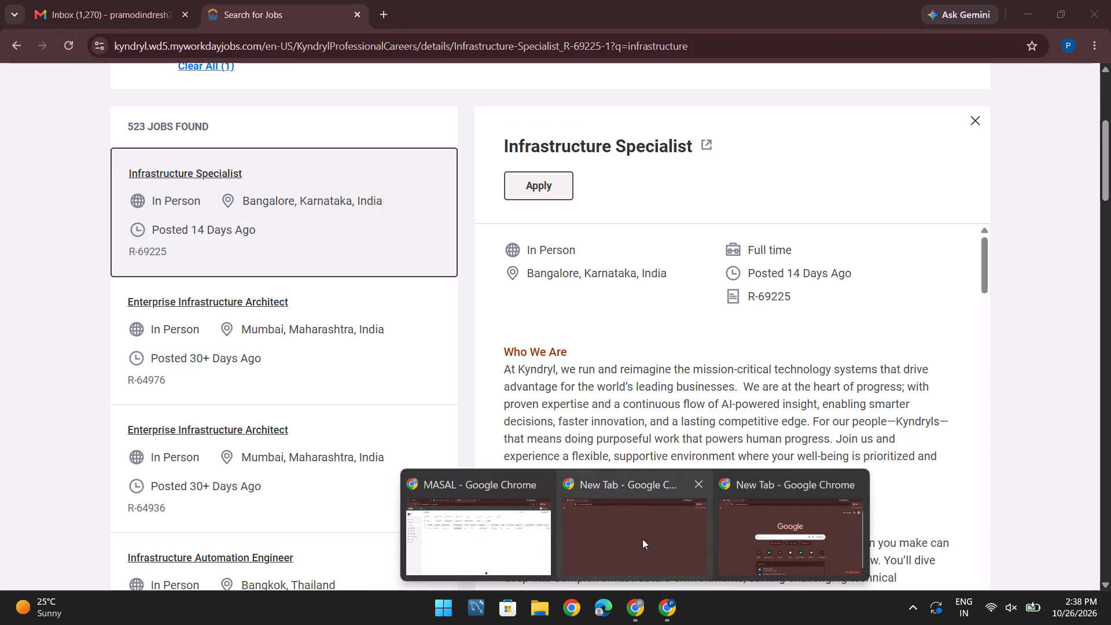
pyautogui.click(457, 545)
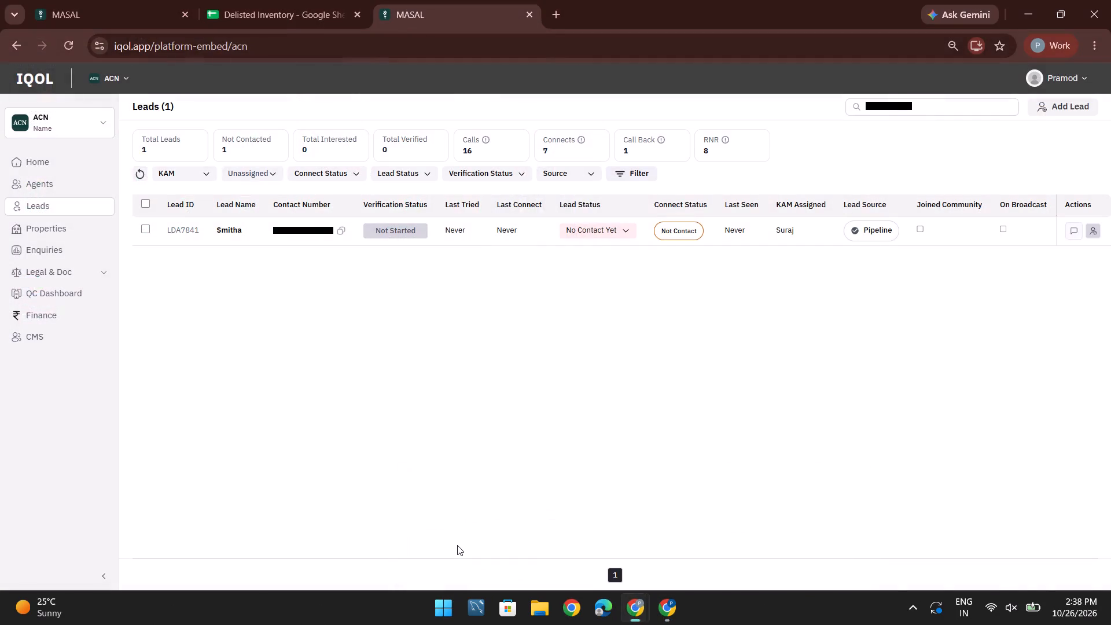
pyautogui.click(550, 5)
pyautogui.click(490, 40)
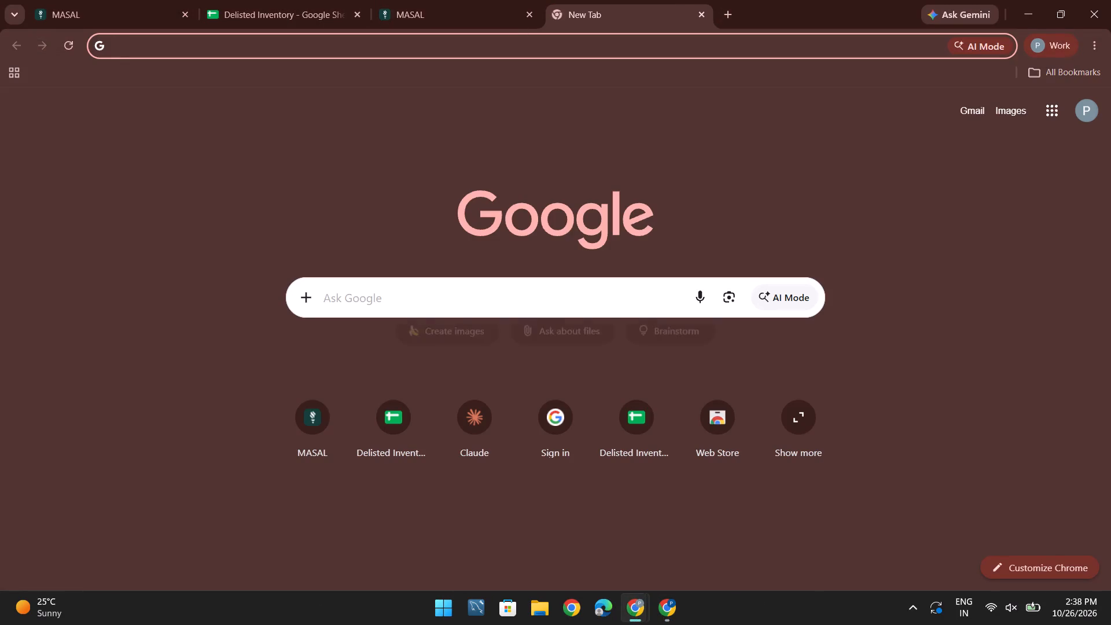
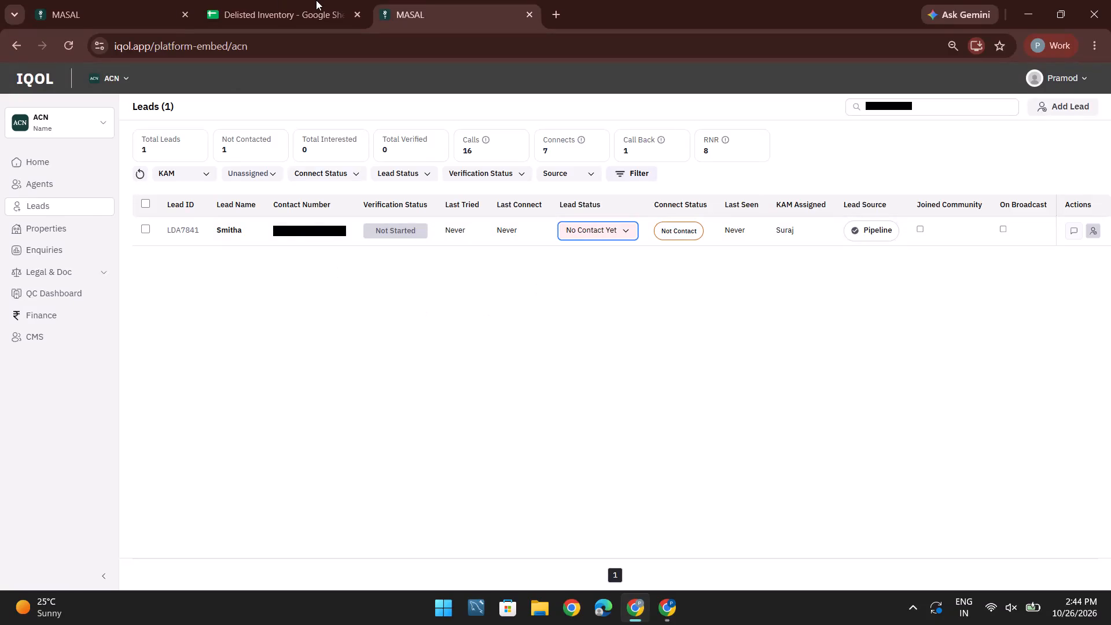
# Switch to the Delisted Inventory spreadsheet and reload it with the signed-in account.
pyautogui.click(316, 0)
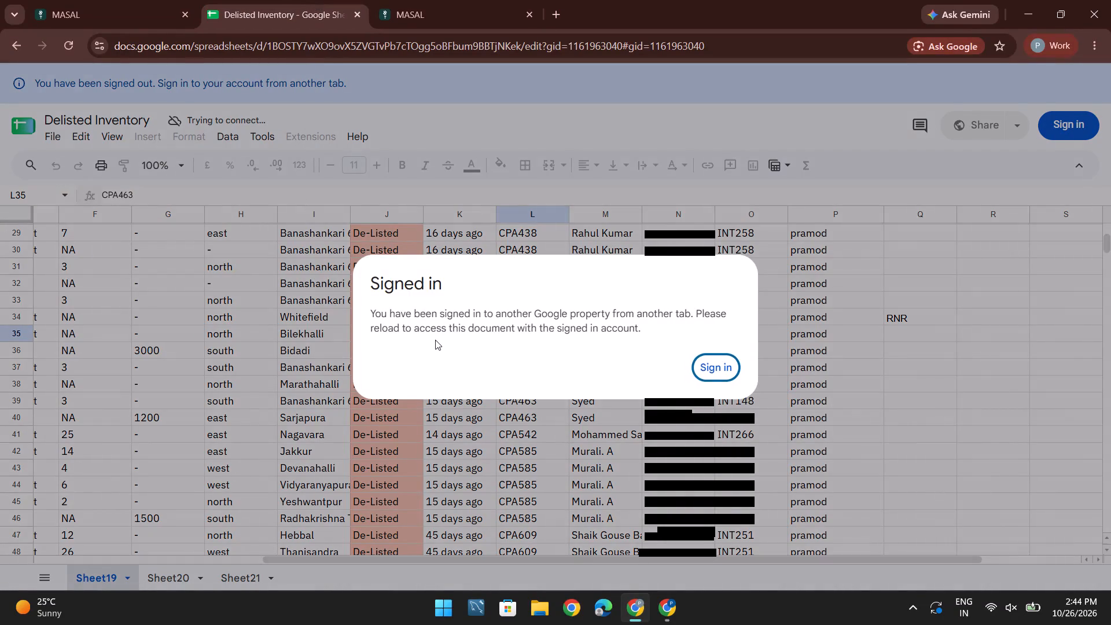
pyautogui.click(719, 367)
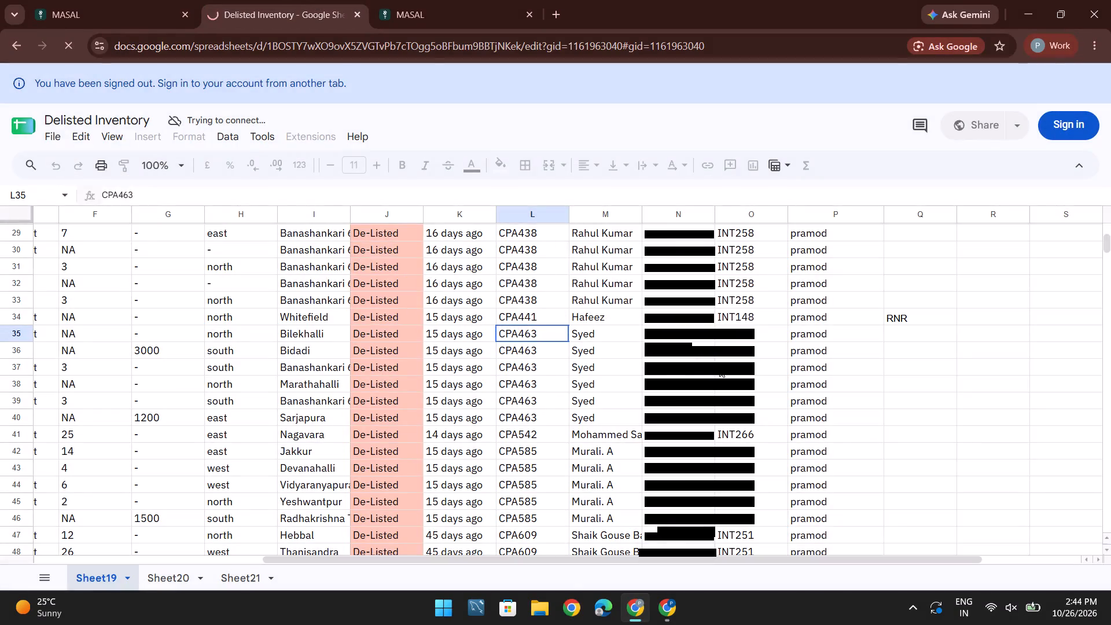
# Look through the de-listed properties on Sheet19, checking agents, assigned KAM names and the follow-up remarks beside them.
pyautogui.hscroll(-2, 901, 293)
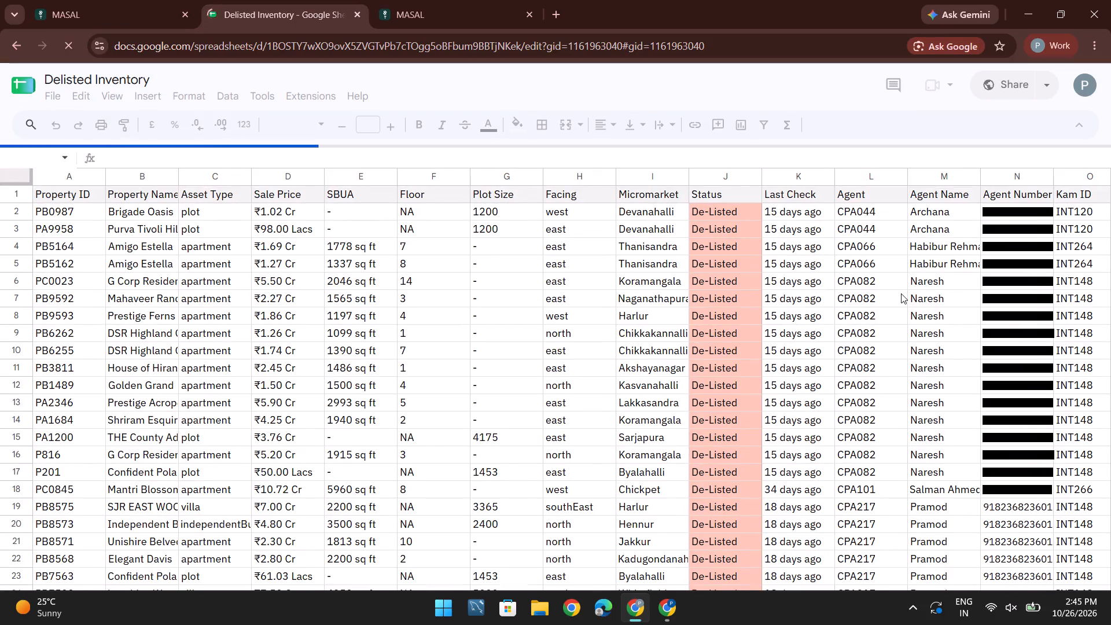
pyautogui.hscroll(-2, 901, 293)
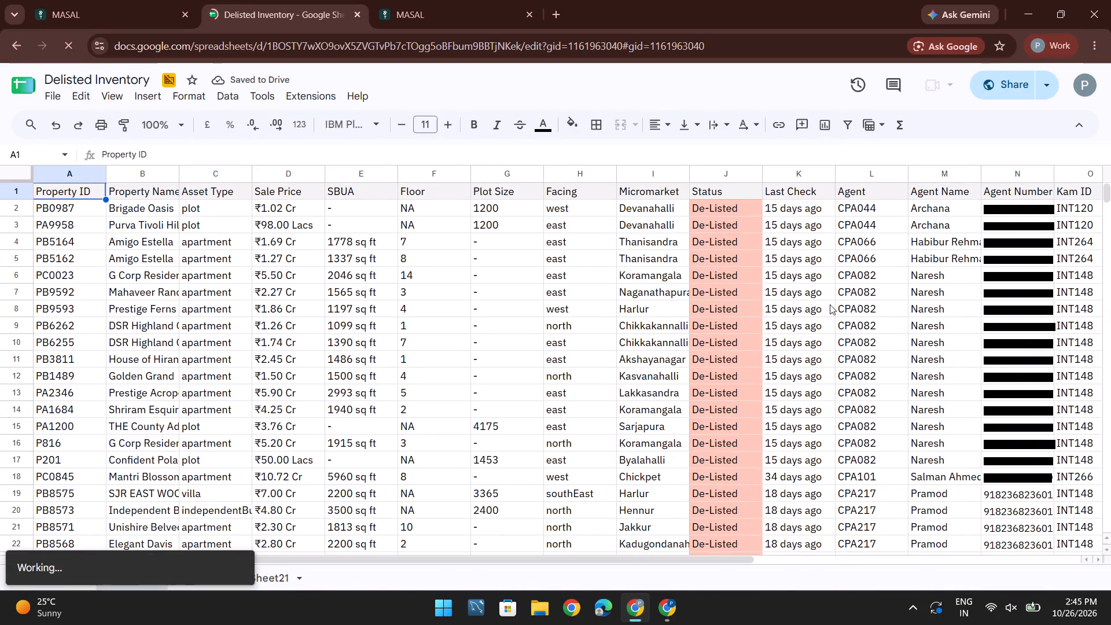
pyautogui.hscroll(-4, 926, 303)
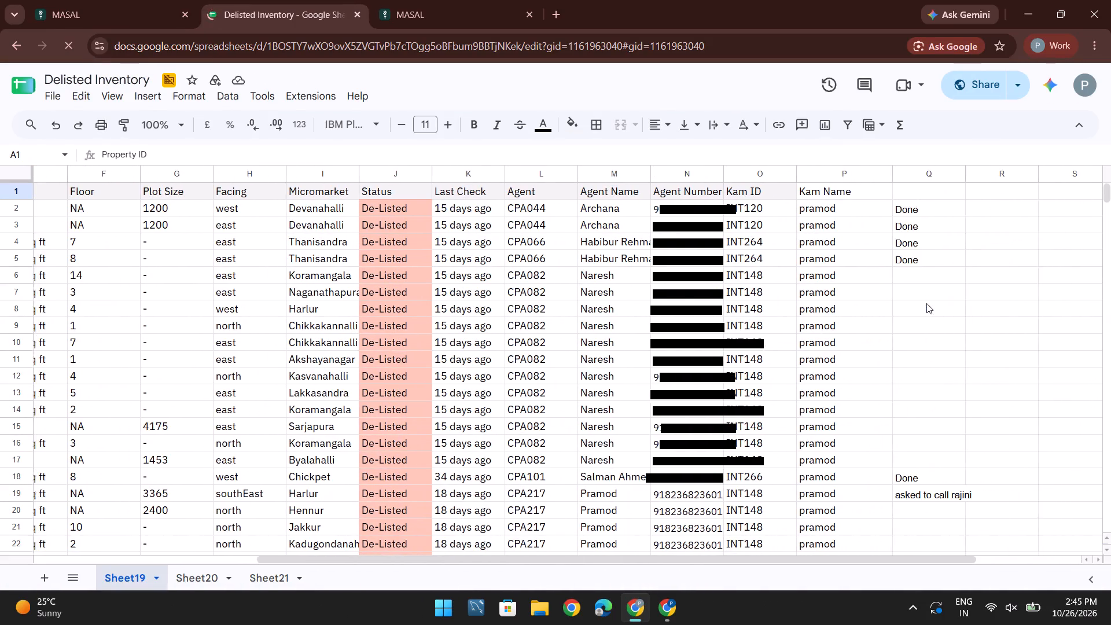
pyautogui.hscroll(-1, 926, 303)
pyautogui.scroll(-4, 926, 303)
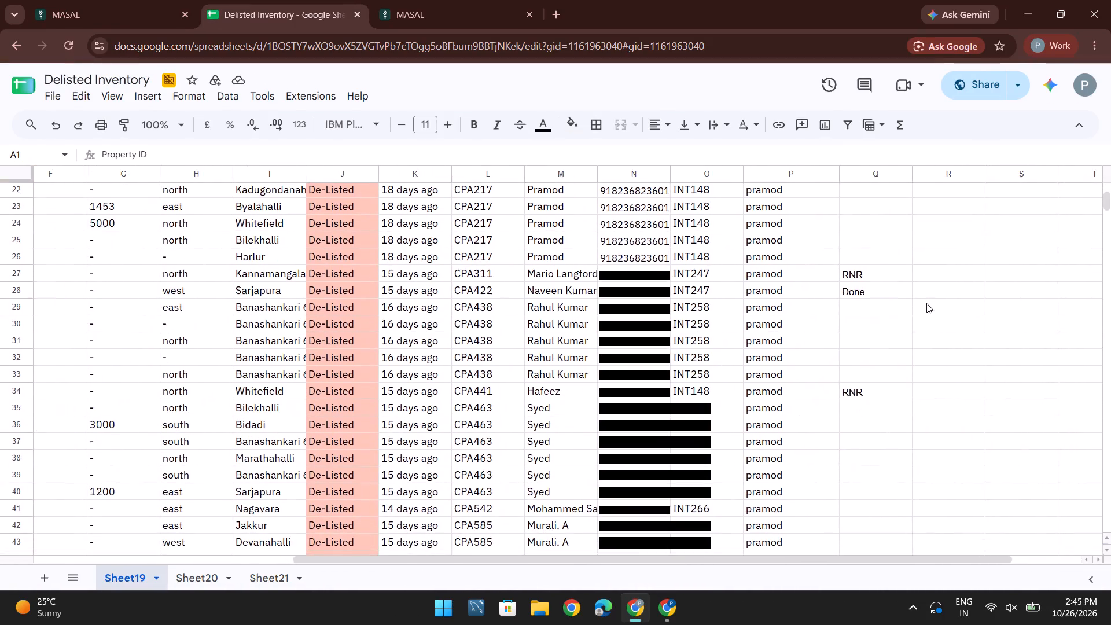
pyautogui.scroll(-5, 926, 303)
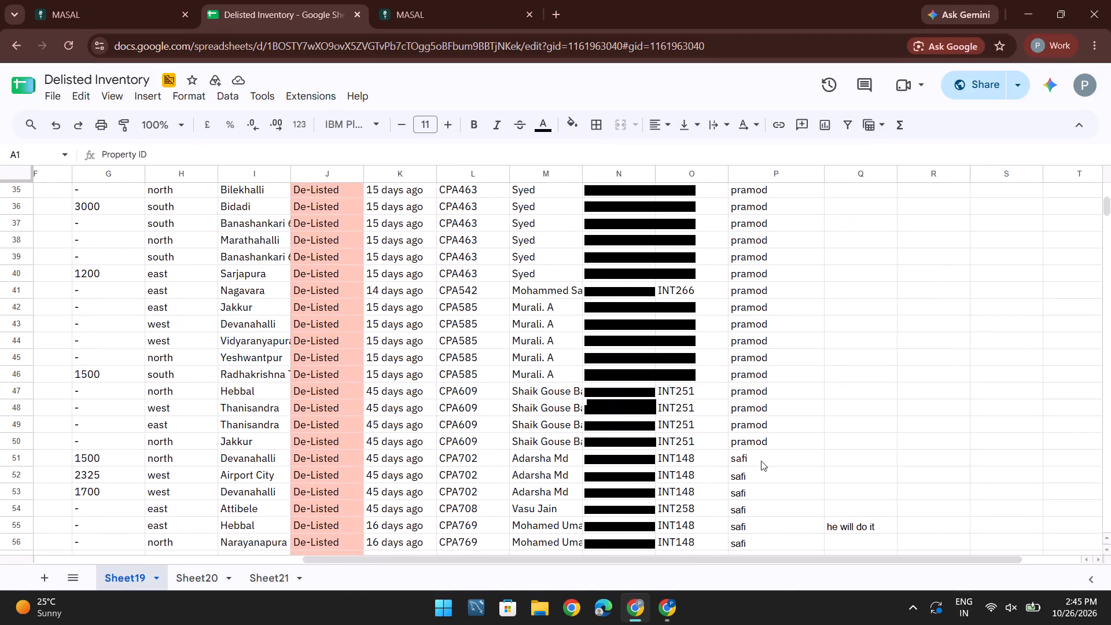
pyautogui.scroll(-5, 771, 403)
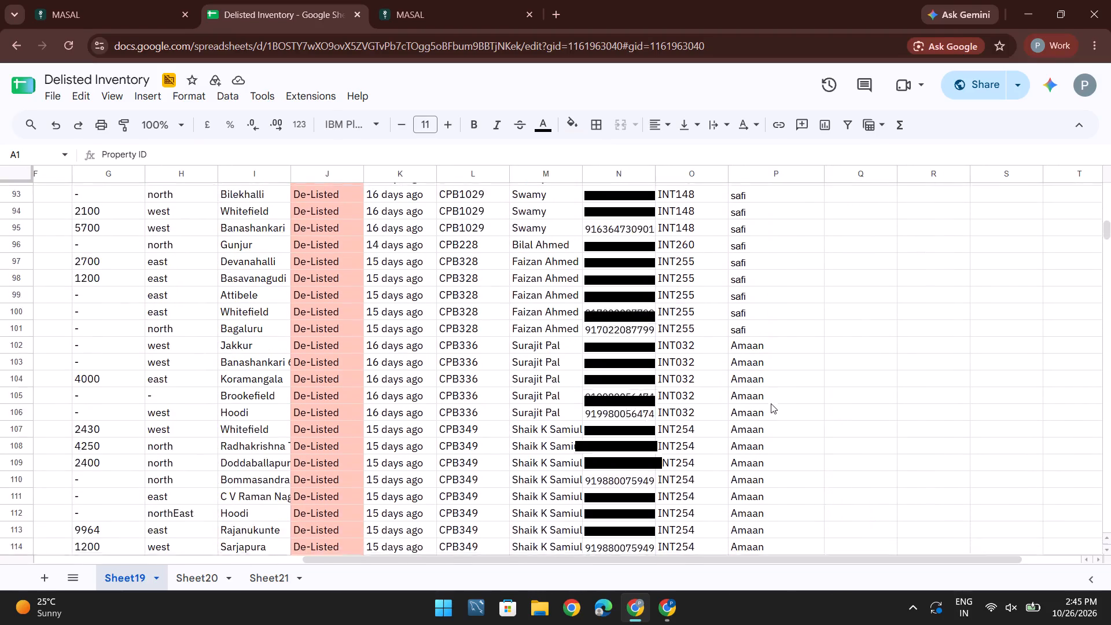
pyautogui.scroll(-3, 771, 403)
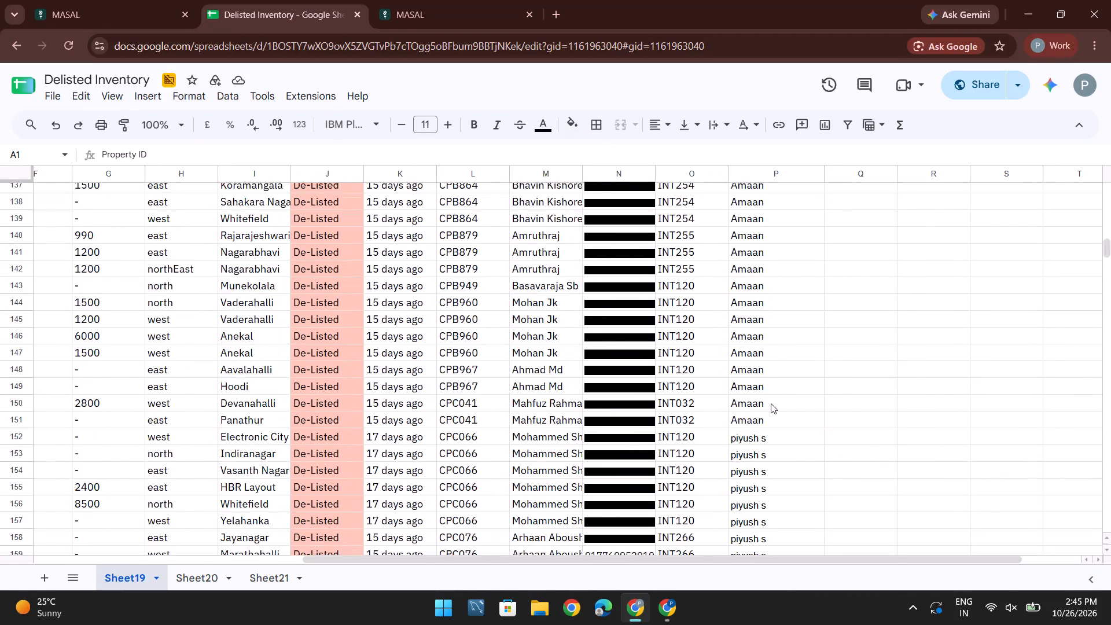
pyautogui.scroll(-10, 771, 403)
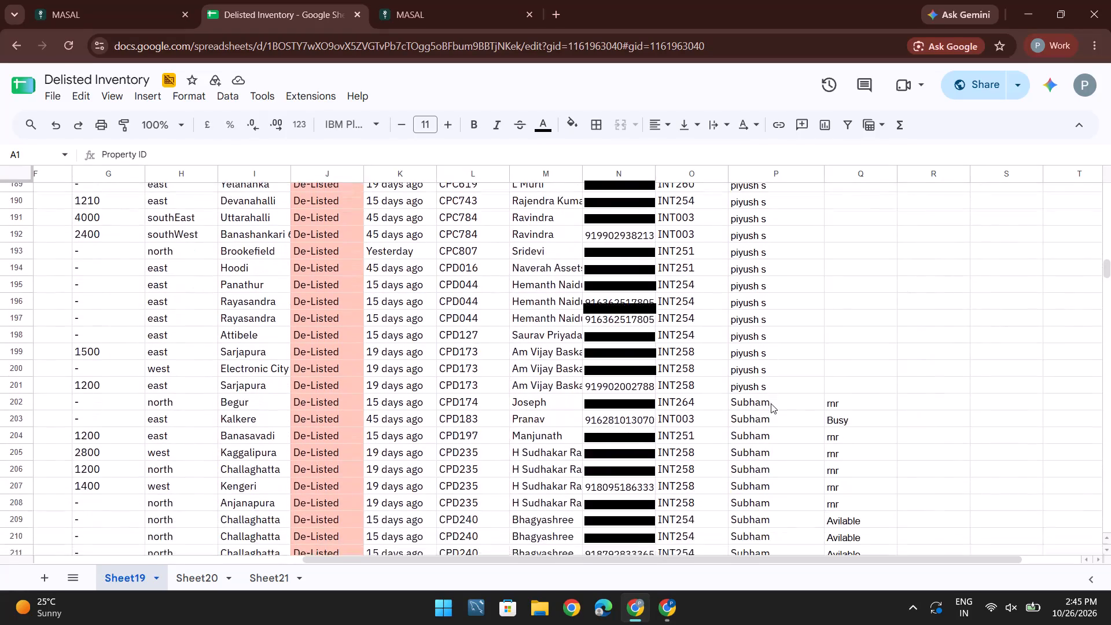
pyautogui.scroll(-3, 771, 403)
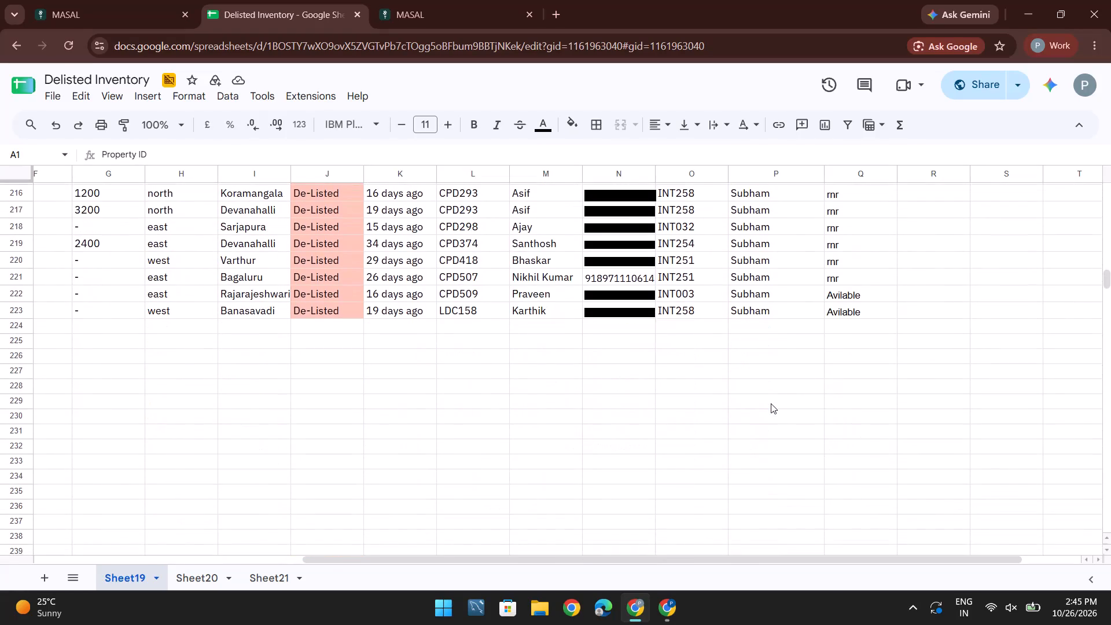
pyautogui.scroll(9, 771, 403)
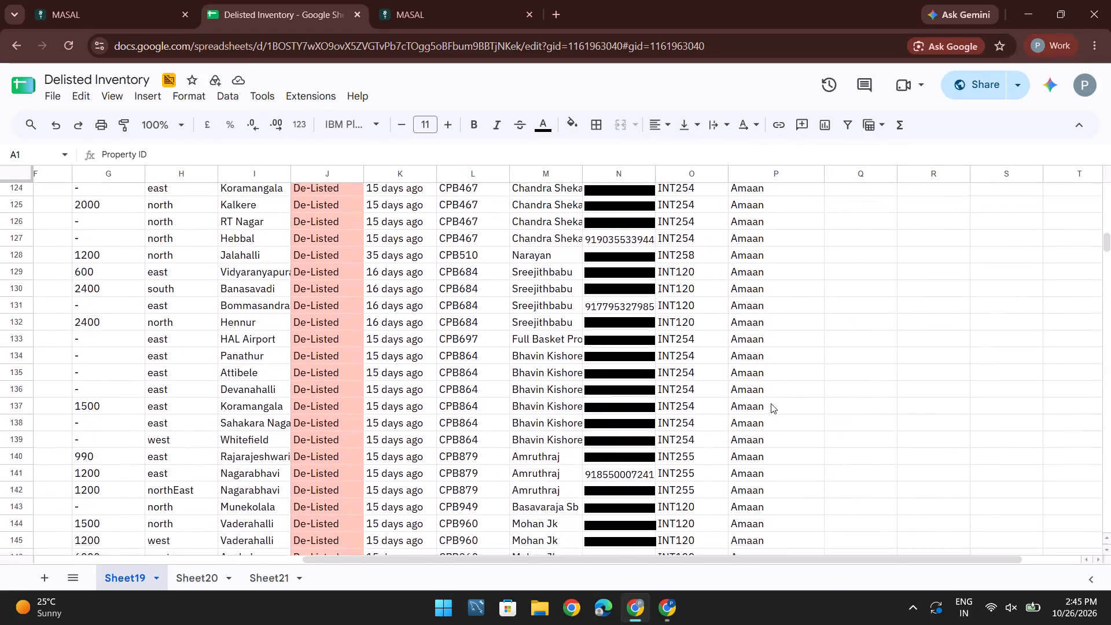
pyautogui.scroll(6, 771, 403)
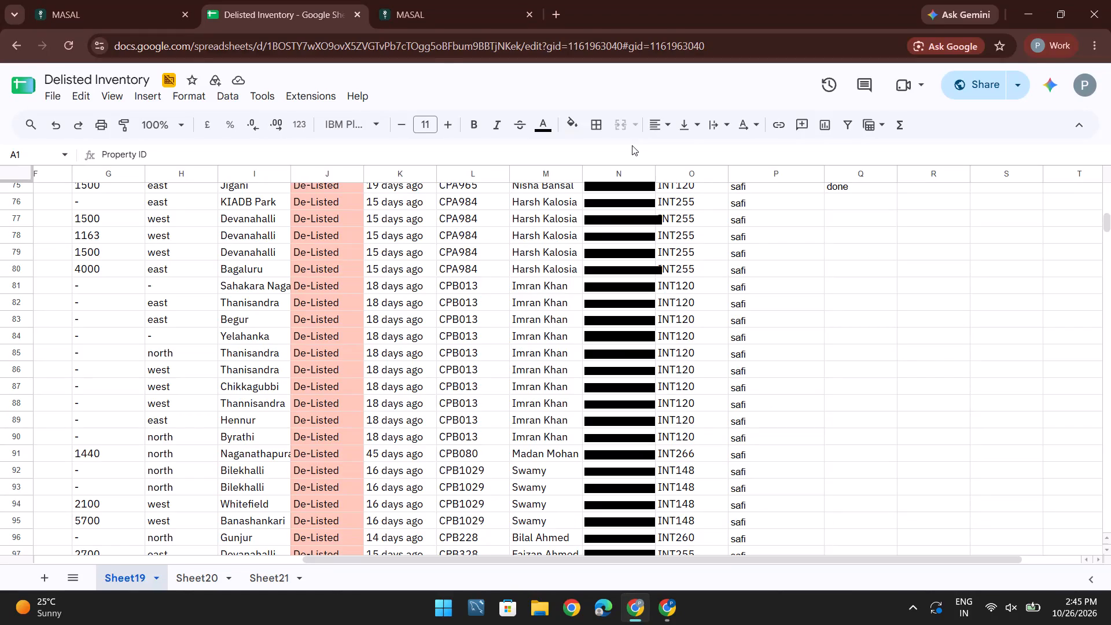
# Return to the ACN Leads page in IQOL.
pyautogui.click(444, 9)
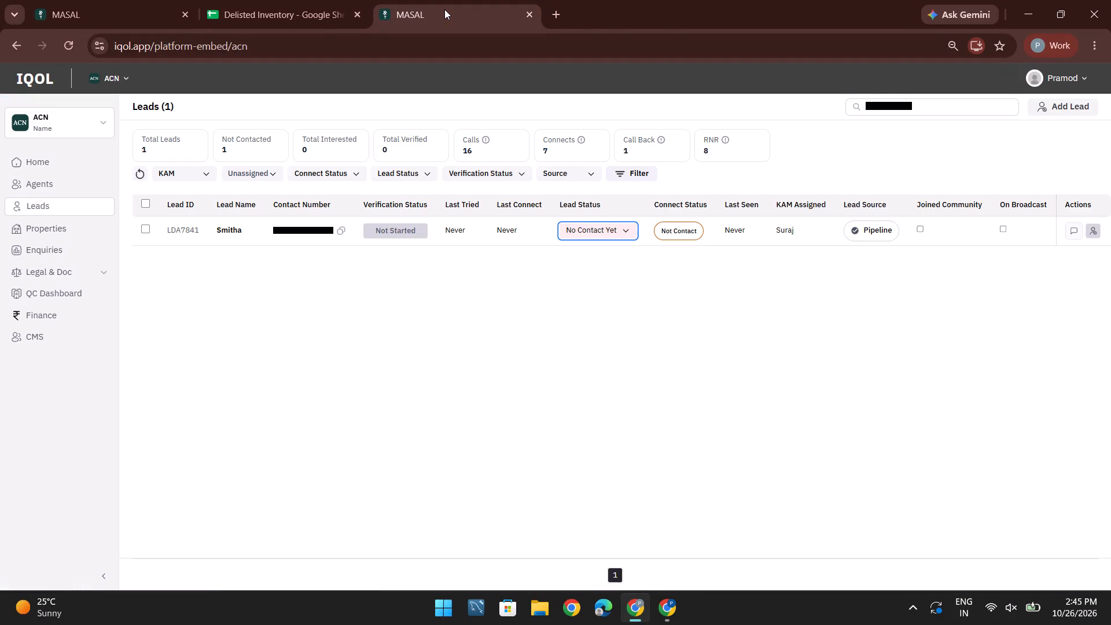
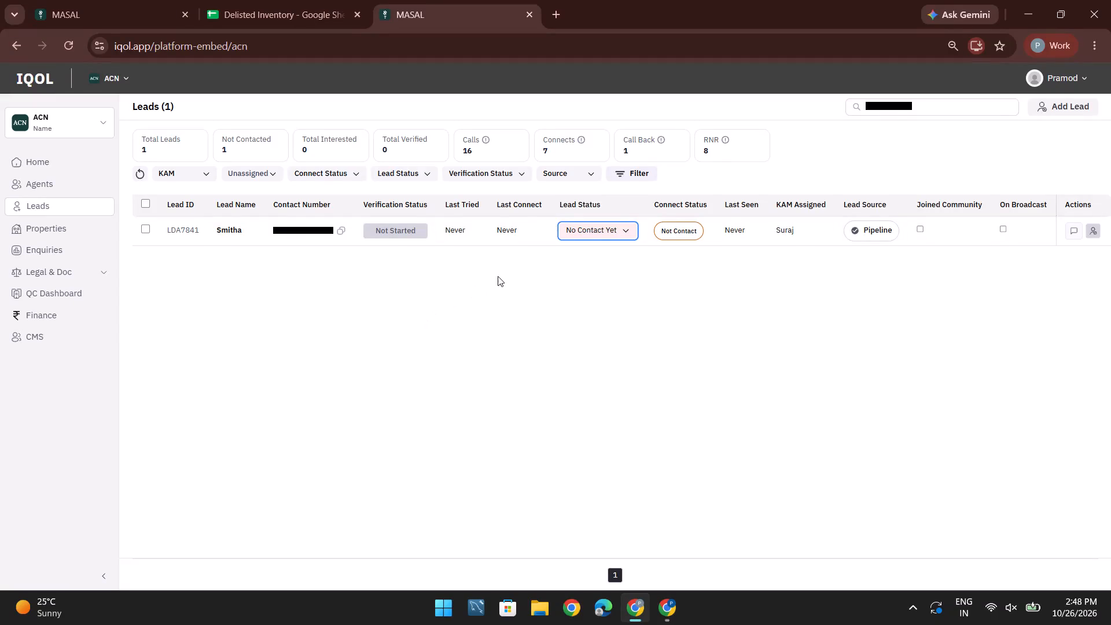
pyautogui.click(498, 276)
pyautogui.click(144, 0)
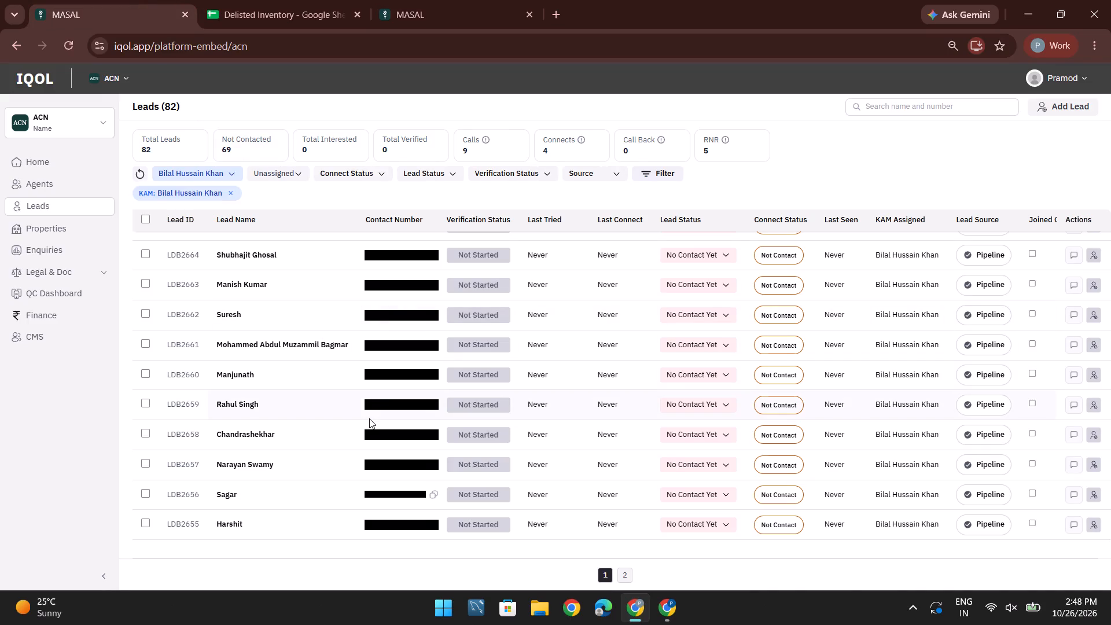
pyautogui.hscroll(1, 369, 418)
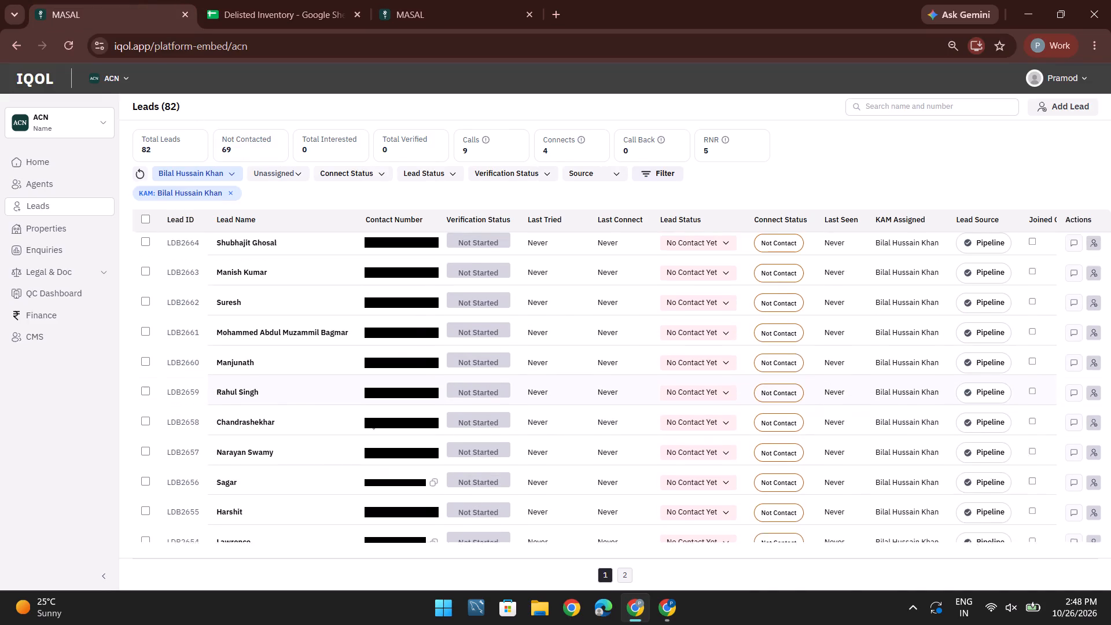
pyautogui.hscroll(1, 369, 418)
pyautogui.scroll(-1, 832, 464)
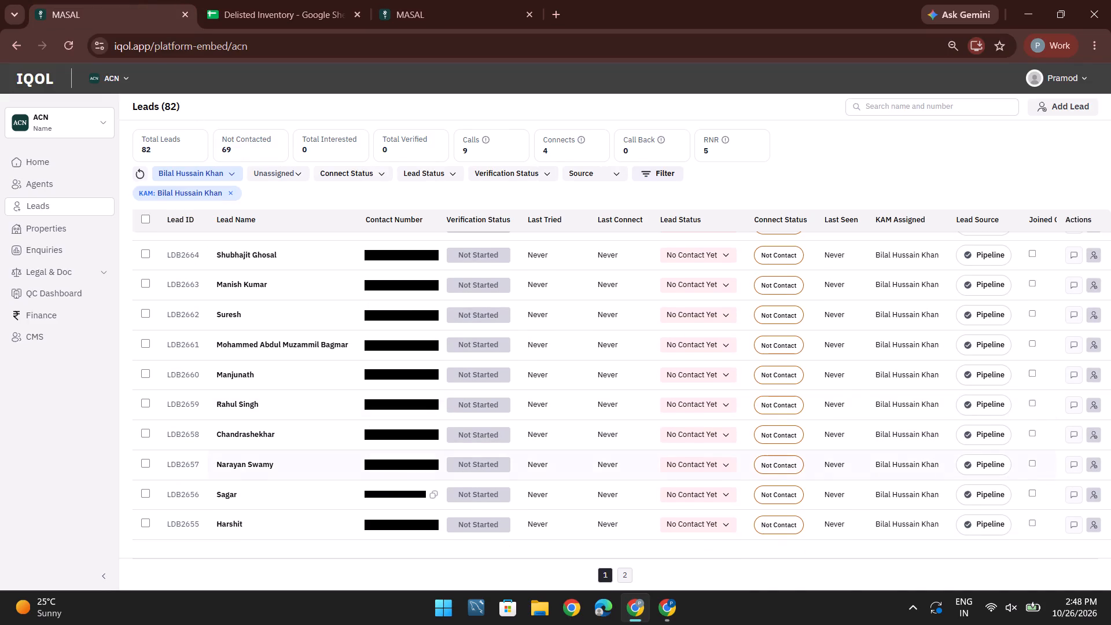
pyautogui.scroll(-1, 832, 464)
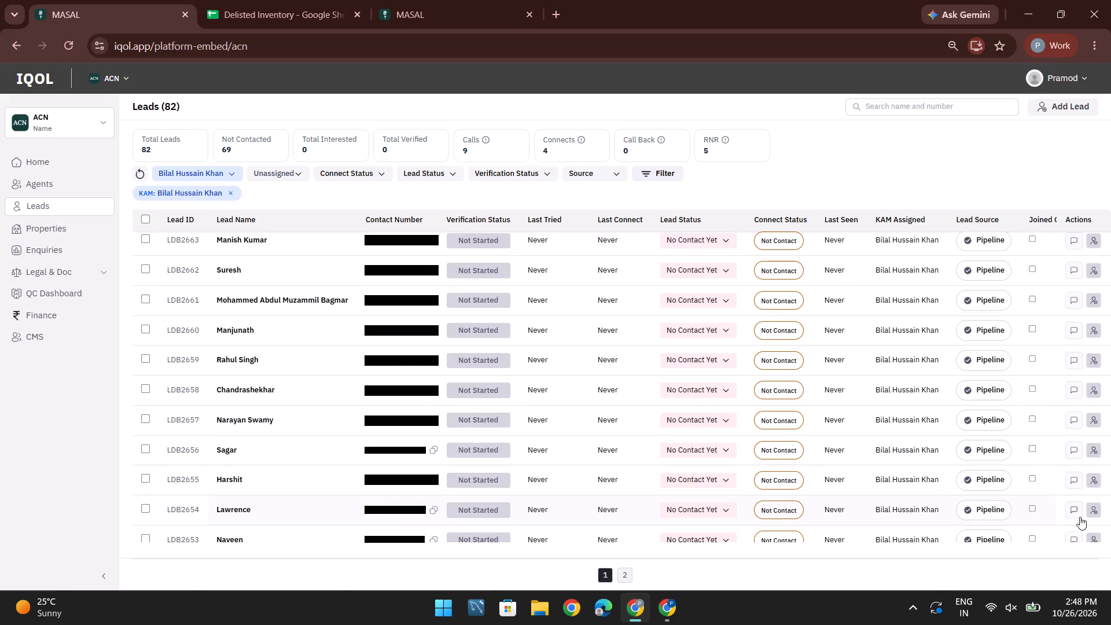
pyautogui.click(1078, 512)
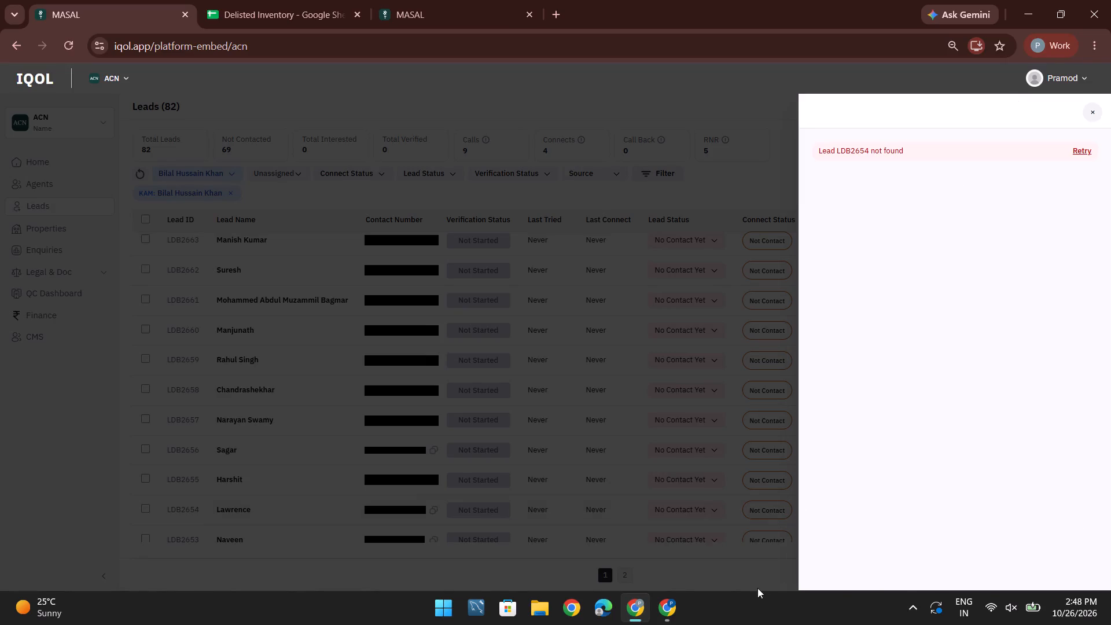
pyautogui.click(745, 598)
pyautogui.click(1096, 113)
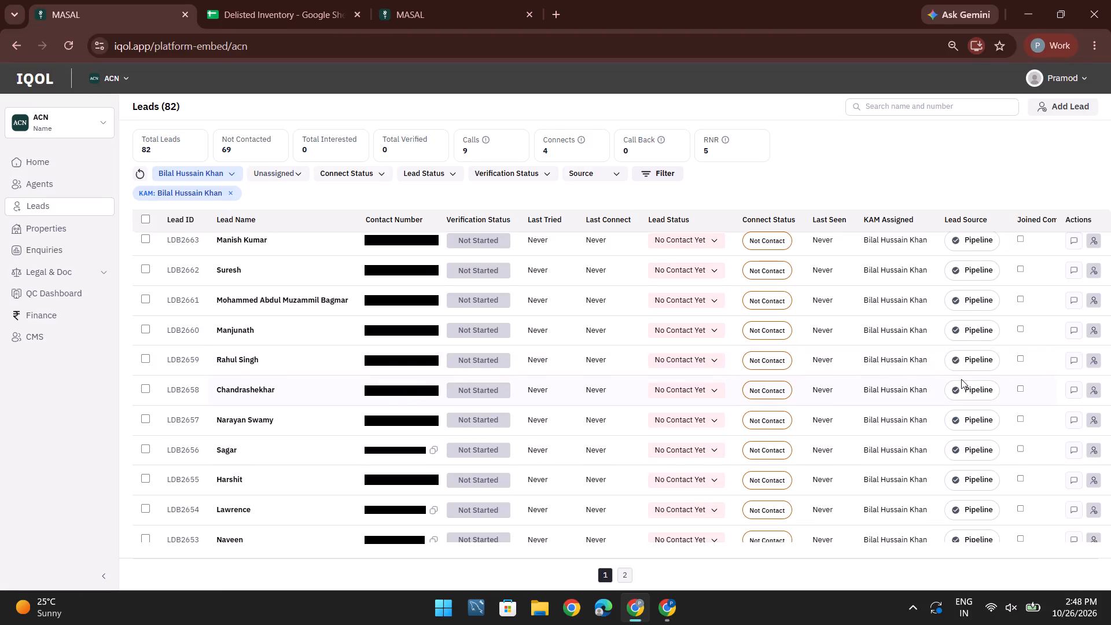
pyautogui.scroll(1, 961, 379)
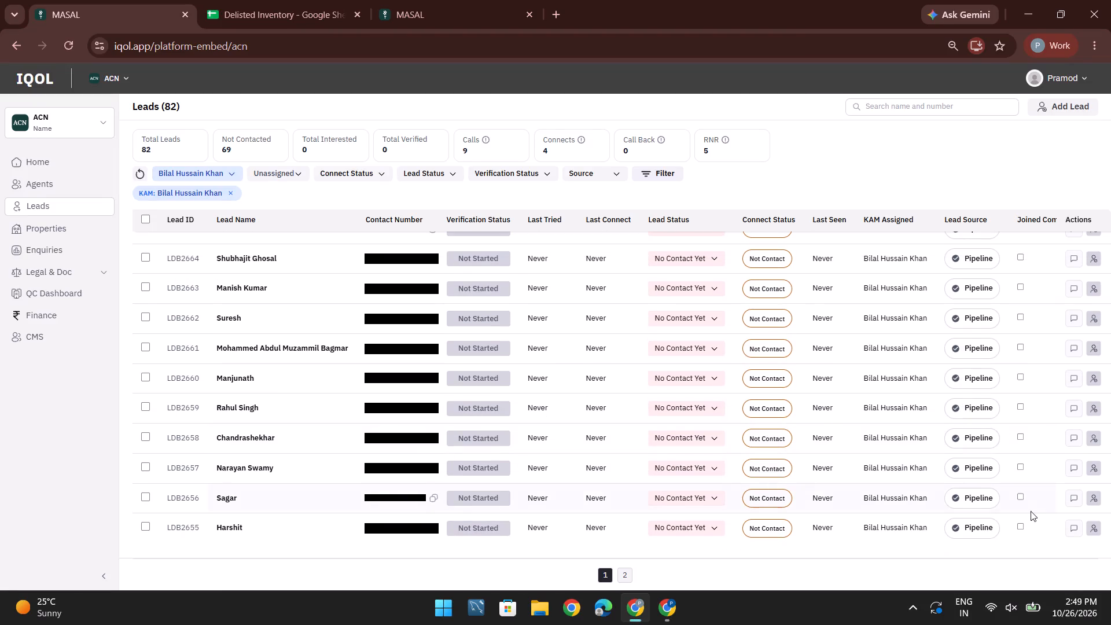
pyautogui.click(1073, 531)
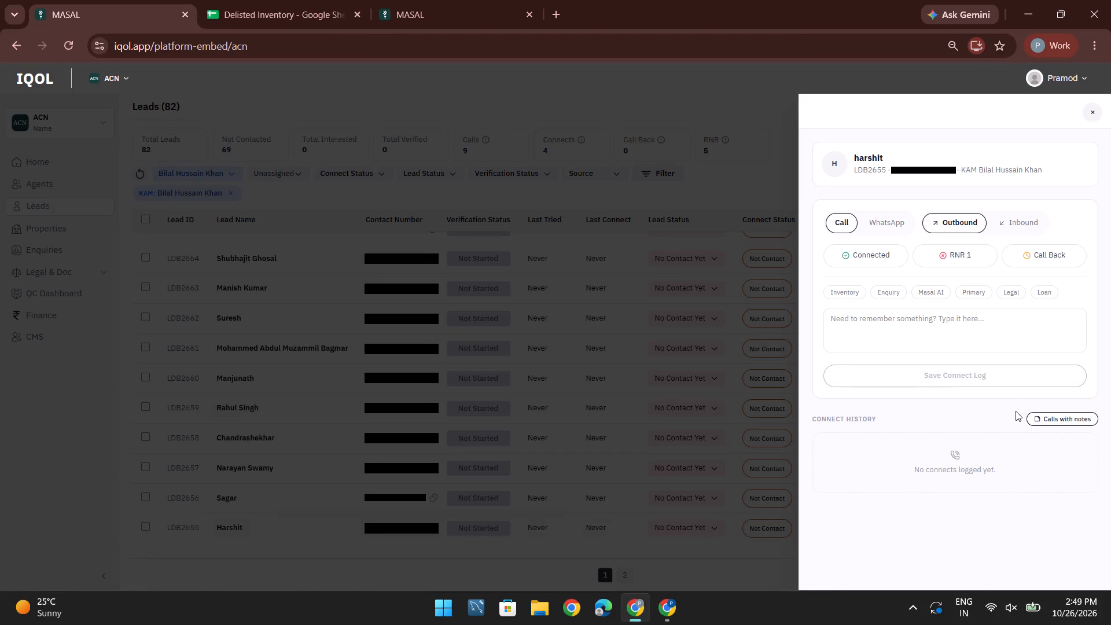
pyautogui.scroll(-2, 1016, 411)
pyautogui.scroll(-2, 1072, 283)
pyautogui.click(1097, 115)
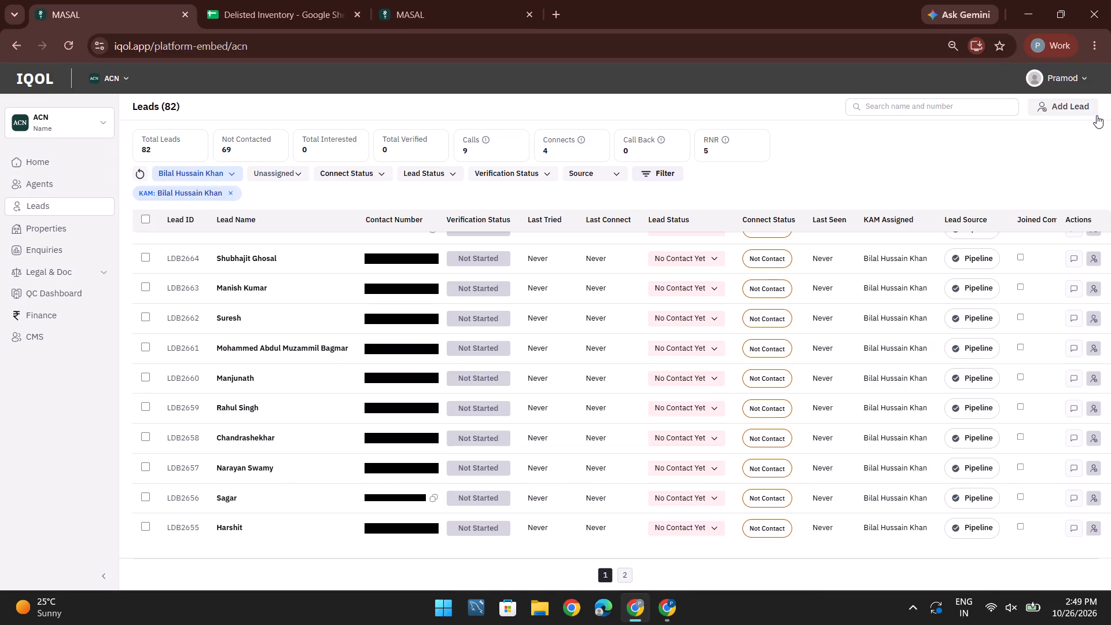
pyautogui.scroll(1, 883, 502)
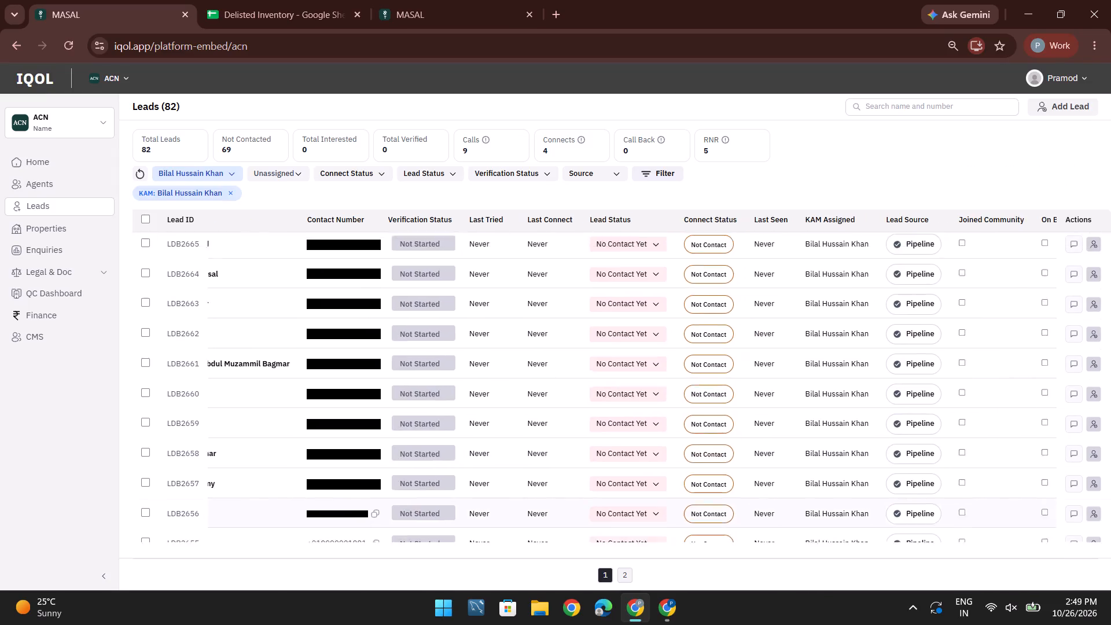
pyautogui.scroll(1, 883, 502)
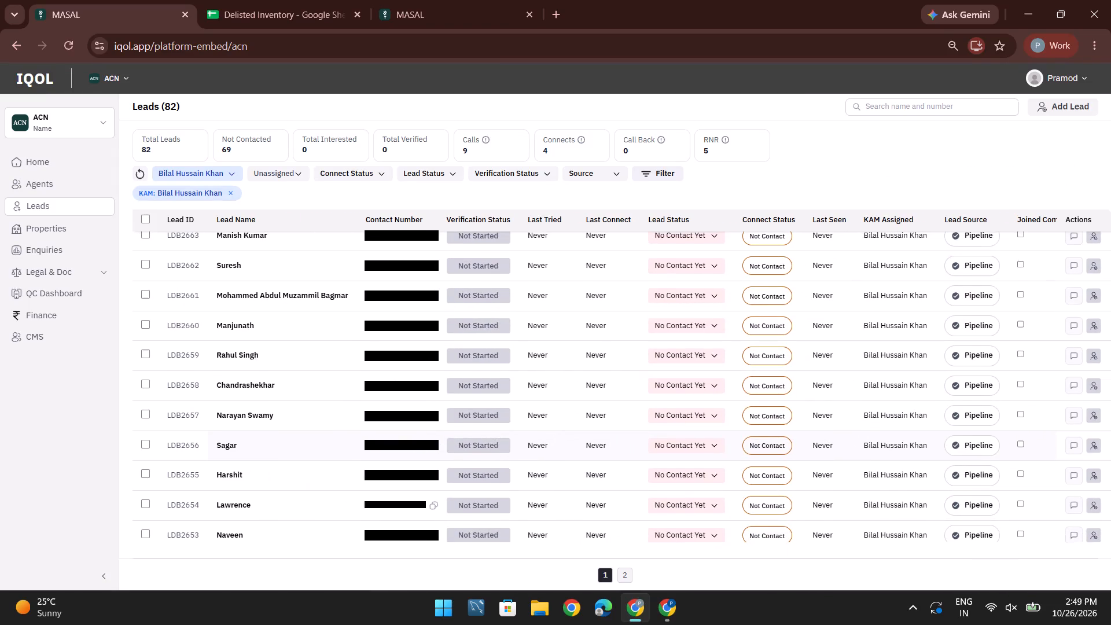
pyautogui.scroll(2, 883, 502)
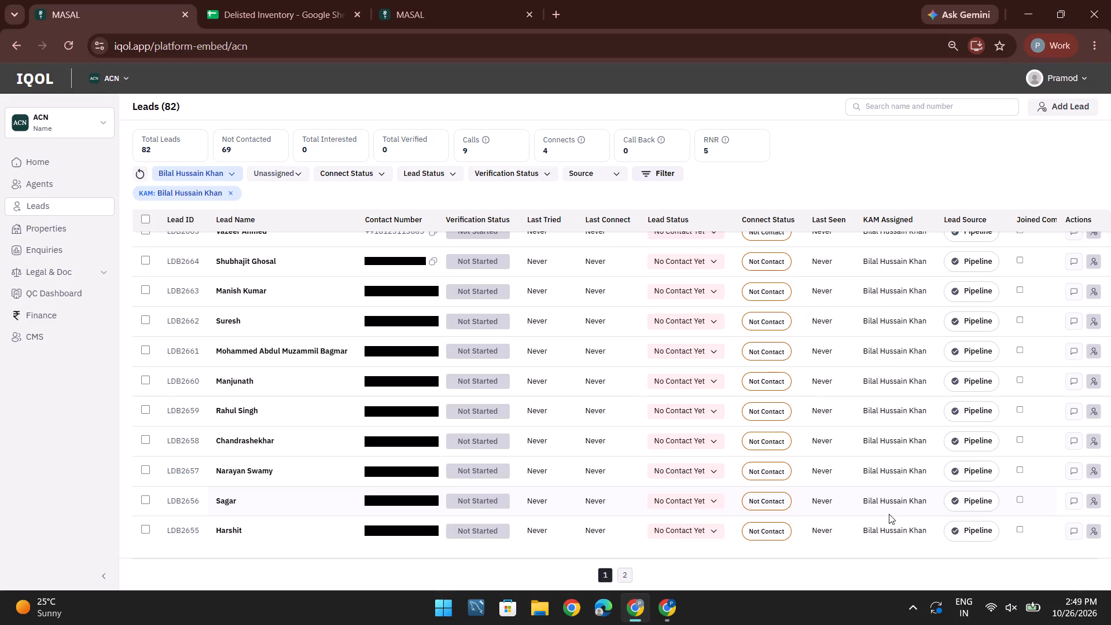
# Return to the ACN session showing the single searched lead and open its Agents page.
pyautogui.click(480, 0)
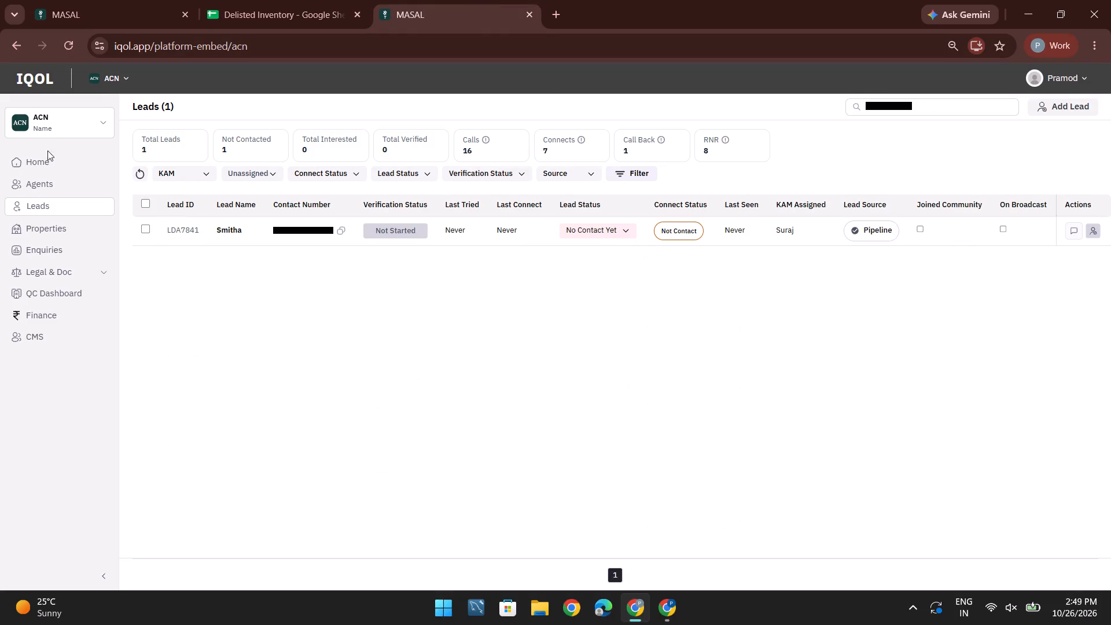
pyautogui.click(42, 186)
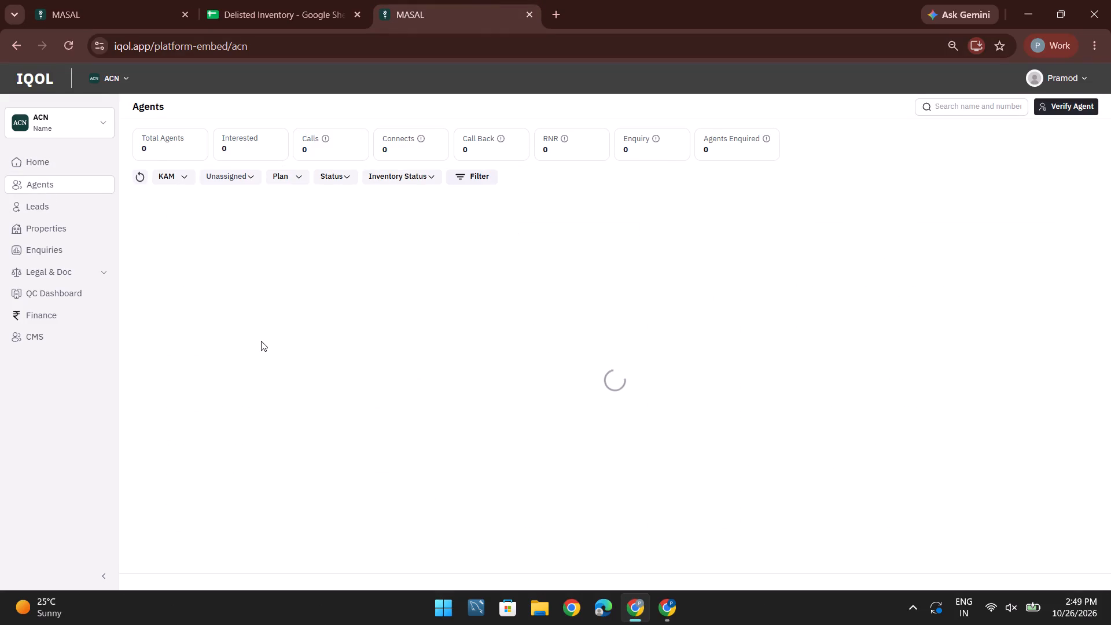
pyautogui.click(173, 179)
pyautogui.click(58, 203)
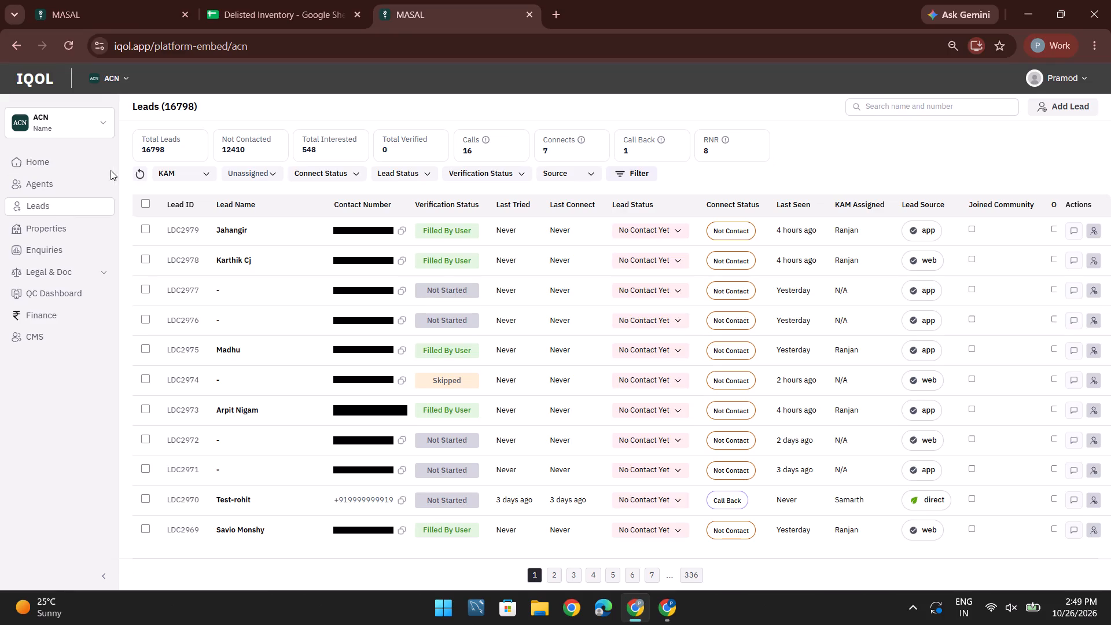
pyautogui.click(58, 188)
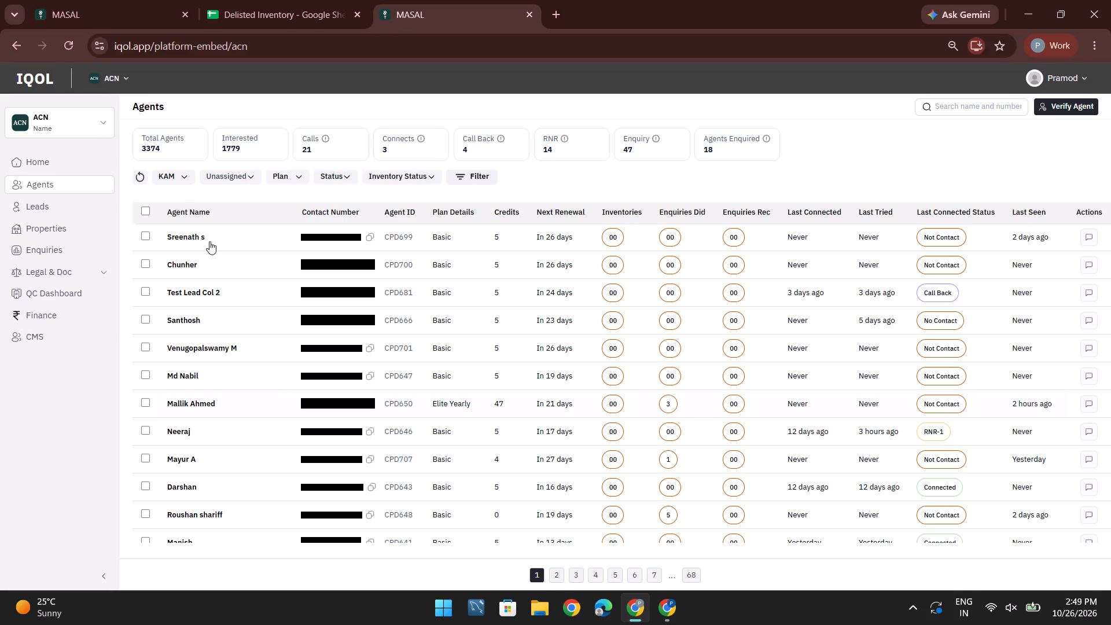
# Filter the agents list by KAM Pramod.
pyautogui.click(184, 182)
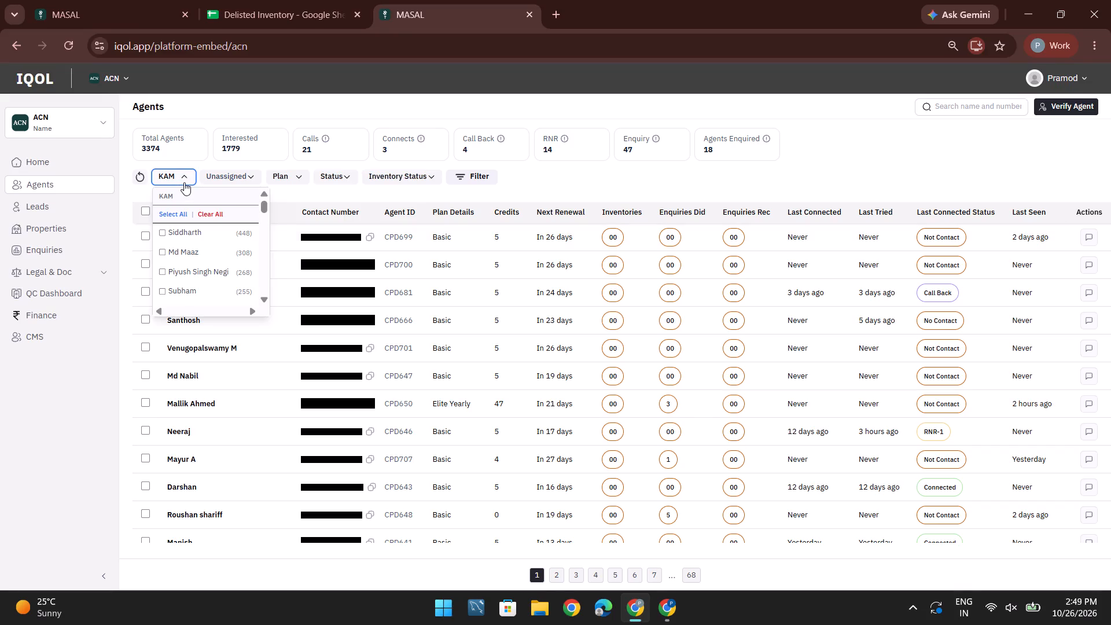
pyautogui.doubleClick(262, 297)
pyautogui.tripleClick(262, 297)
pyautogui.click(262, 297)
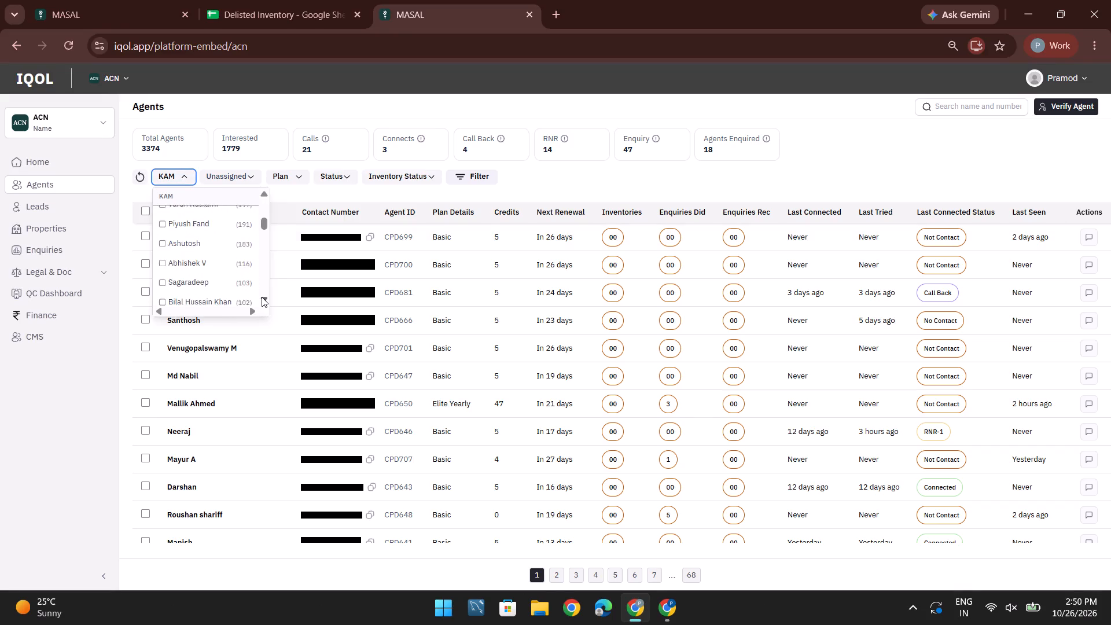
pyautogui.click(262, 297)
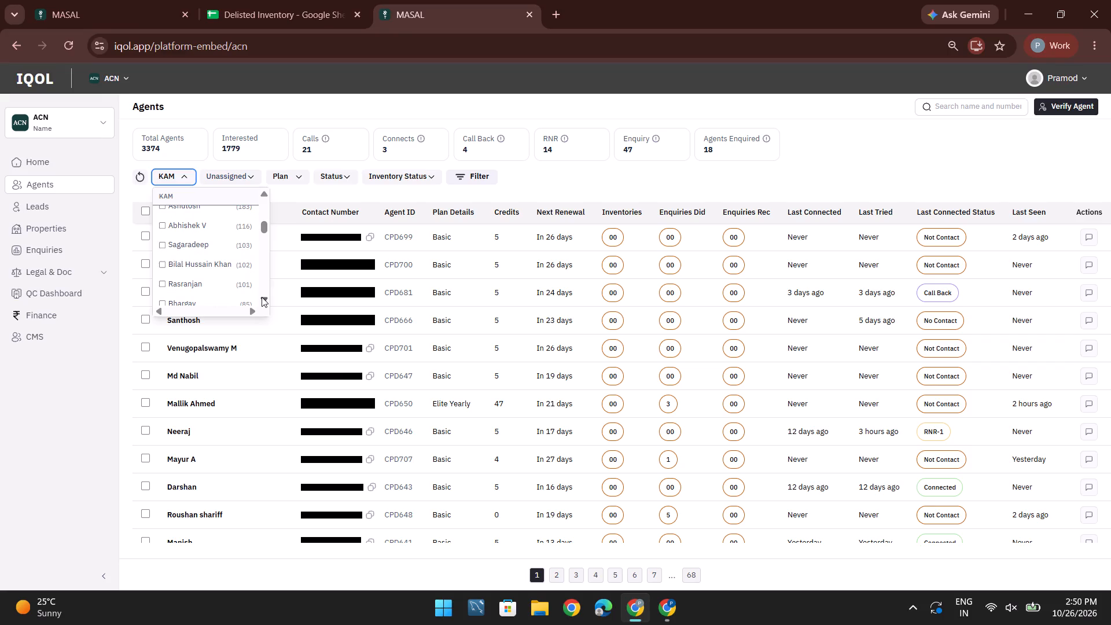
pyautogui.click(262, 297)
pyautogui.click(262, 297)
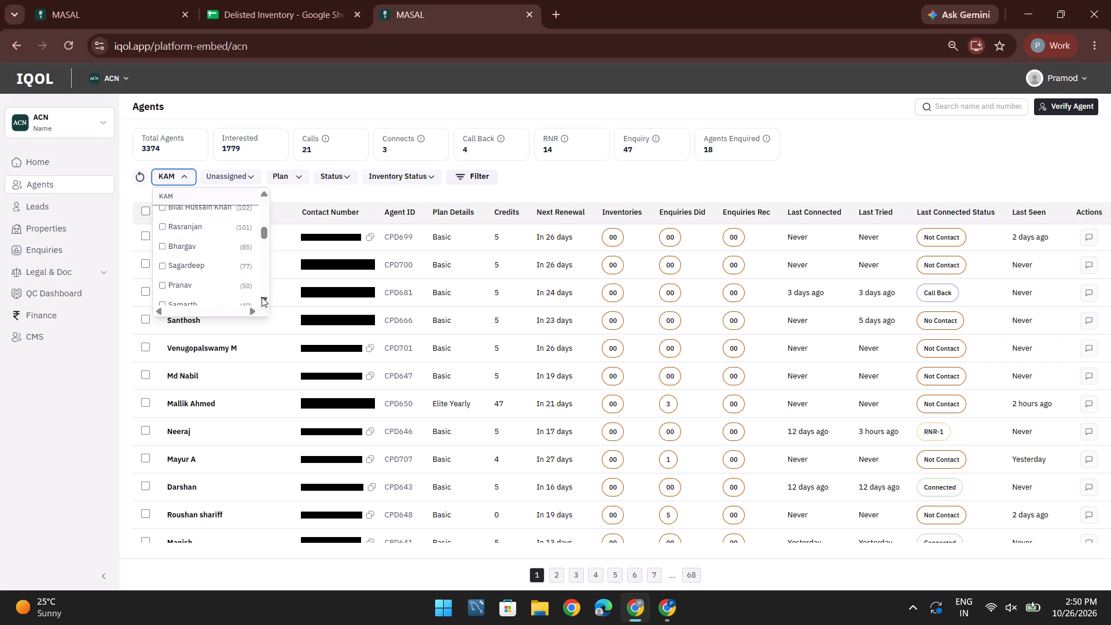
pyautogui.click(262, 297)
pyautogui.click(262, 297)
pyautogui.click(262, 297)
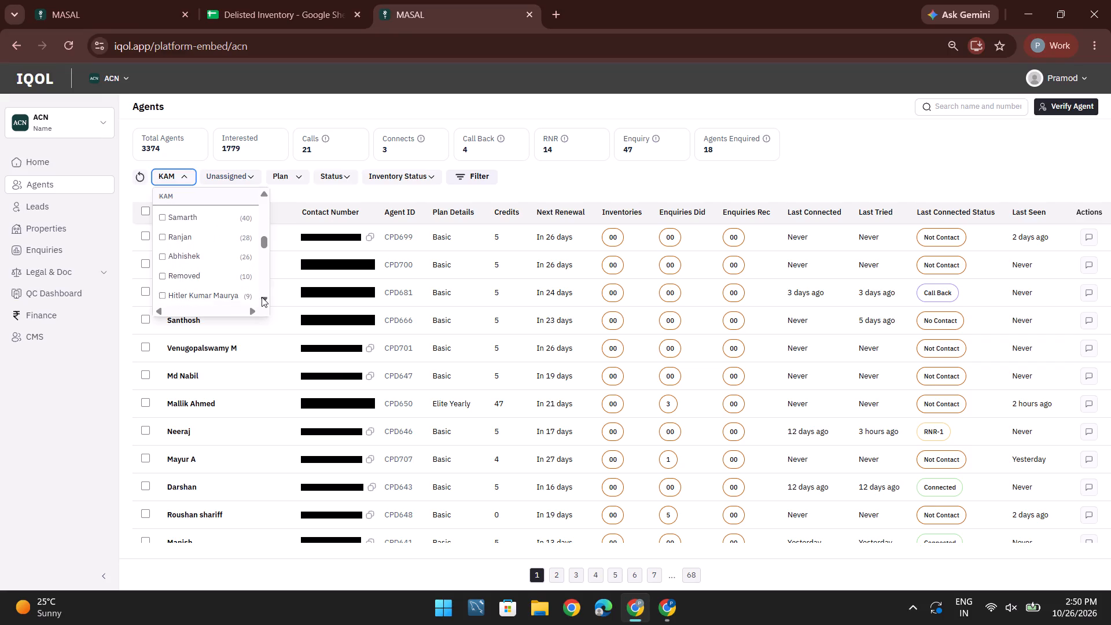
pyautogui.click(262, 297)
pyautogui.click(262, 297)
pyautogui.click(262, 297)
pyautogui.click(262, 297)
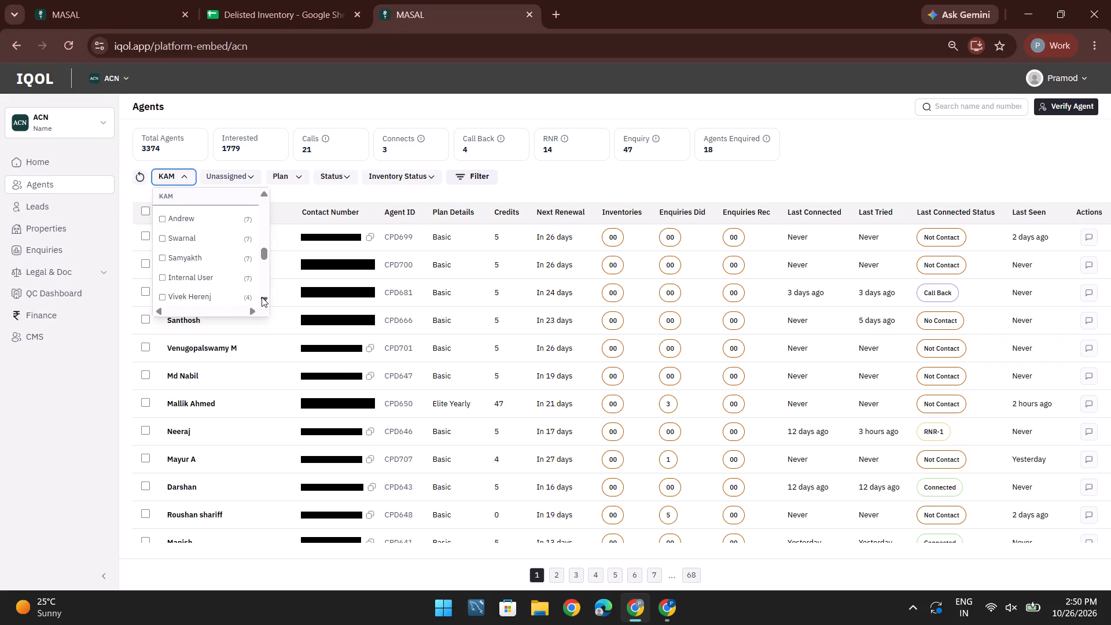
pyautogui.doubleClick(262, 297)
pyautogui.click(262, 297)
pyautogui.click(262, 297)
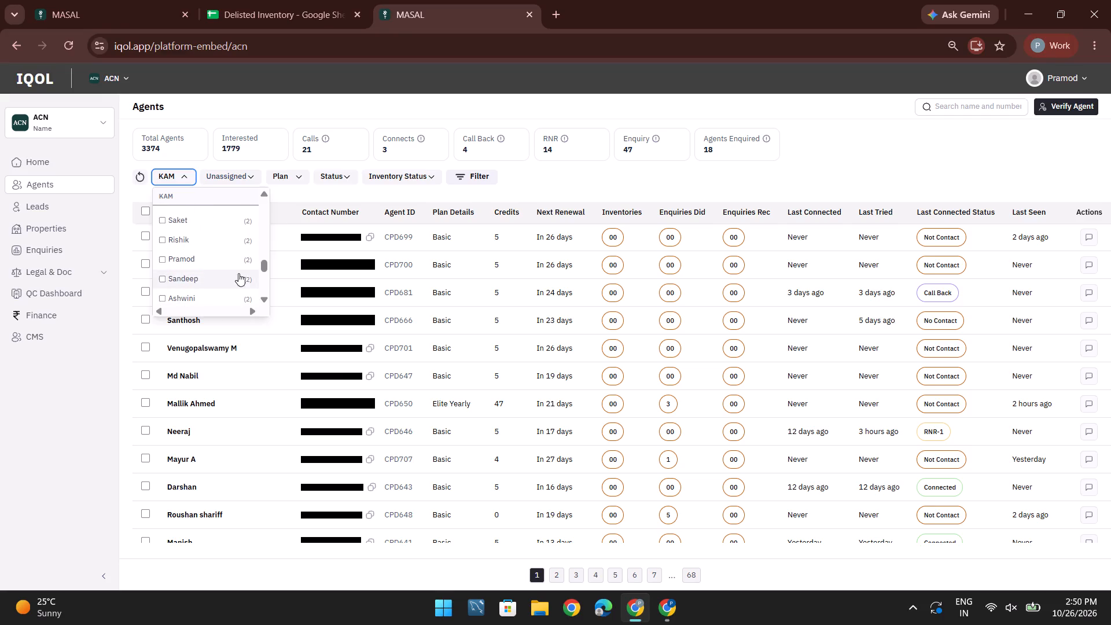
pyautogui.click(228, 261)
pyautogui.click(398, 343)
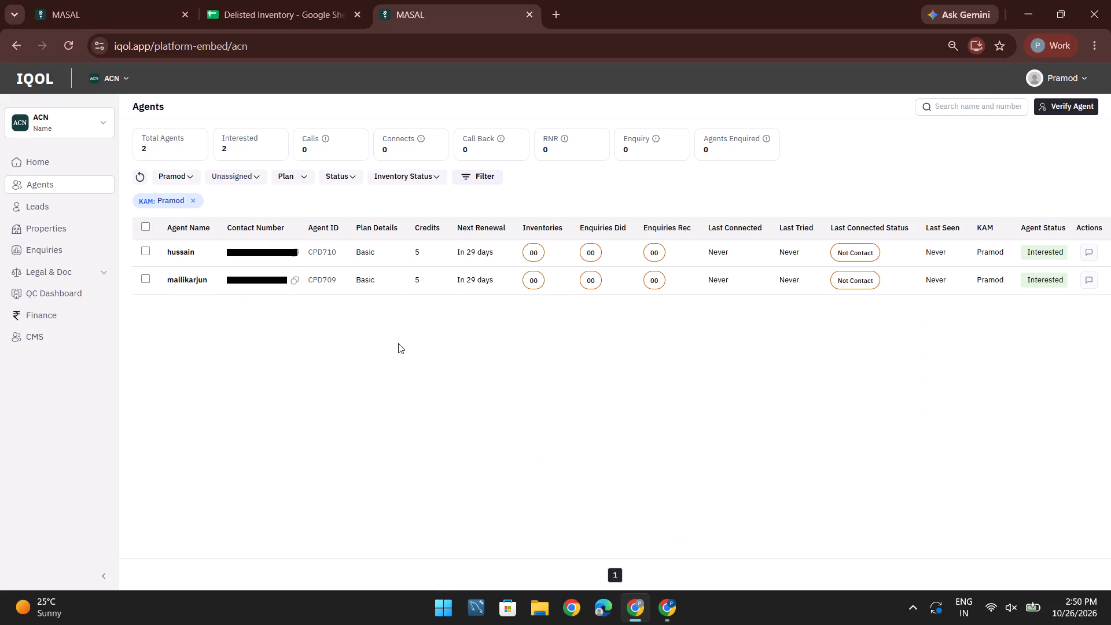
# Look across the filtered agents' details, checking plan, renewal, inventories, enquiries, last connection, KAM, agent status and requirements.
pyautogui.hscroll(-1, 422, 264)
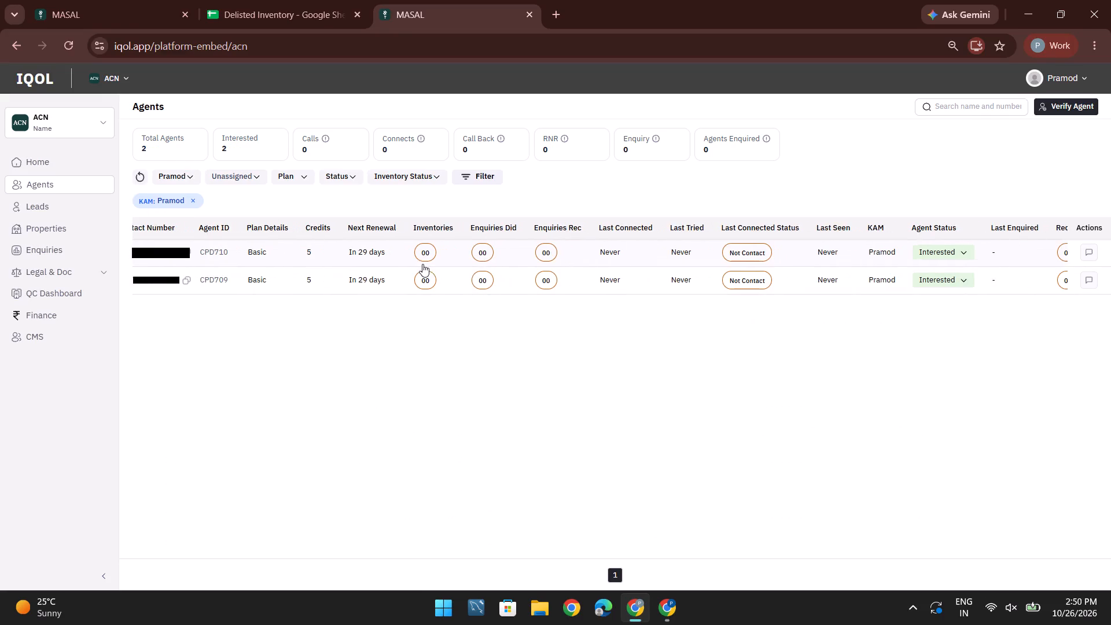
pyautogui.hscroll(-3, 422, 264)
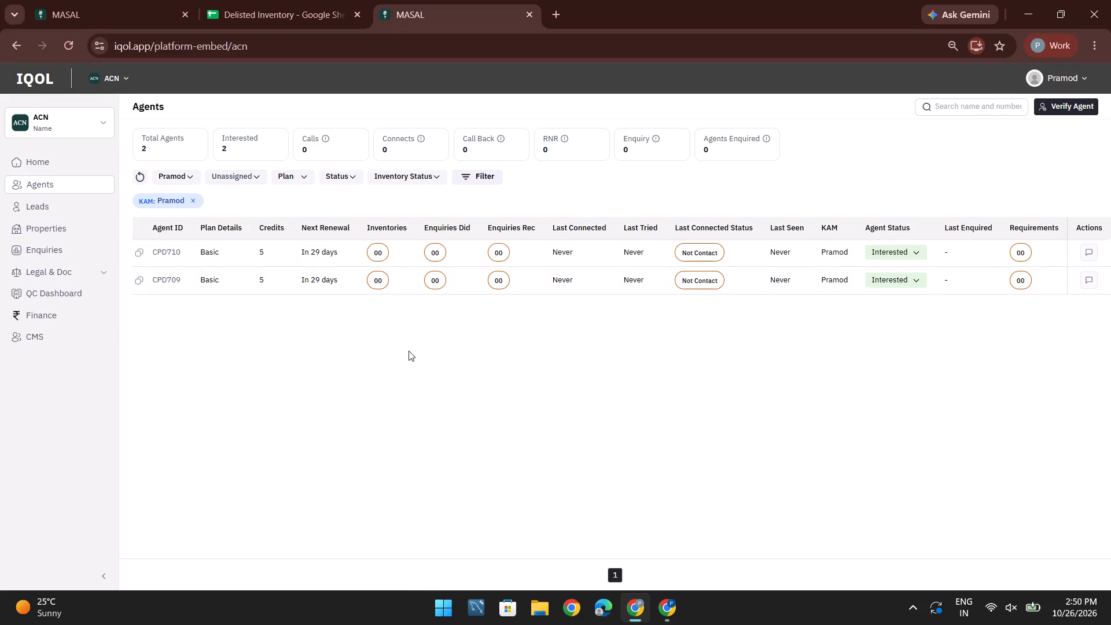
pyautogui.click(409, 351)
pyautogui.hscroll(4, 431, 284)
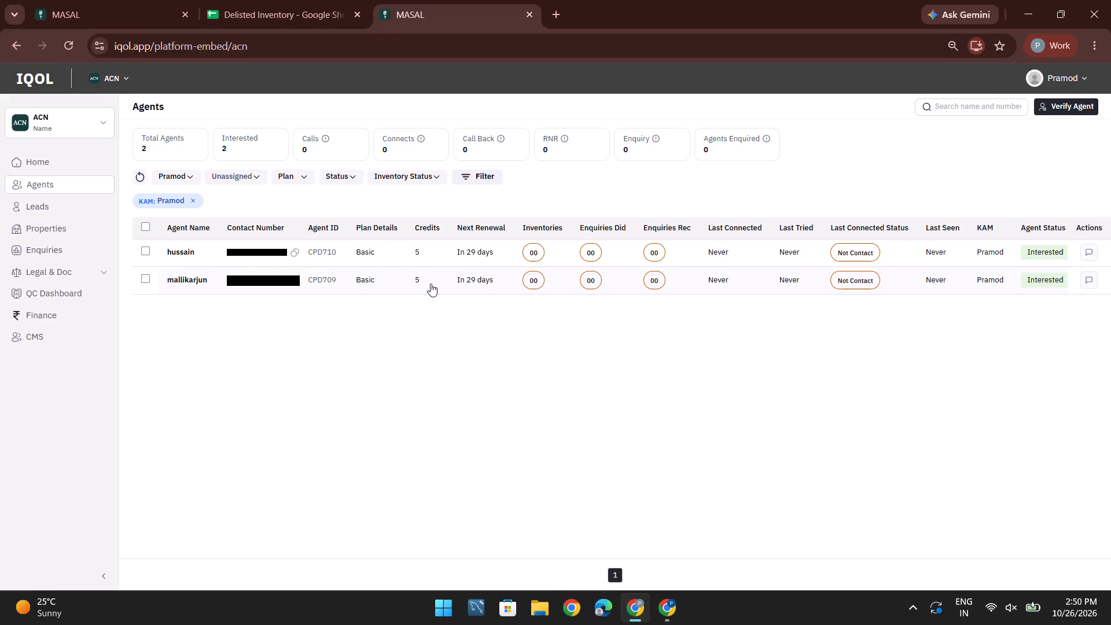
pyautogui.hscroll(-3, 431, 284)
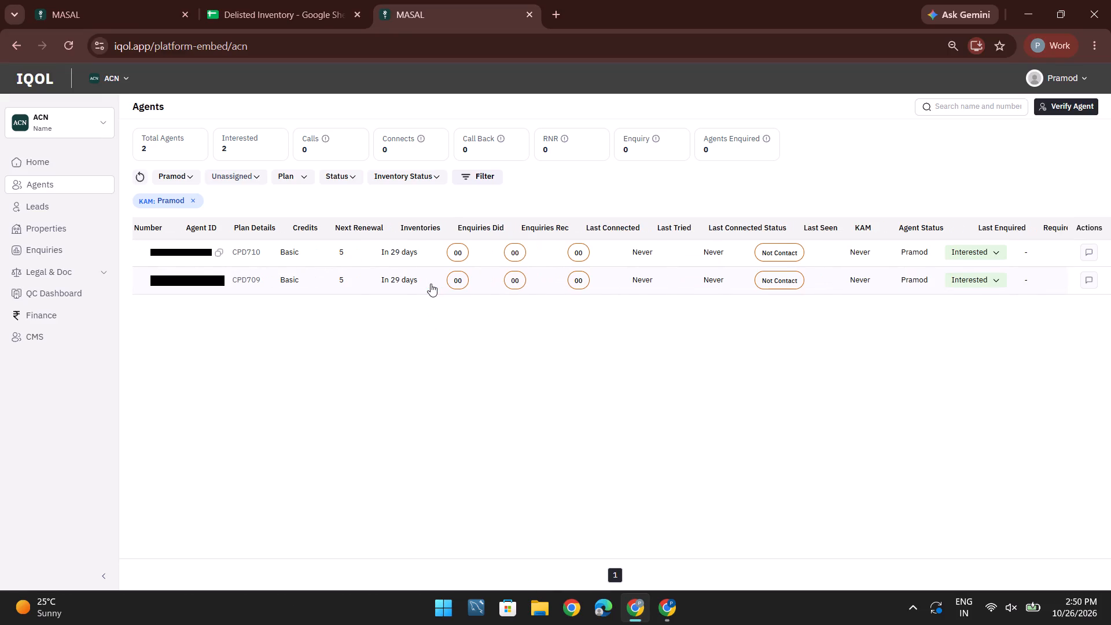
pyautogui.hscroll(2, 481, 292)
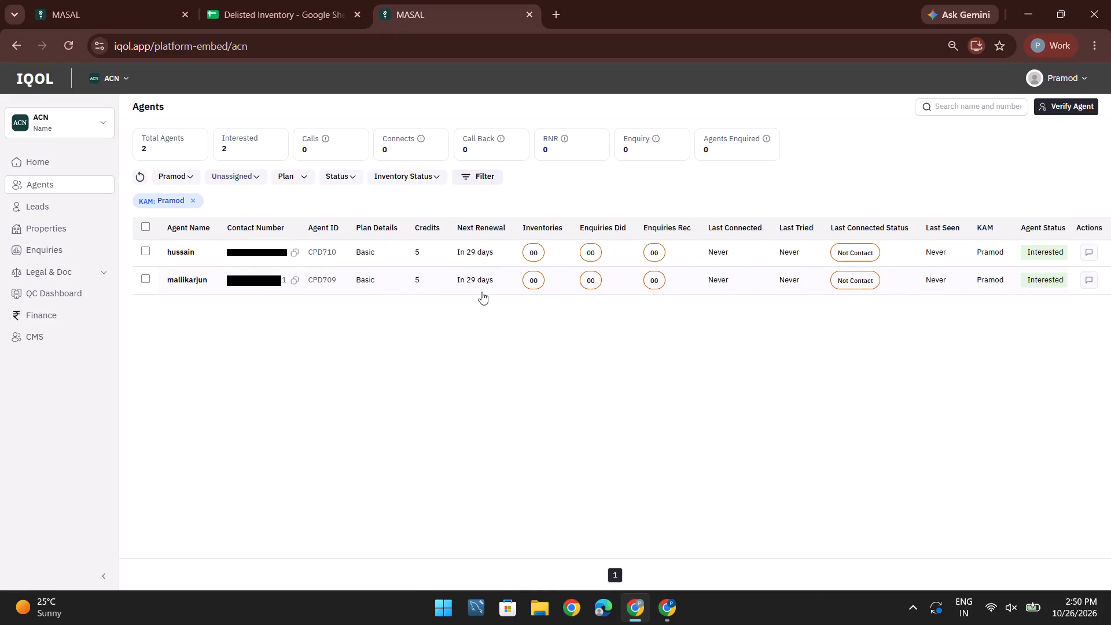
pyautogui.hscroll(-3, 481, 292)
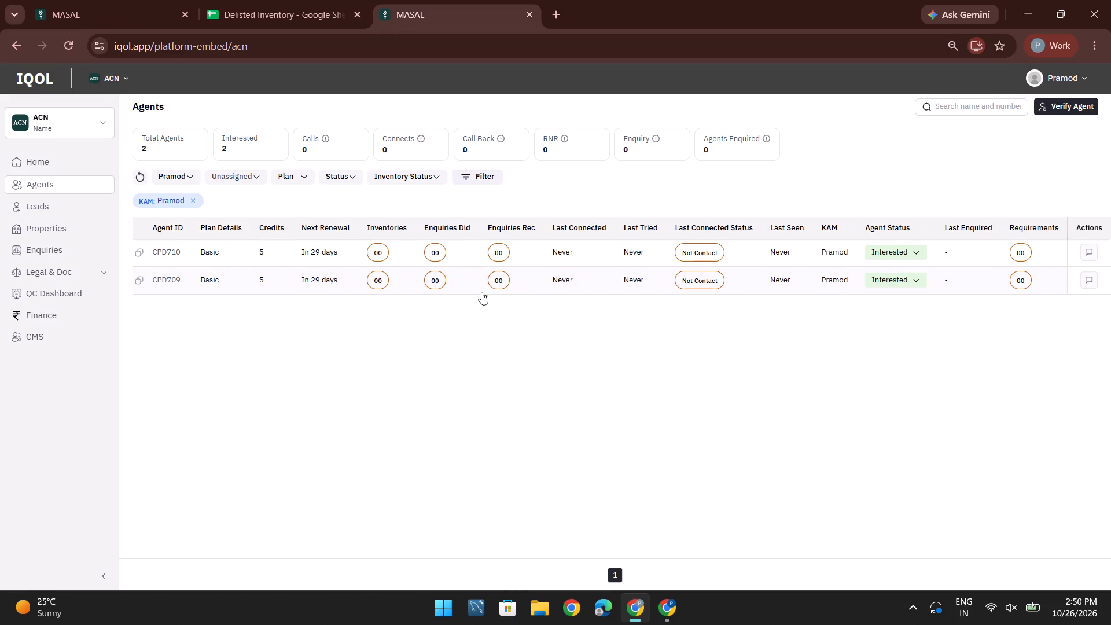
pyautogui.hscroll(3, 510, 289)
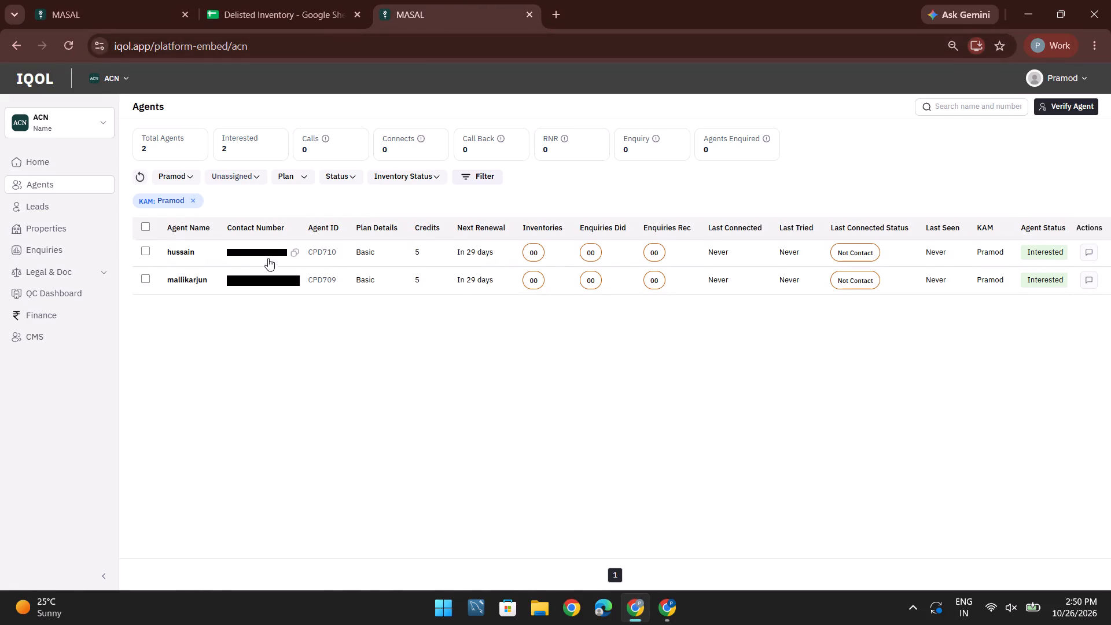
pyautogui.hscroll(-2, 267, 261)
pyautogui.hscroll(2, 267, 261)
pyautogui.hscroll(-2, 267, 261)
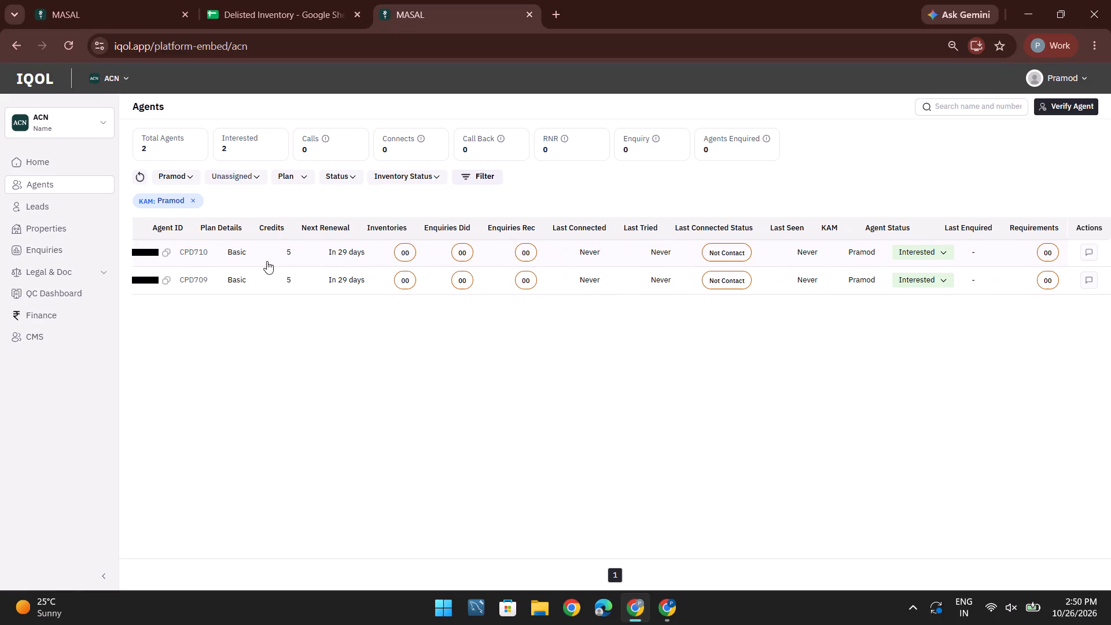
# Clear the Pramod KAM filter so the agents list is unfiltered.
pyautogui.hscroll(3, 267, 261)
pyautogui.hscroll(-5, 267, 261)
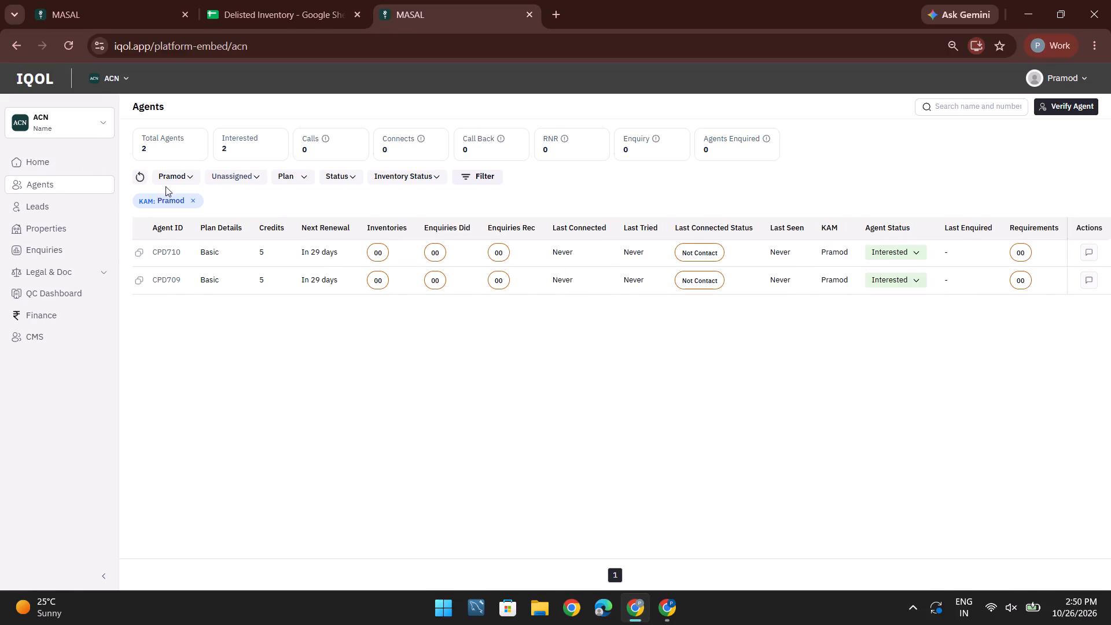
pyautogui.click(185, 178)
pyautogui.click(133, 181)
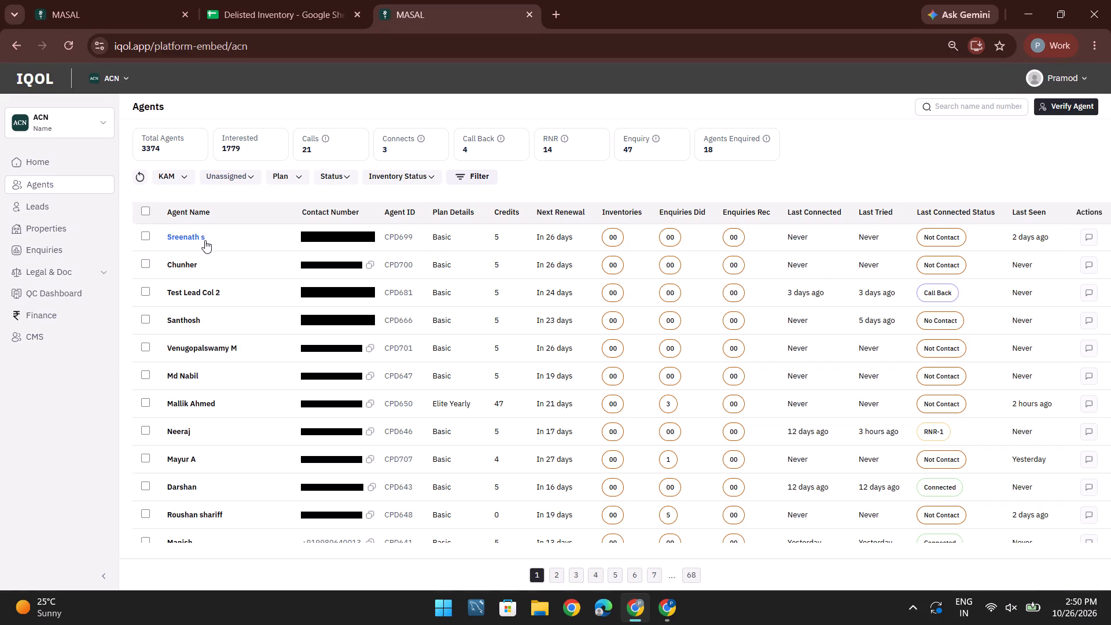
# Filter the agents list by KAM Samyakth.
pyautogui.click(171, 182)
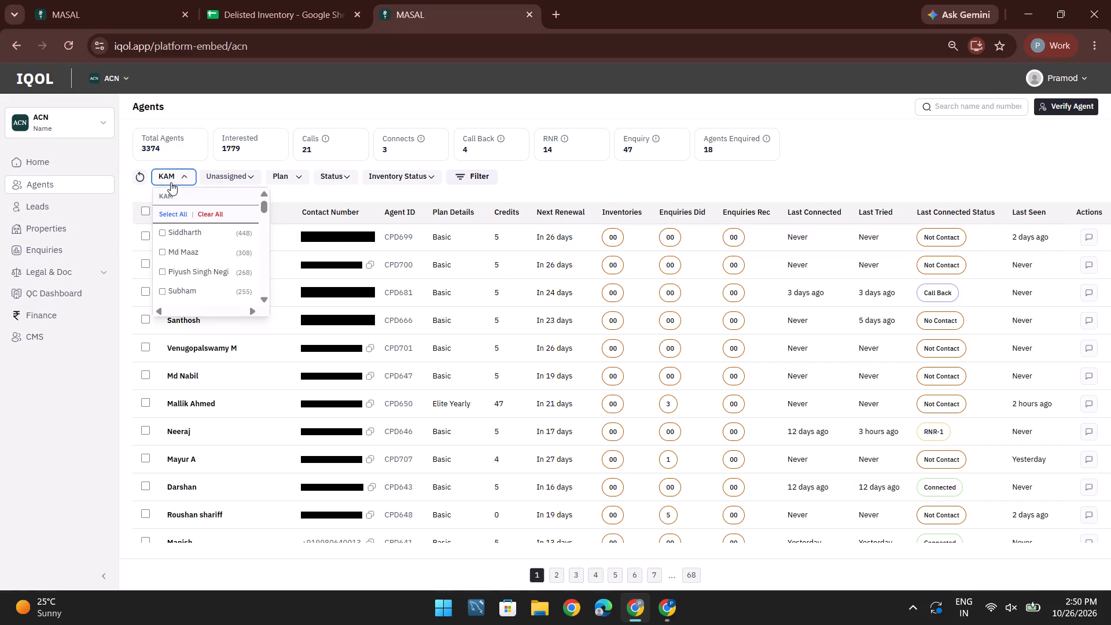
pyautogui.scroll(-2, 245, 270)
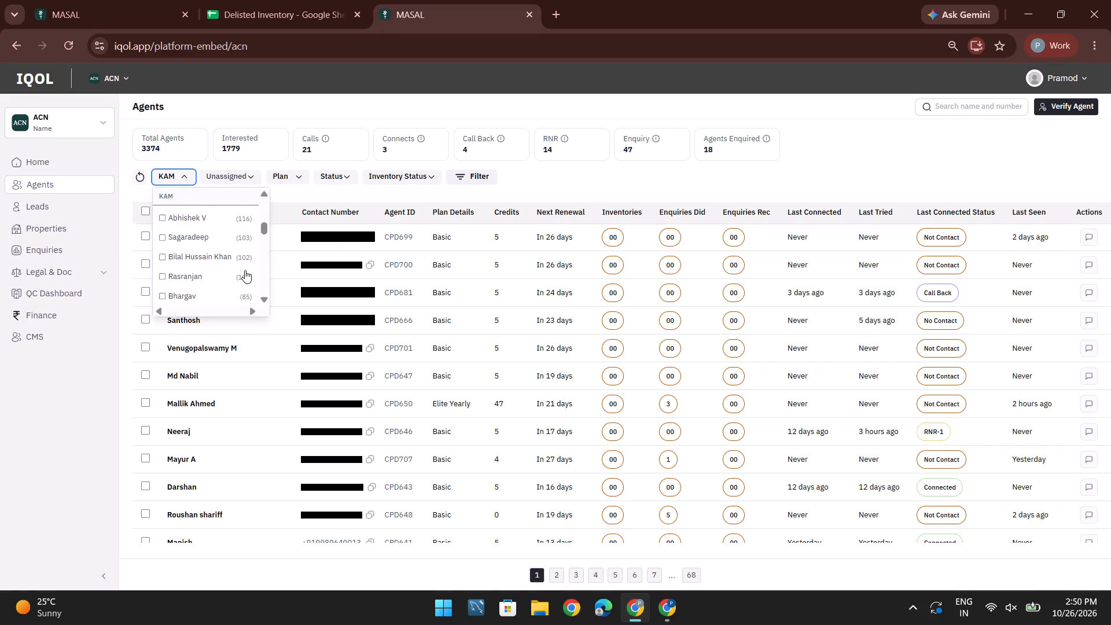
pyautogui.scroll(-3, 245, 270)
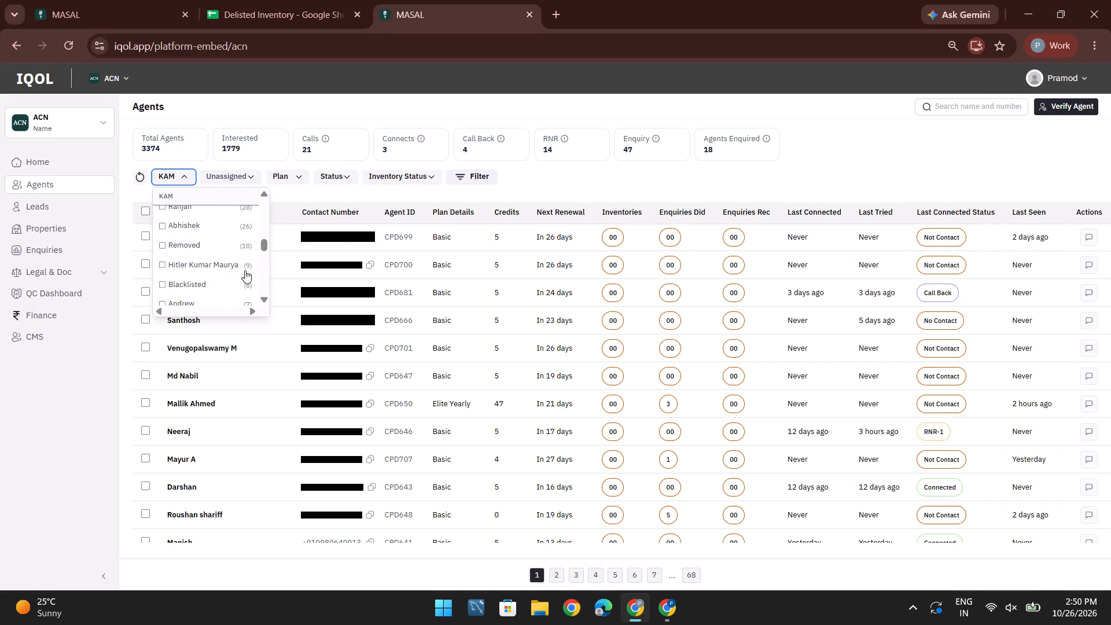
pyautogui.scroll(-4, 245, 270)
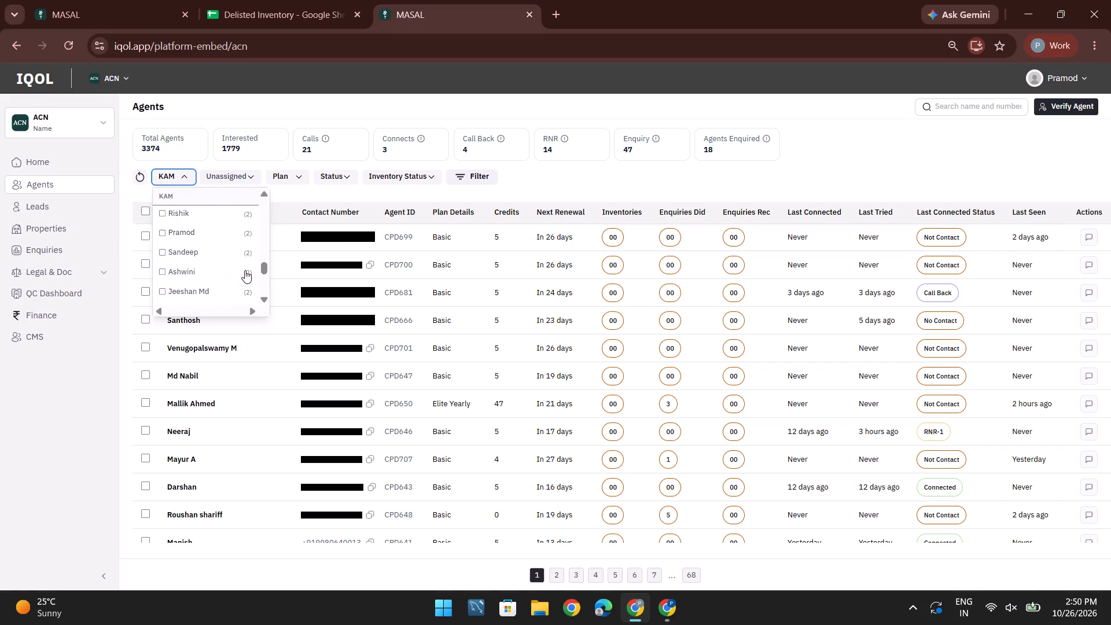
pyautogui.scroll(1, 245, 270)
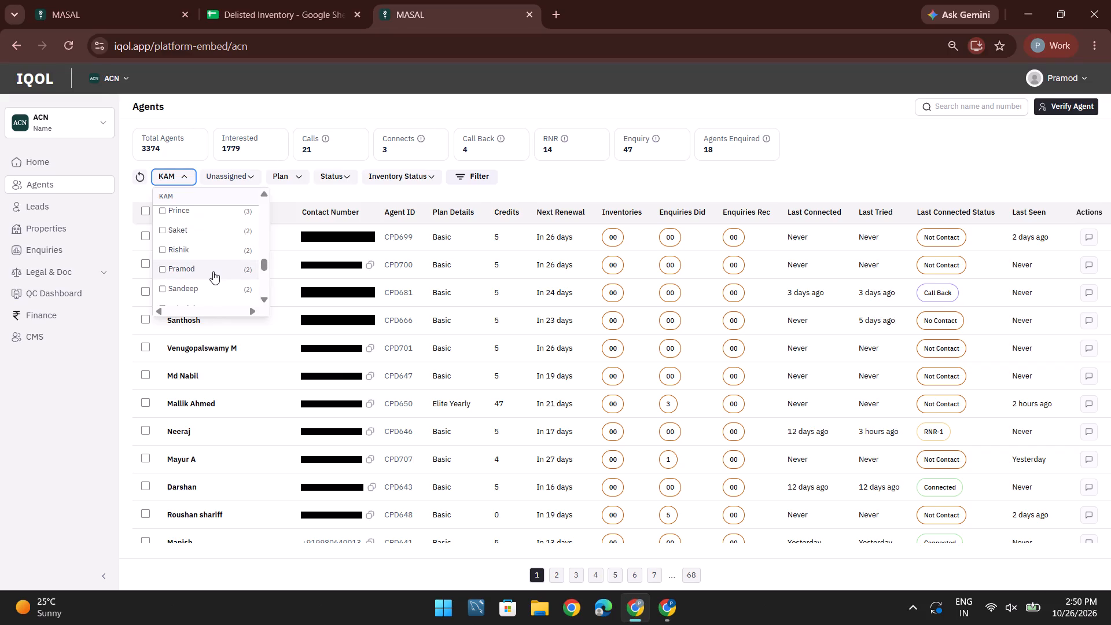
pyautogui.scroll(2, 213, 271)
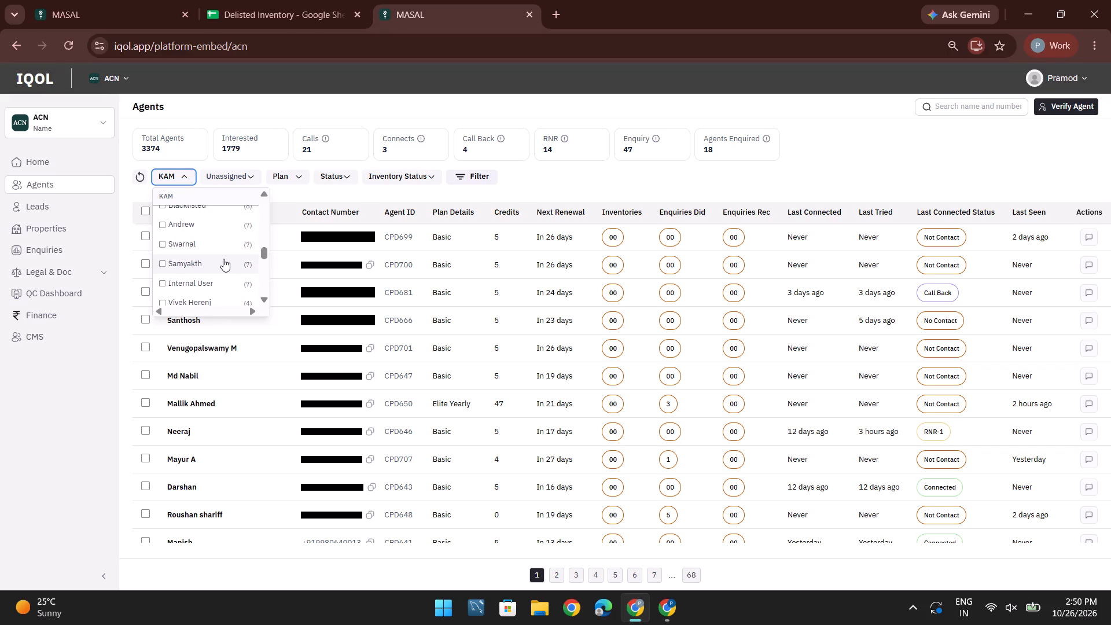
pyautogui.click(223, 259)
pyautogui.click(366, 497)
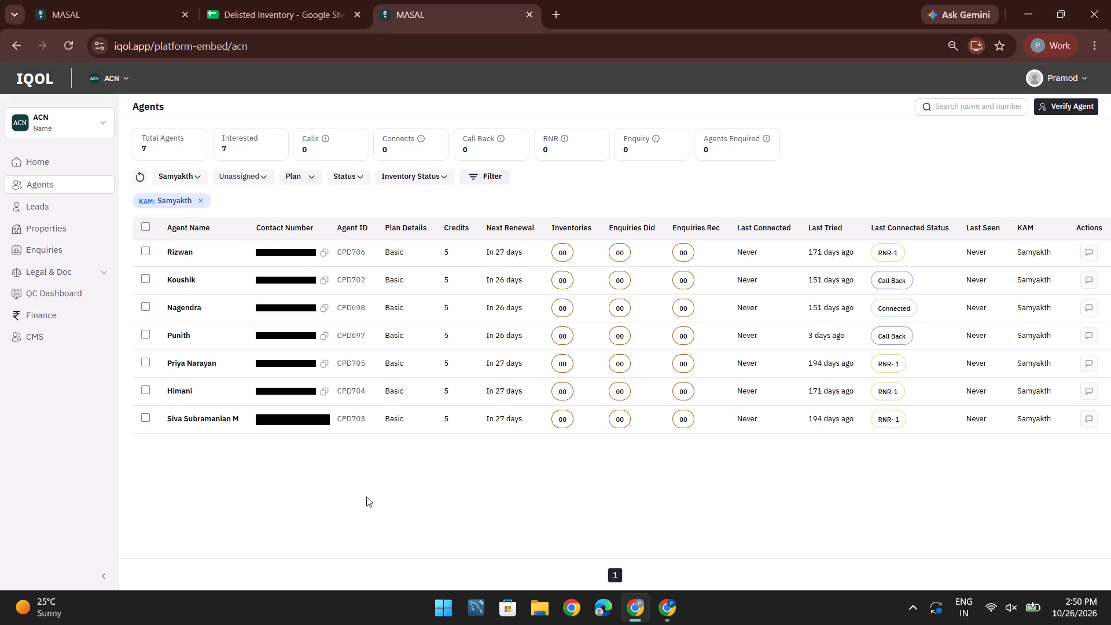
# Look across Samyakth's agents, checking plan, renewal, enquiries, last tried, connection status, agent status and requirements.
pyautogui.hscroll(-3, 458, 407)
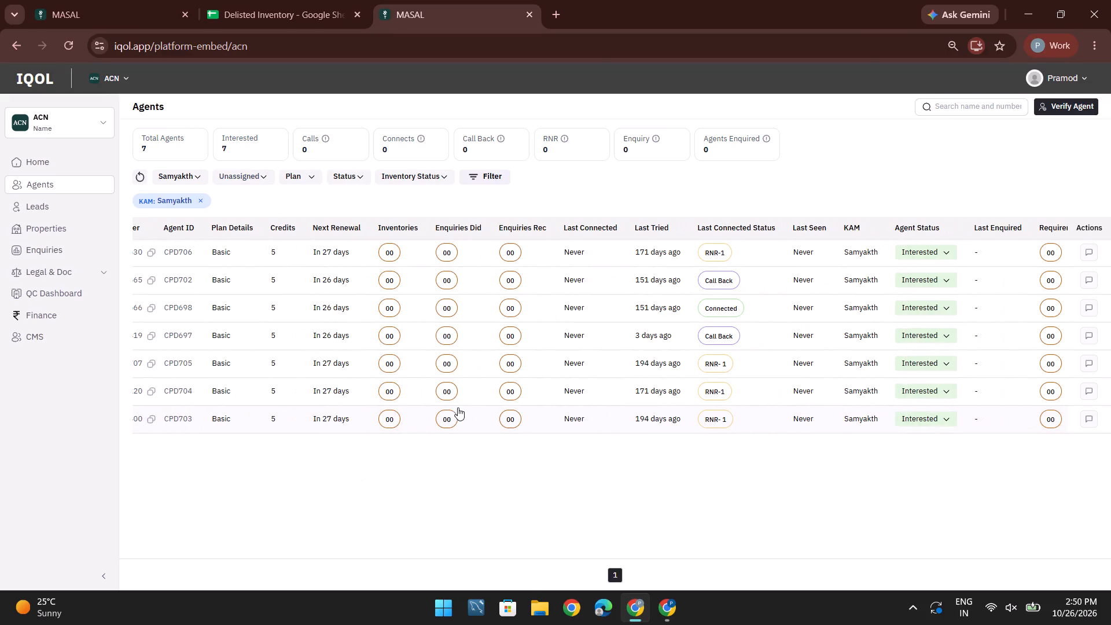
pyautogui.hscroll(-2, 458, 407)
pyautogui.hscroll(3, 458, 407)
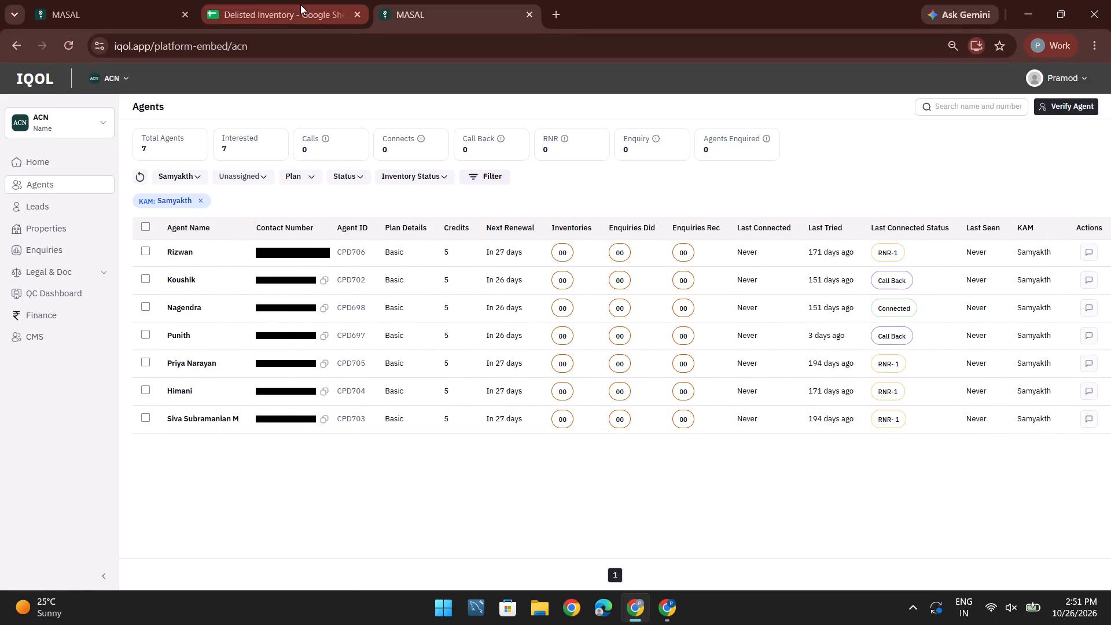
# Open the Leads page and look across the leads' verification, contact, status, KAM and source details.
pyautogui.click(80, 208)
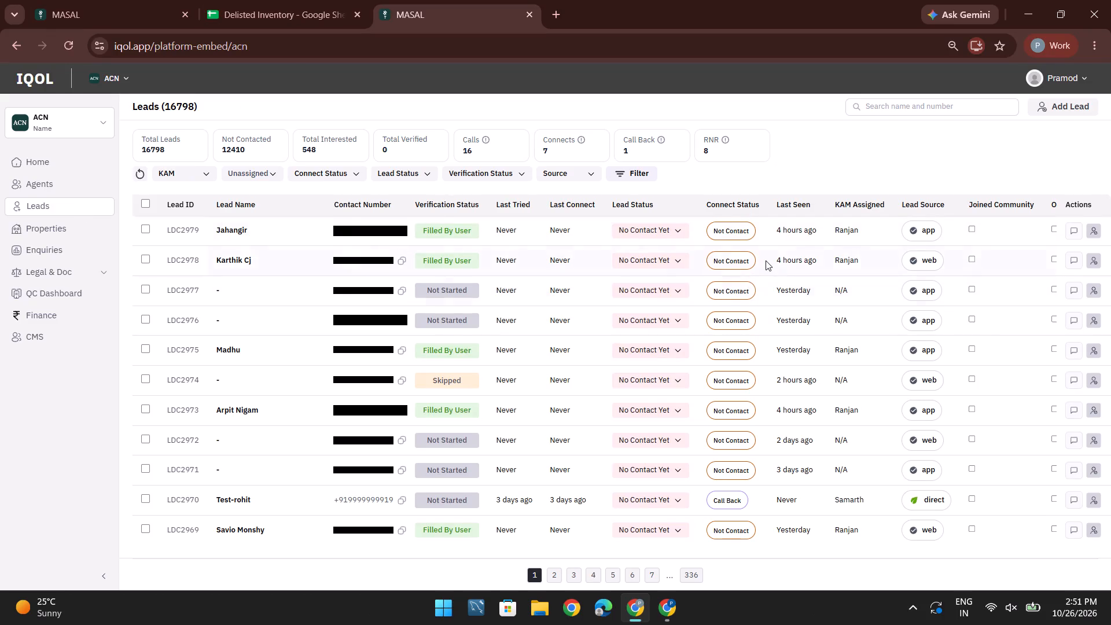
pyautogui.hscroll(-5, 766, 260)
pyautogui.hscroll(3, 766, 260)
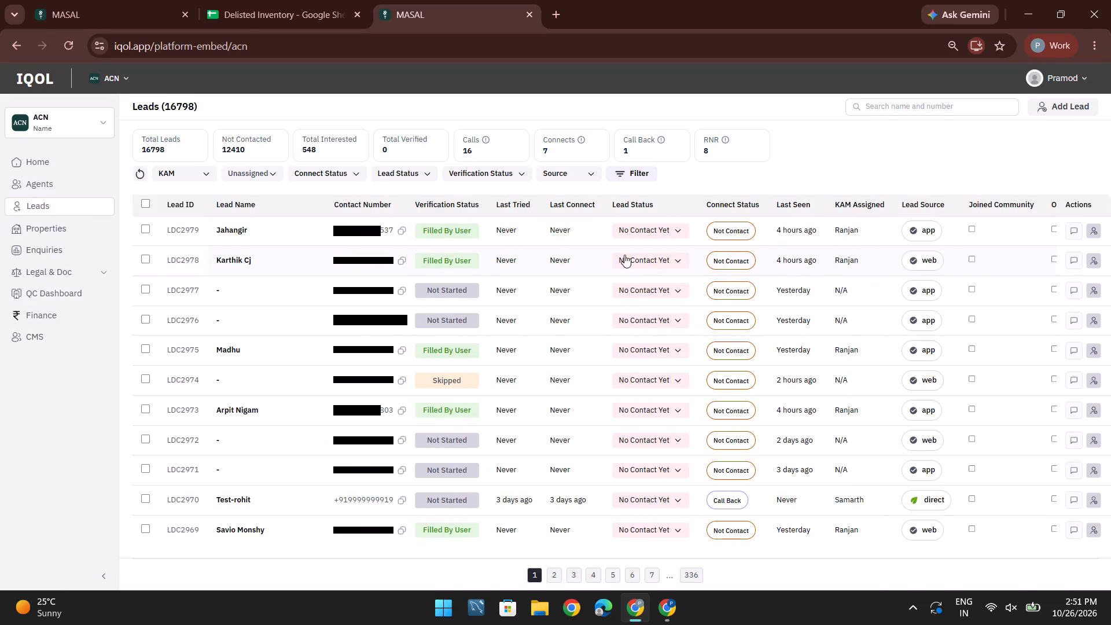
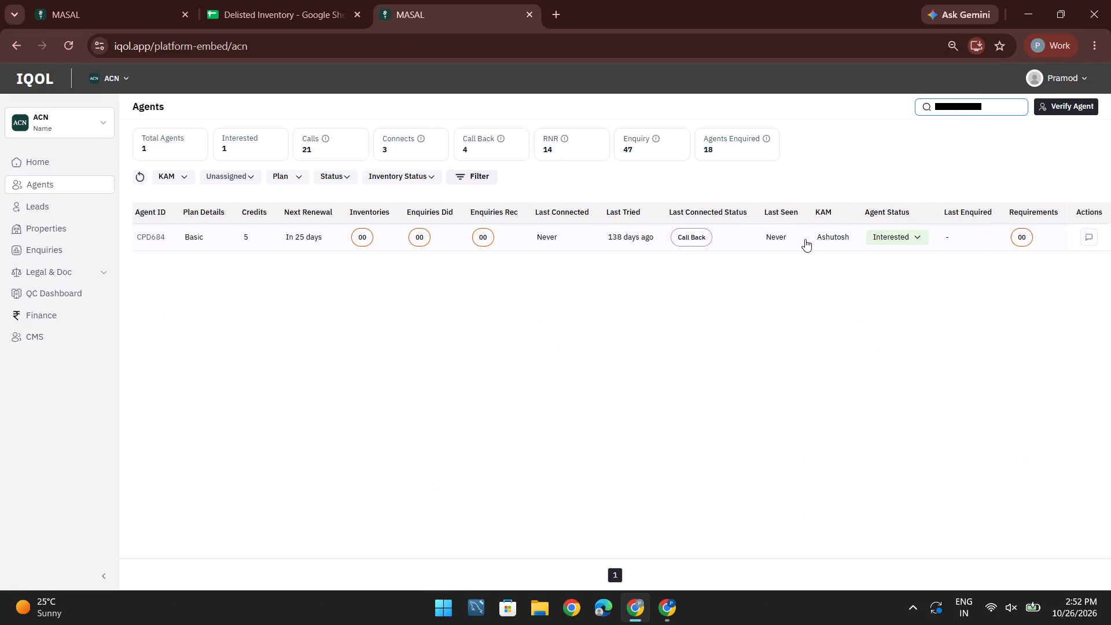
pyautogui.hscroll(1, 833, 241)
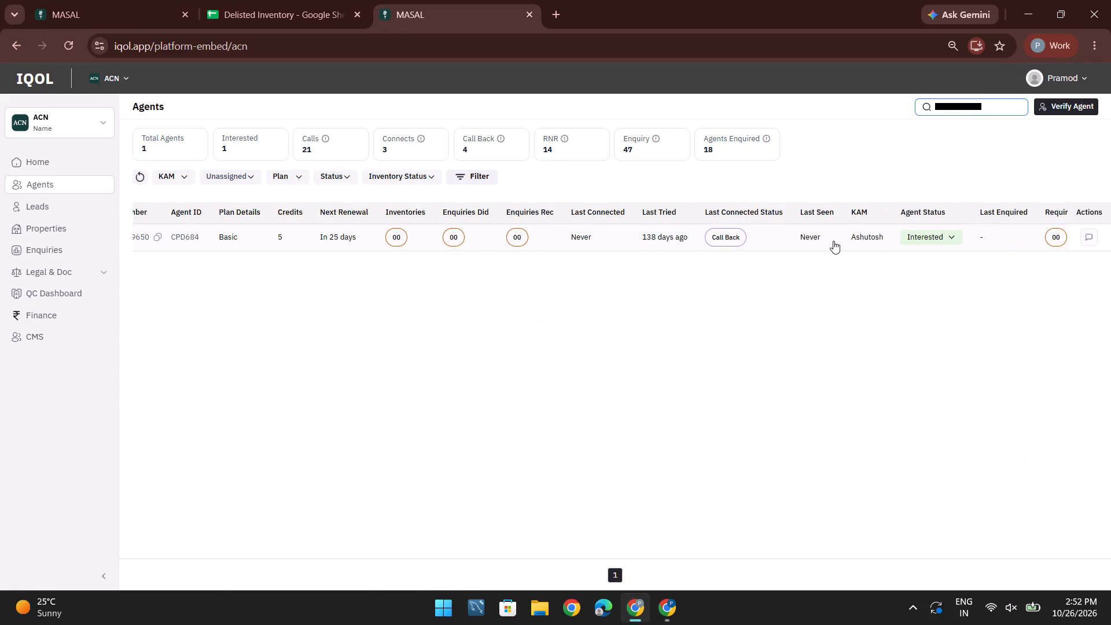
pyautogui.hscroll(1, 833, 241)
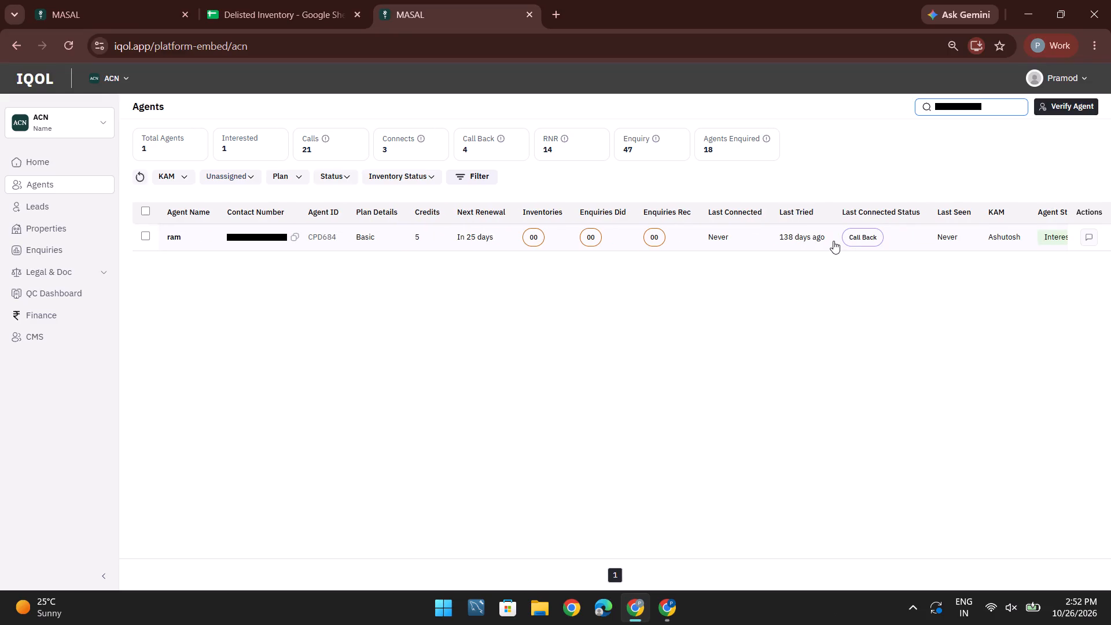
pyautogui.hscroll(-3, 833, 241)
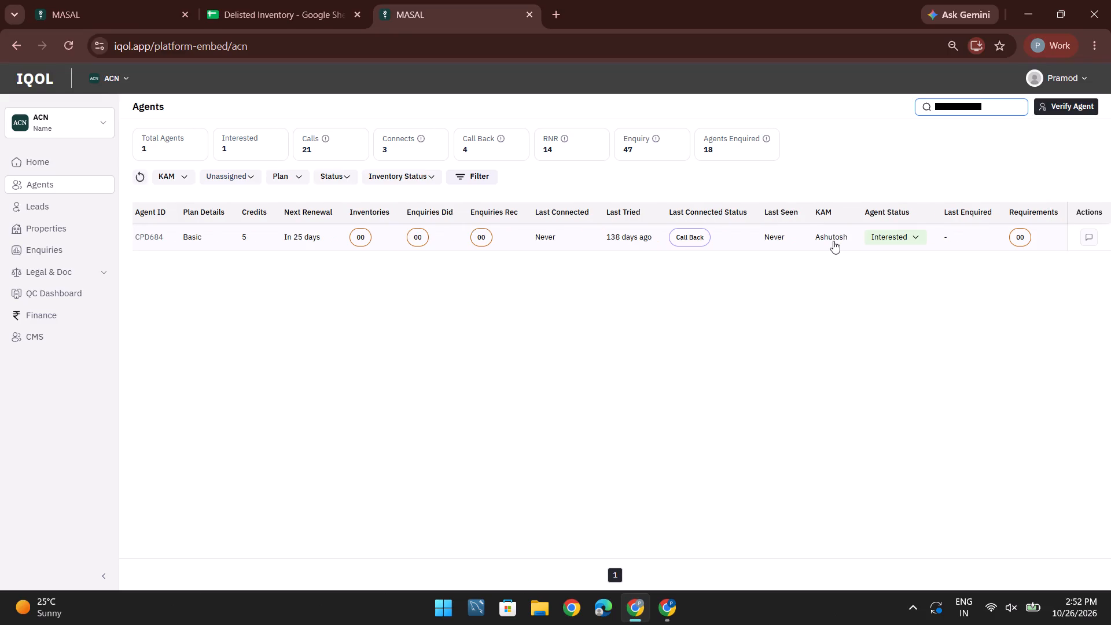
pyautogui.click(827, 239)
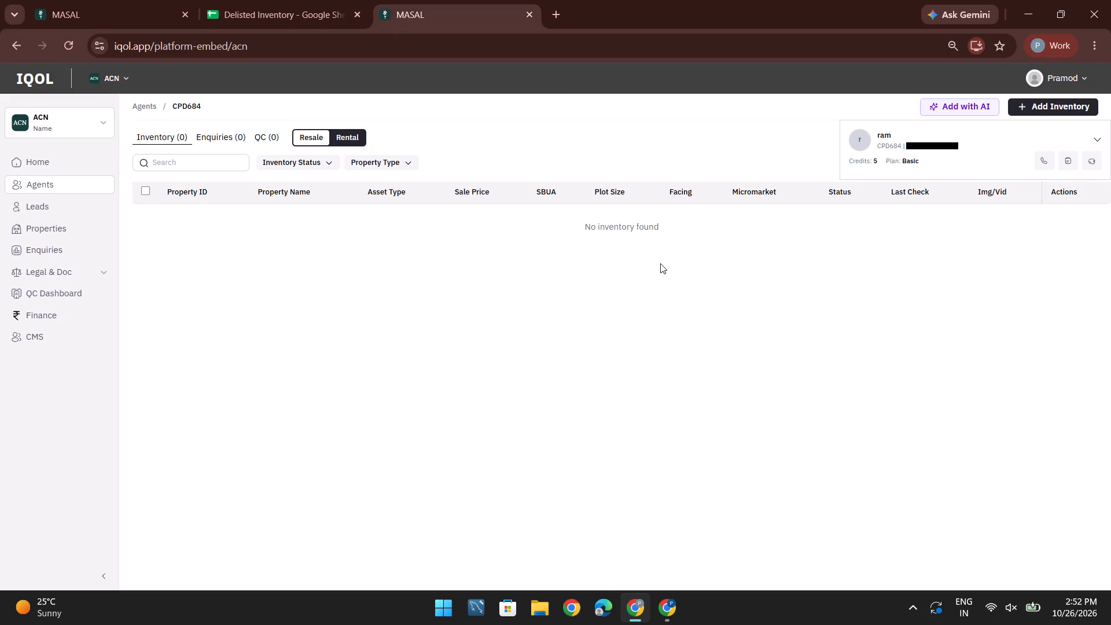
# Return to the full agents list and look through the first page of agents and their connection statuses.
pyautogui.click(21, 49)
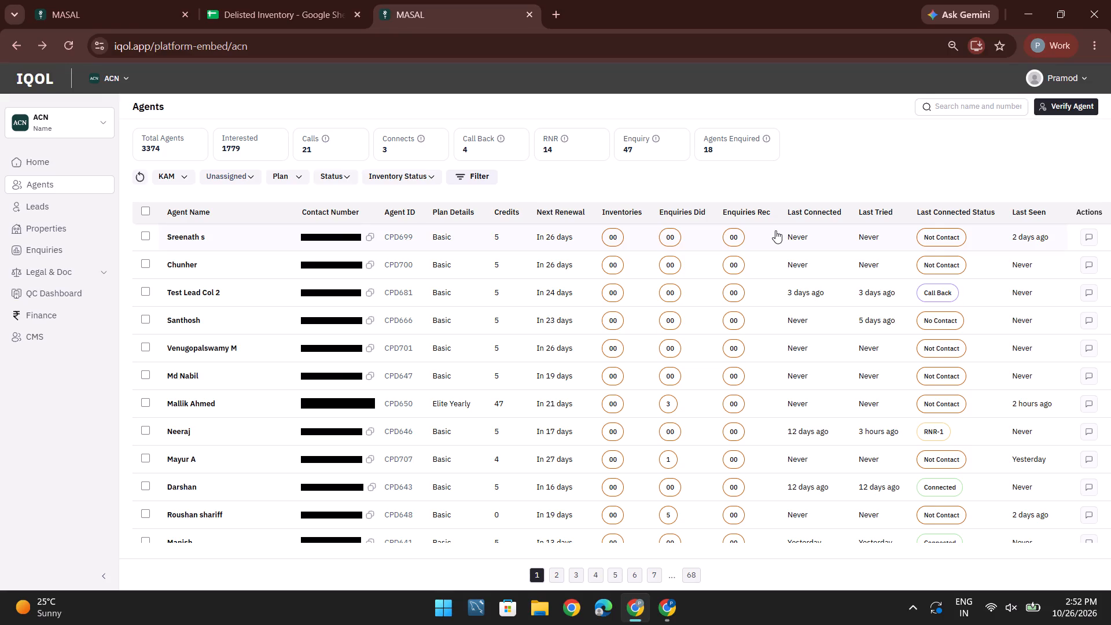
pyautogui.scroll(-1, 720, 323)
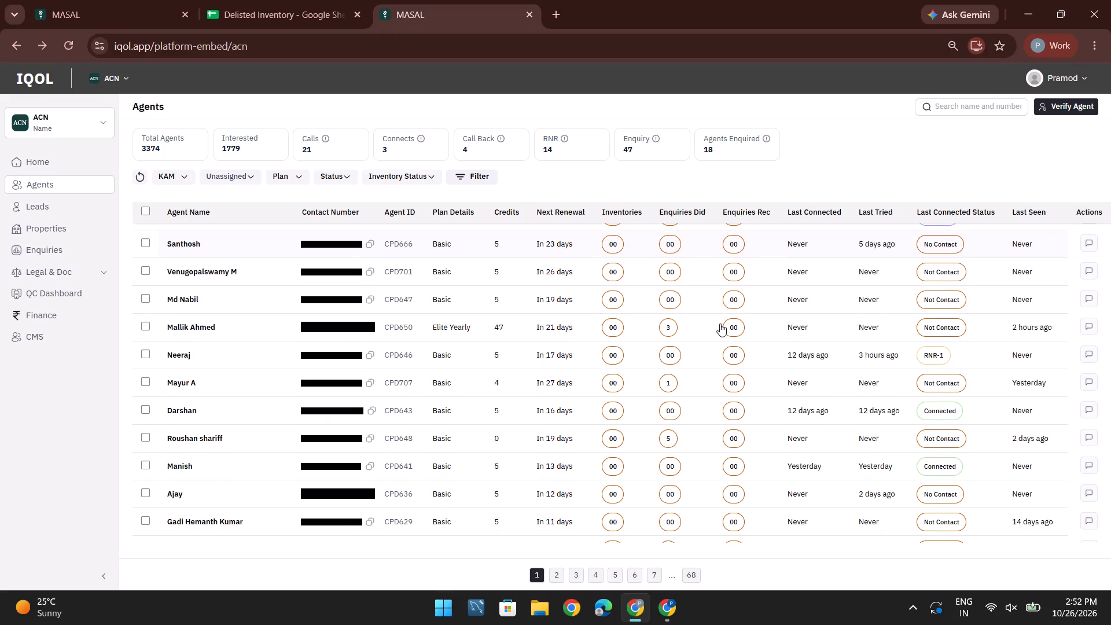
pyautogui.scroll(-1, 720, 323)
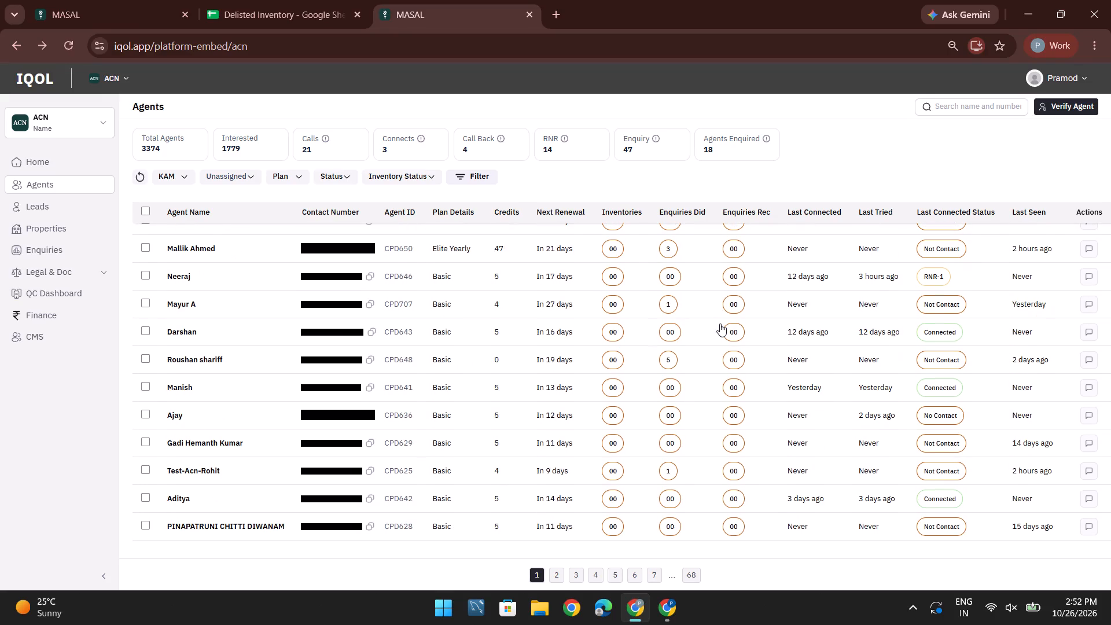
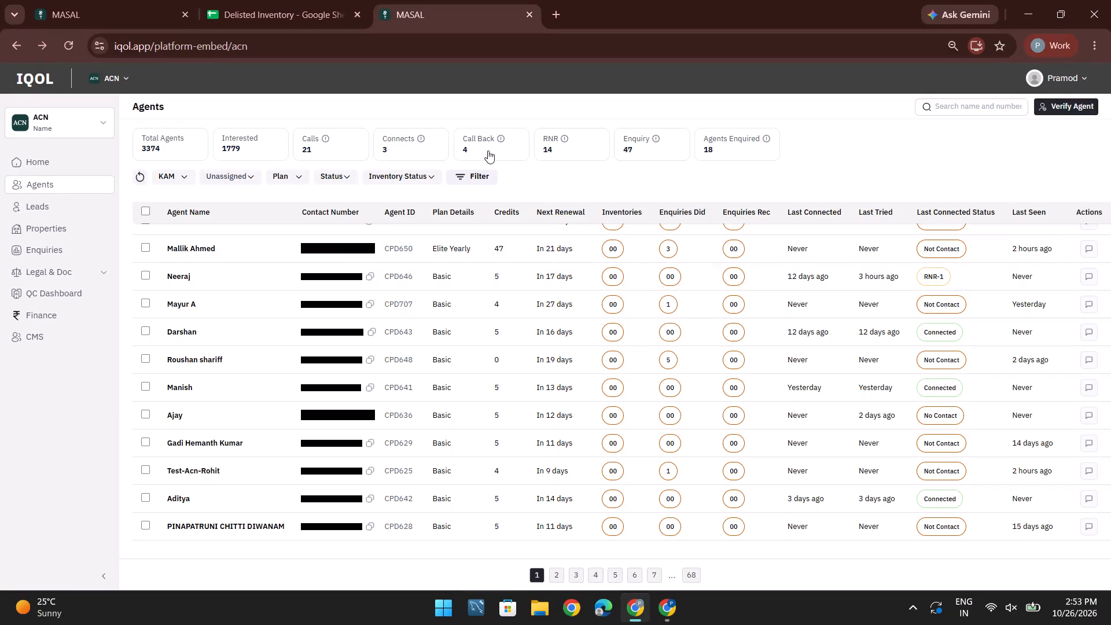
# Switch to the ACN leads list and look at the sort orders available for it.
pyautogui.click(71, 215)
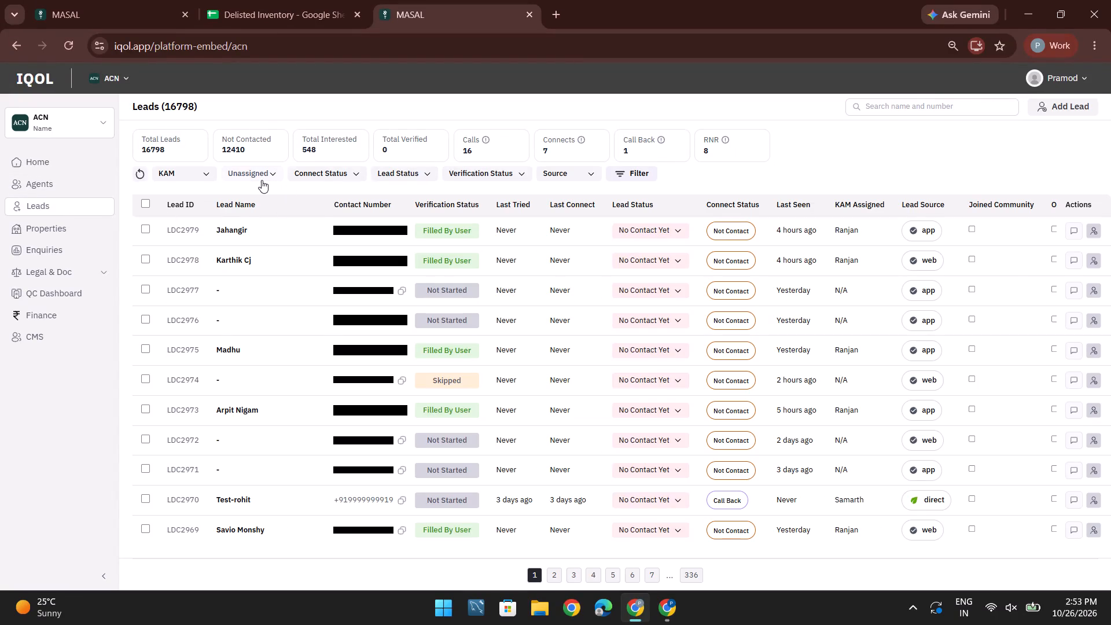
pyautogui.click(262, 180)
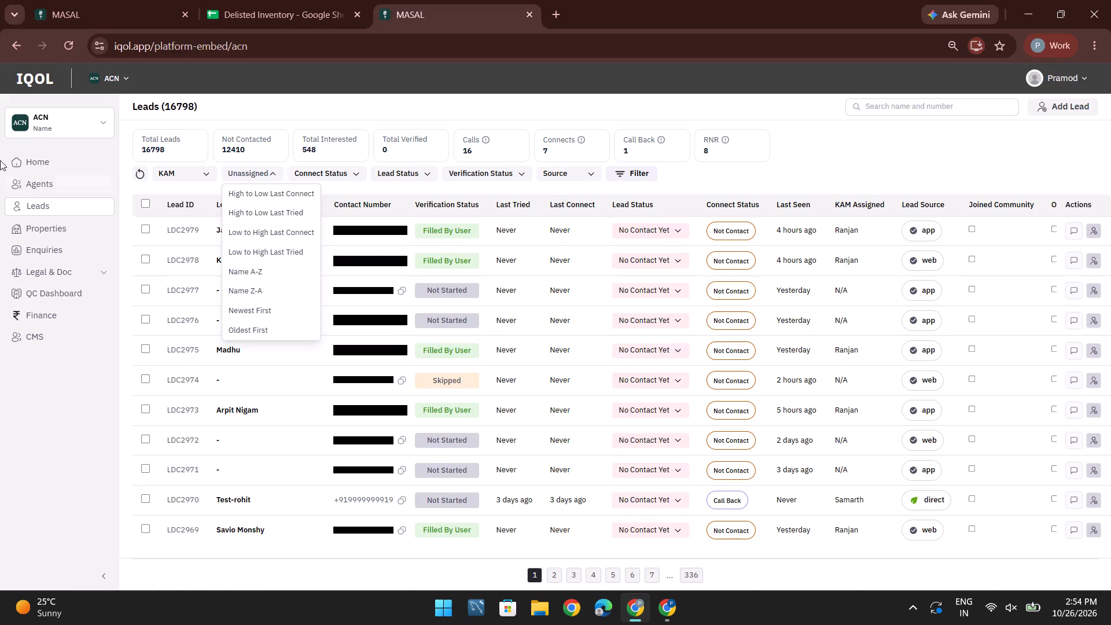
# Return to the ACN agents list.
pyautogui.click(32, 183)
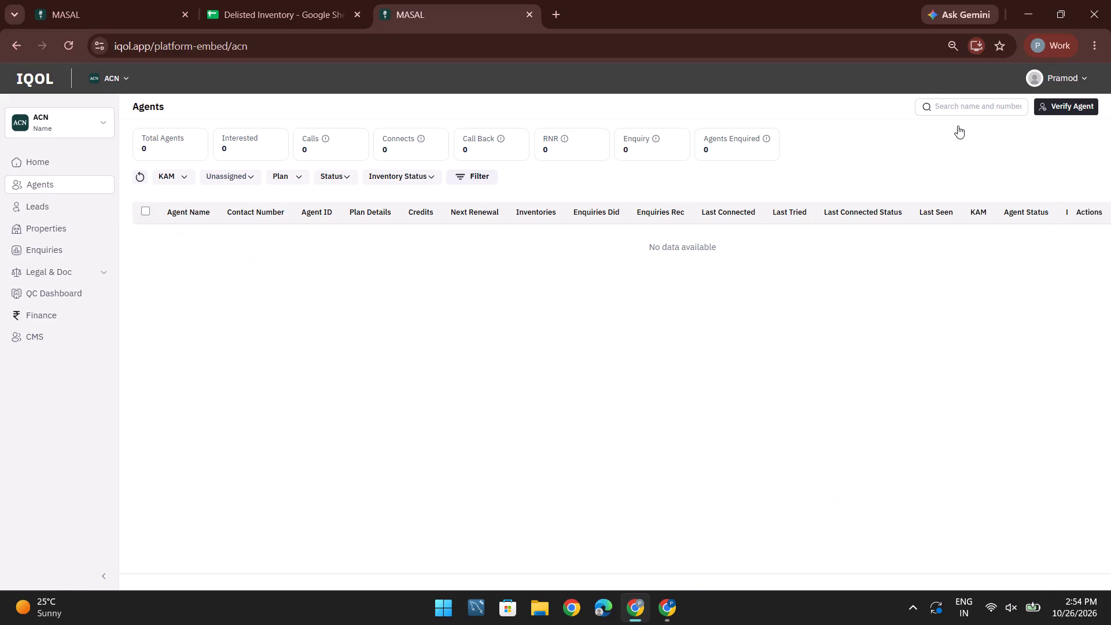
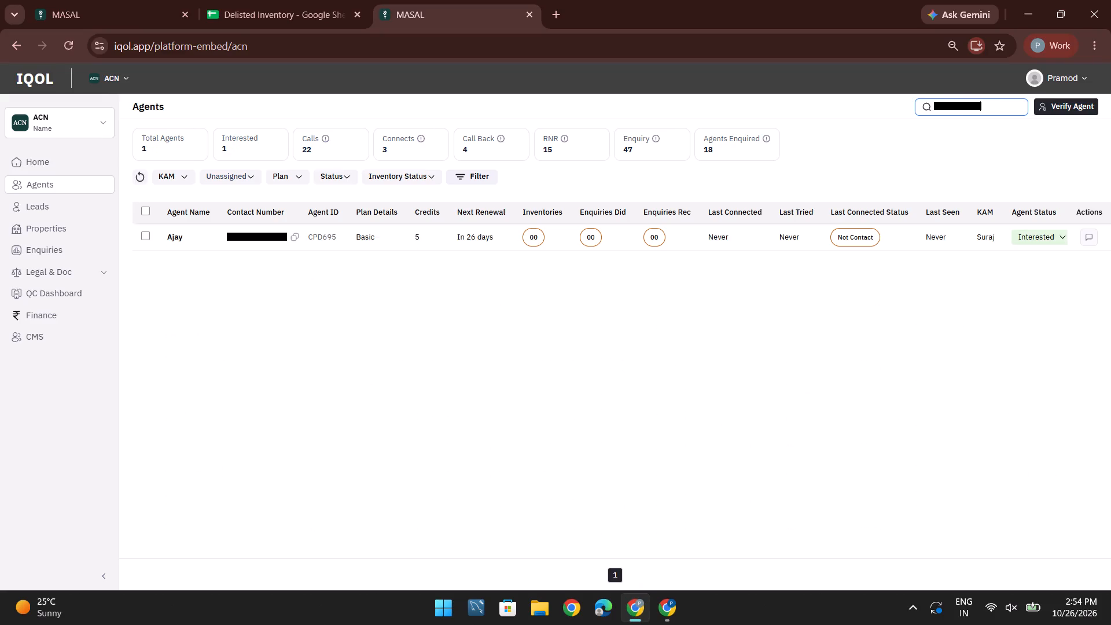
# Examine the full row of the agent found in the agents list, from contact details through status, last enquired and requirements.
pyautogui.hscroll(-5, 961, 242)
pyautogui.scroll(1, 961, 242)
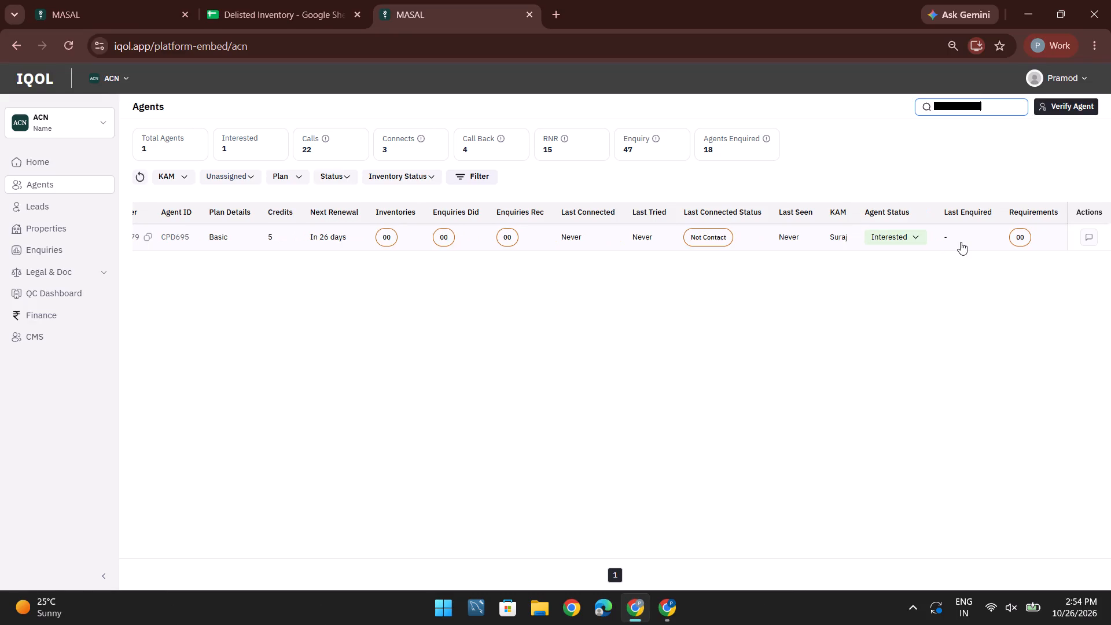
pyautogui.scroll(1, 961, 242)
pyautogui.hscroll(3, 961, 242)
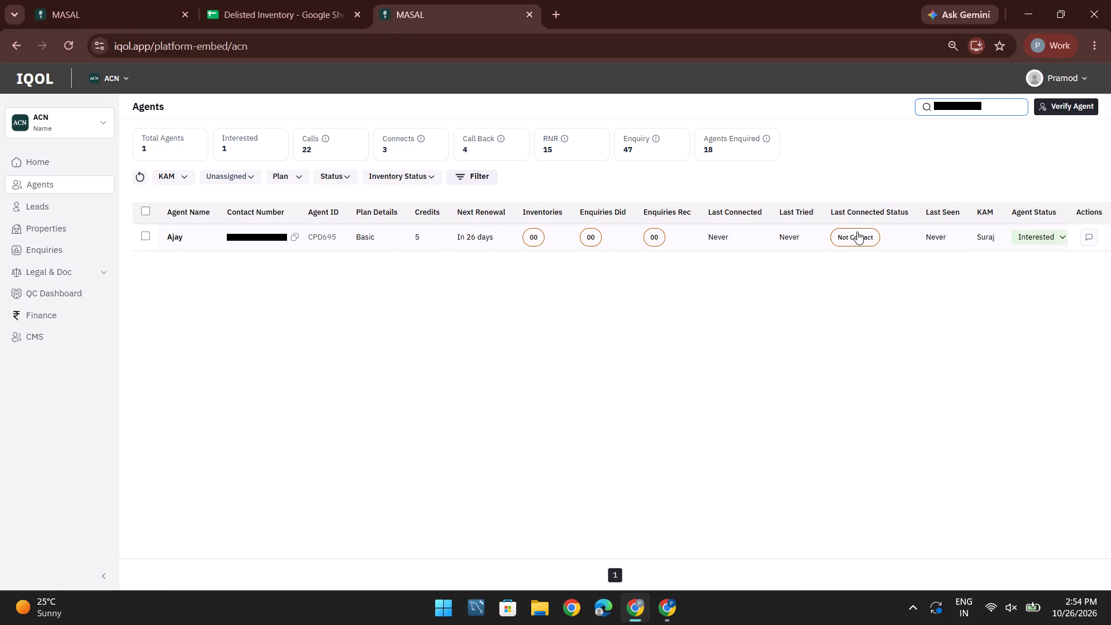
pyautogui.hscroll(-3, 818, 233)
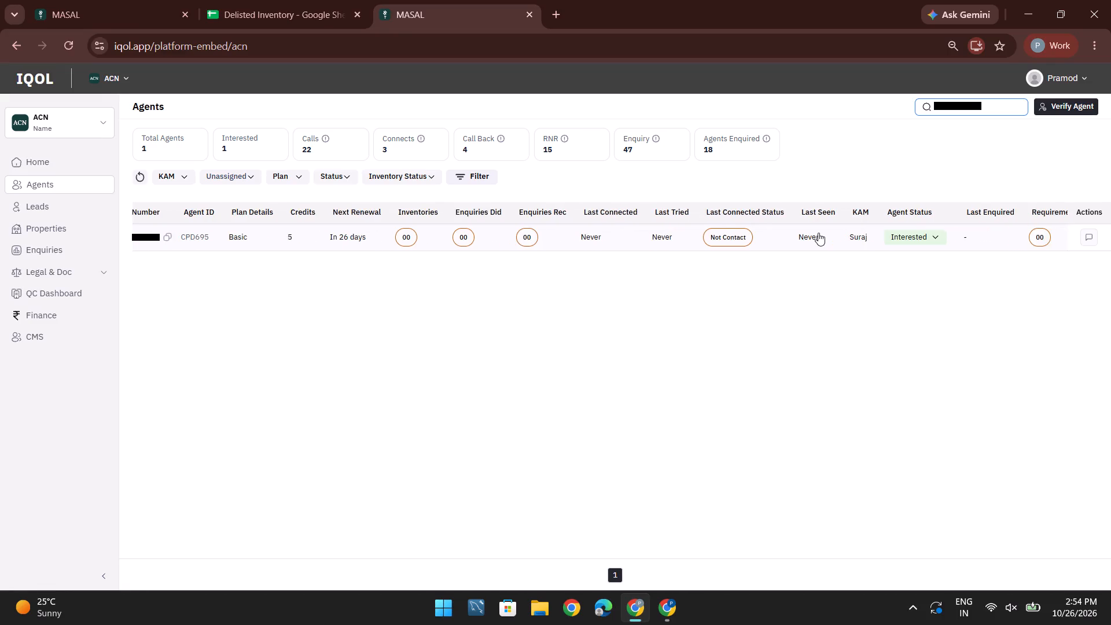
pyautogui.hscroll(-1, 818, 233)
pyautogui.hscroll(2, 818, 233)
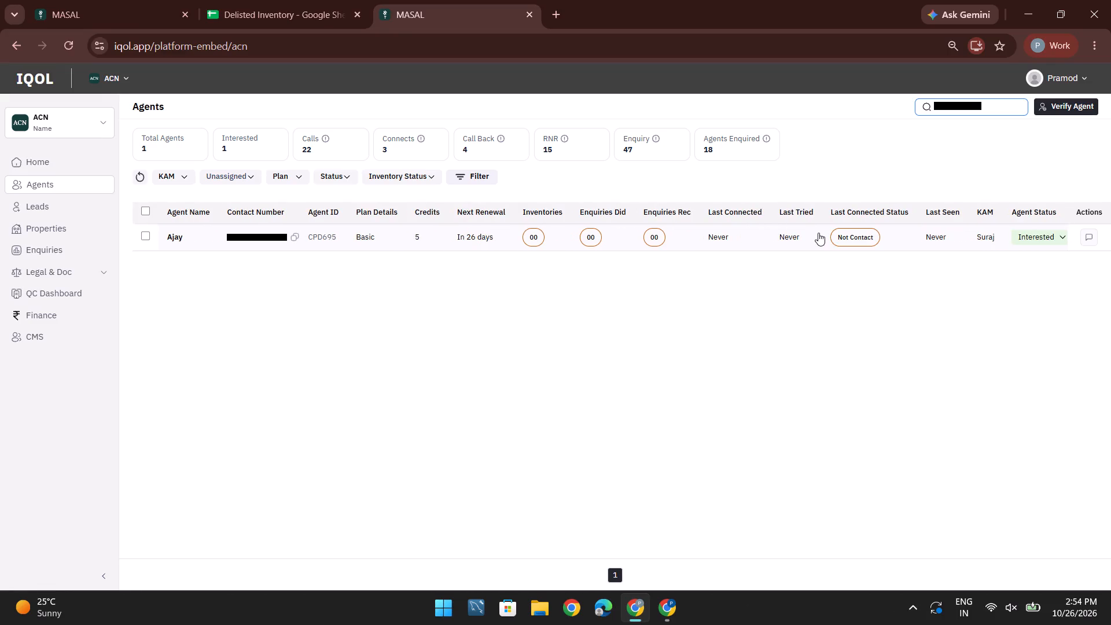
pyautogui.hscroll(-3, 818, 233)
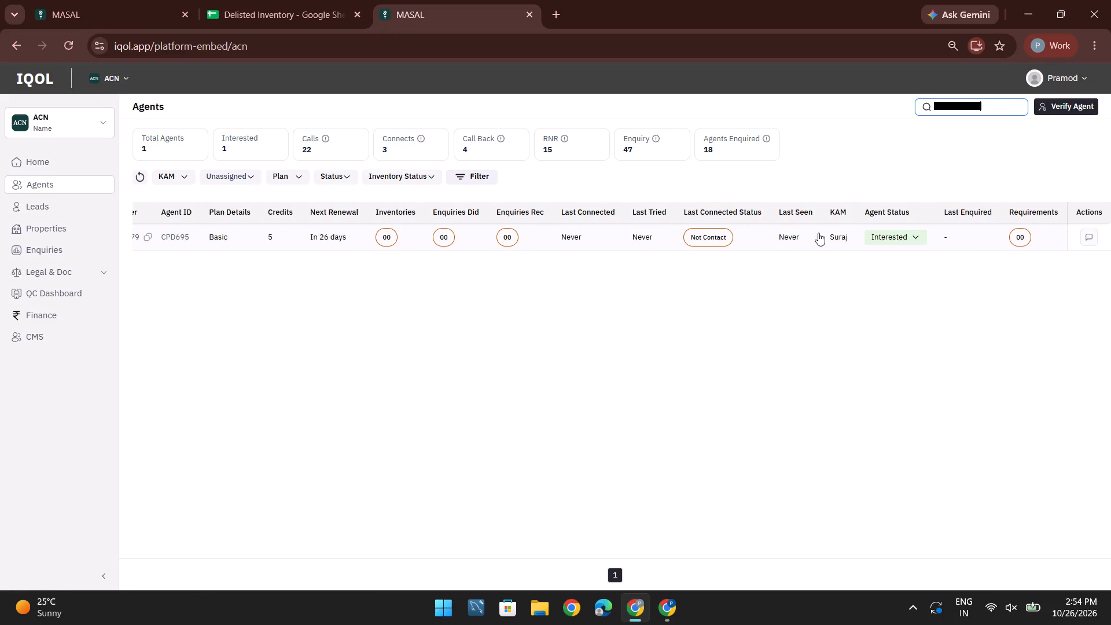
pyautogui.hscroll(2, 818, 233)
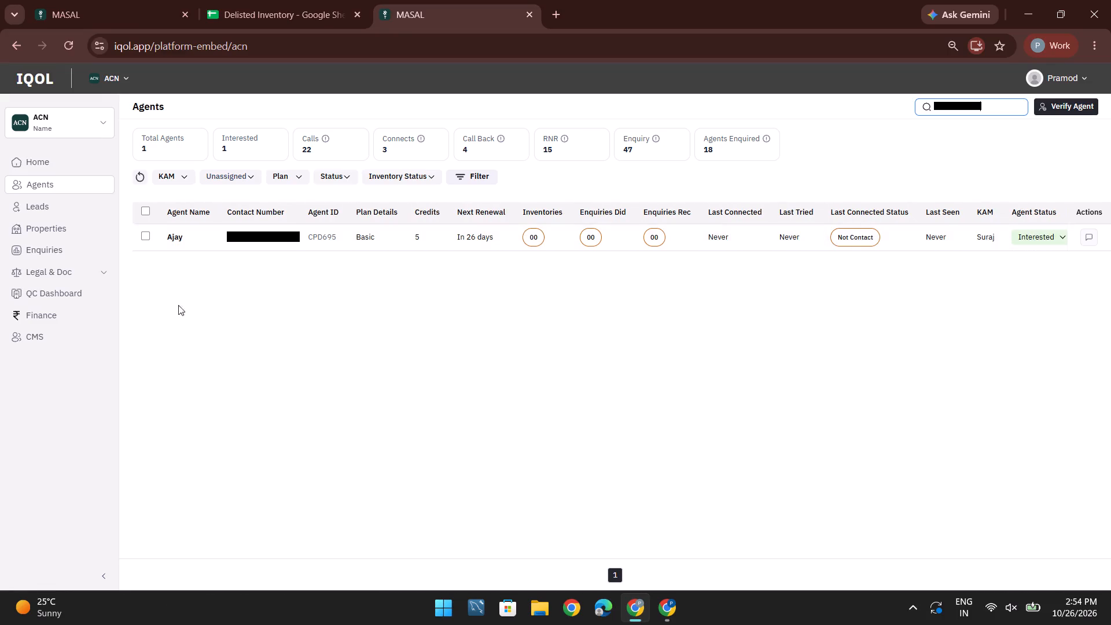
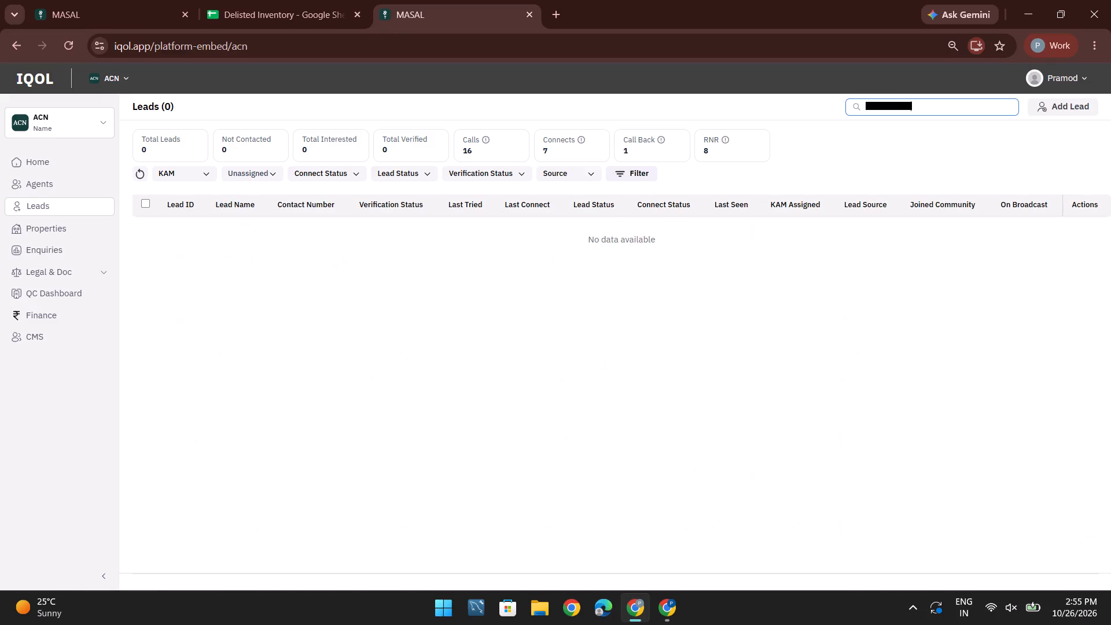
# Search the agents list for the contact number used in the leads search and check the agent's row through to requirements.
pyautogui.hotkey('ctrl', 'a')
pyautogui.hotkey('ctrl', 'c')
pyautogui.click(72, 182)
pyautogui.click(980, 103)
pyautogui.hotkey('ctrl', 'v')
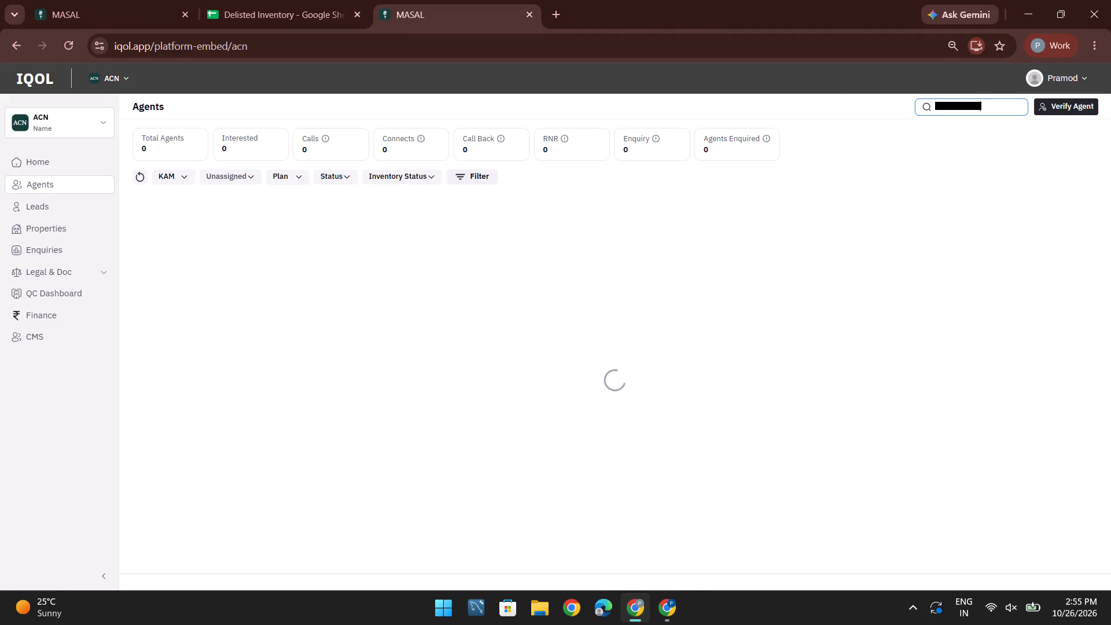
pyautogui.press('Return')
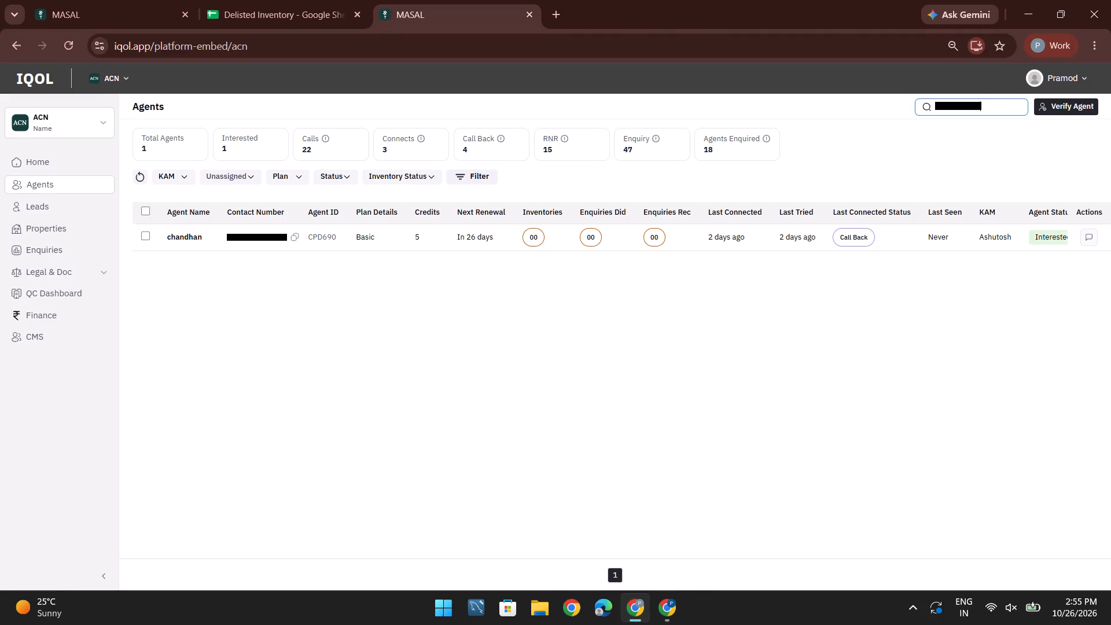
pyautogui.hscroll(-4, 984, 245)
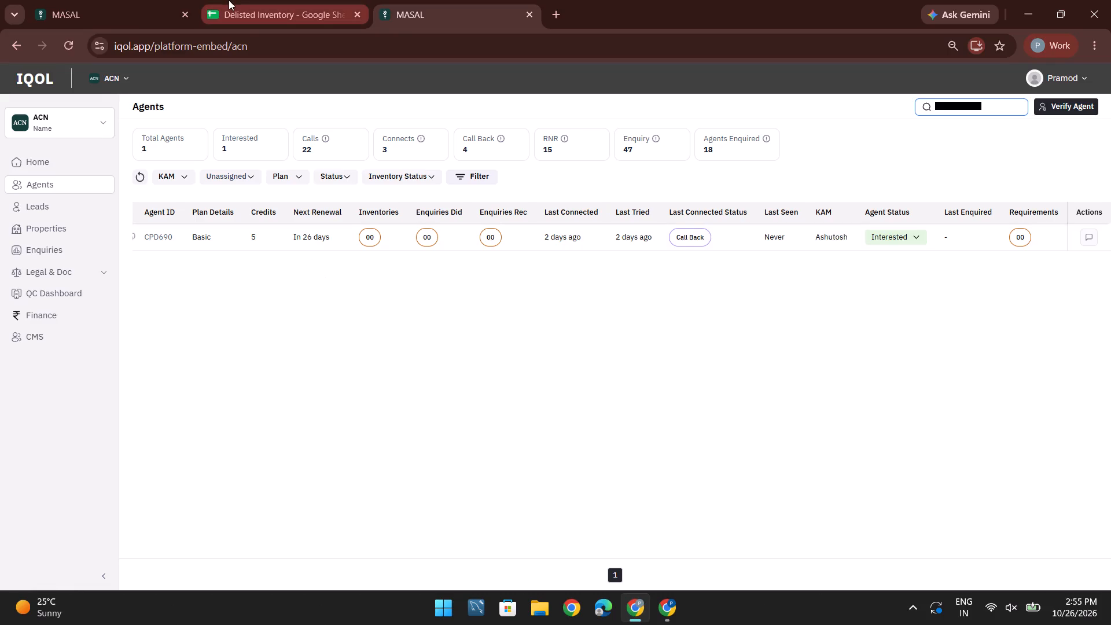
# Return to the other IQOL page showing the leads list filtered by KAM.
pyautogui.click(114, 0)
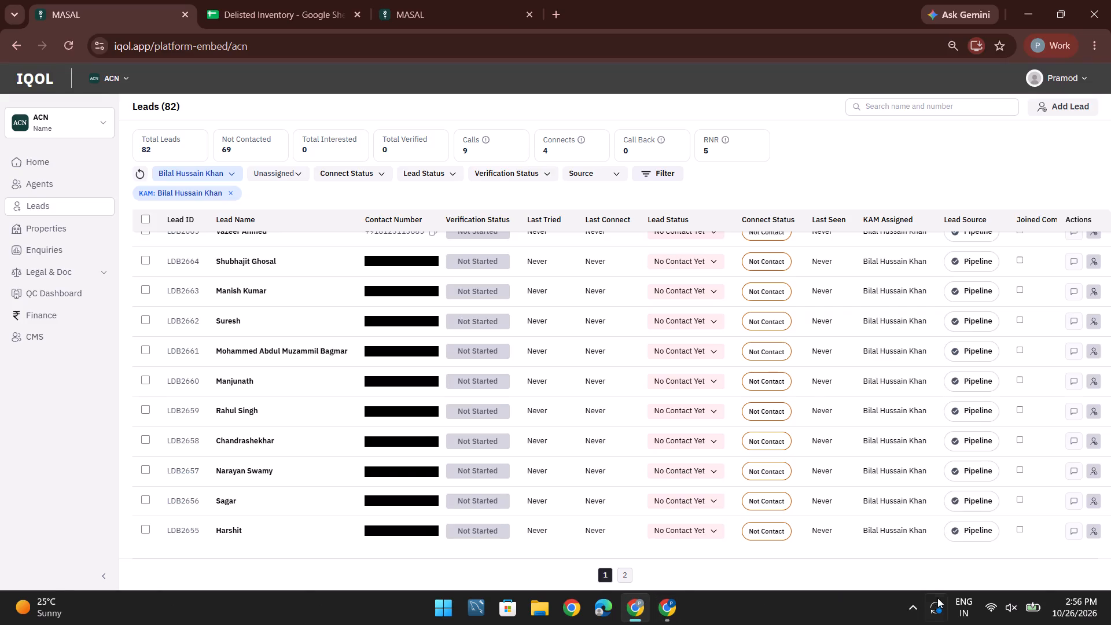
# Show the hidden background apps in the system tray.
pyautogui.click(915, 614)
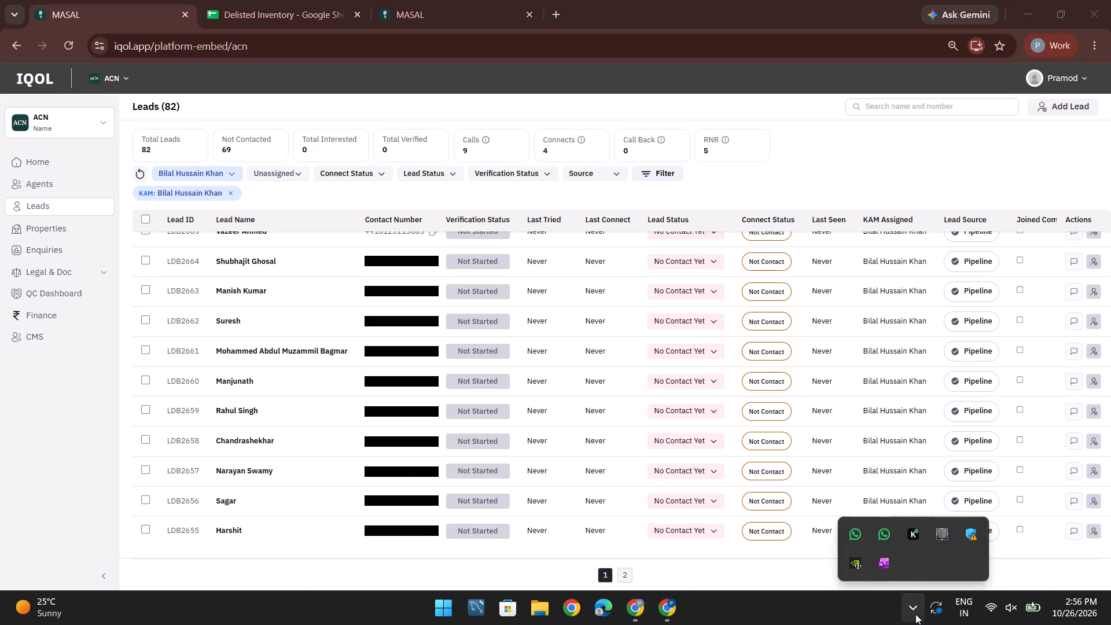
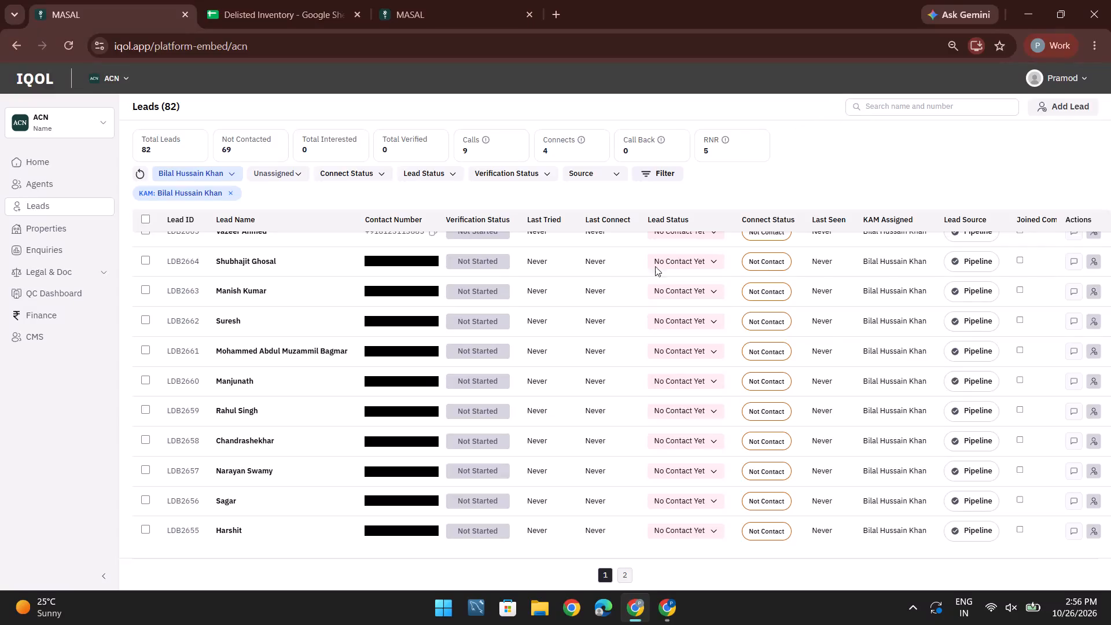
pyautogui.click(1075, 531)
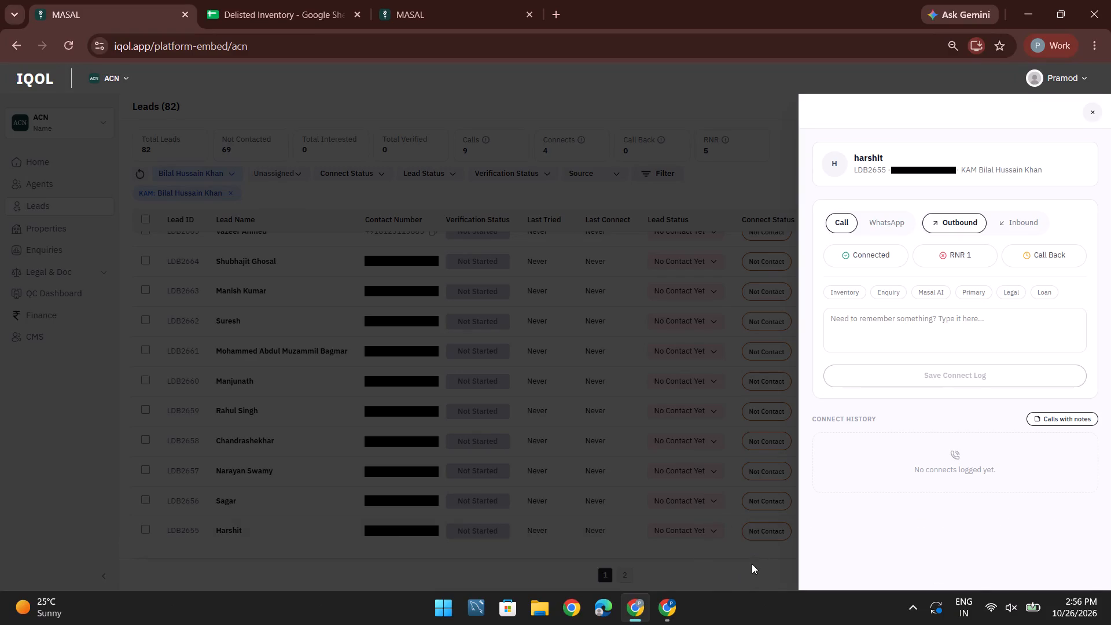
pyautogui.click(752, 564)
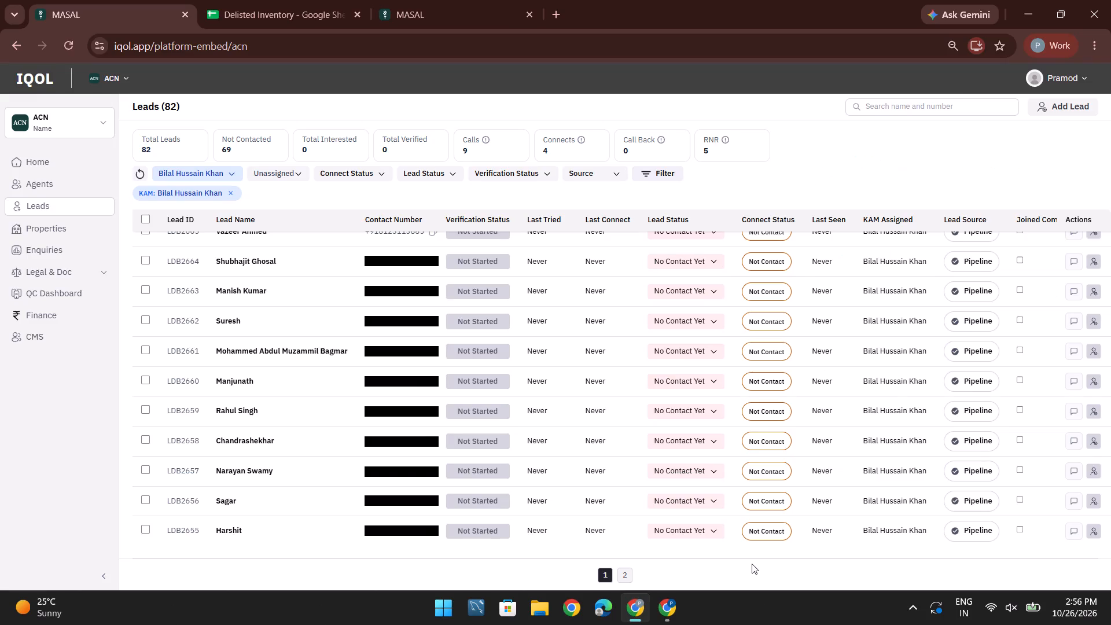
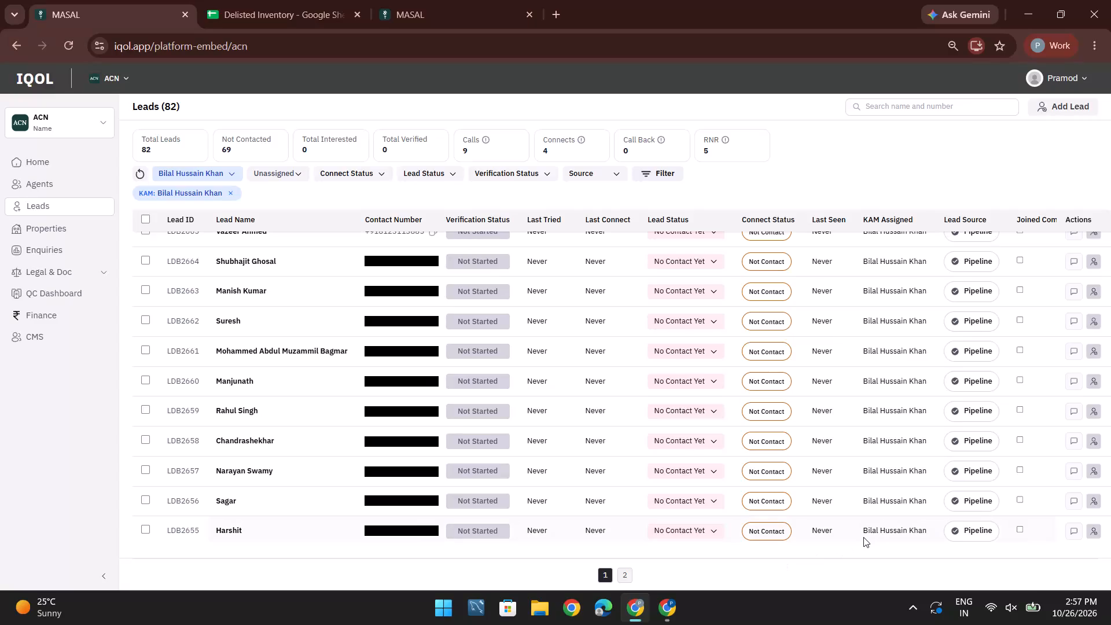
pyautogui.click(1076, 531)
pyautogui.click(957, 259)
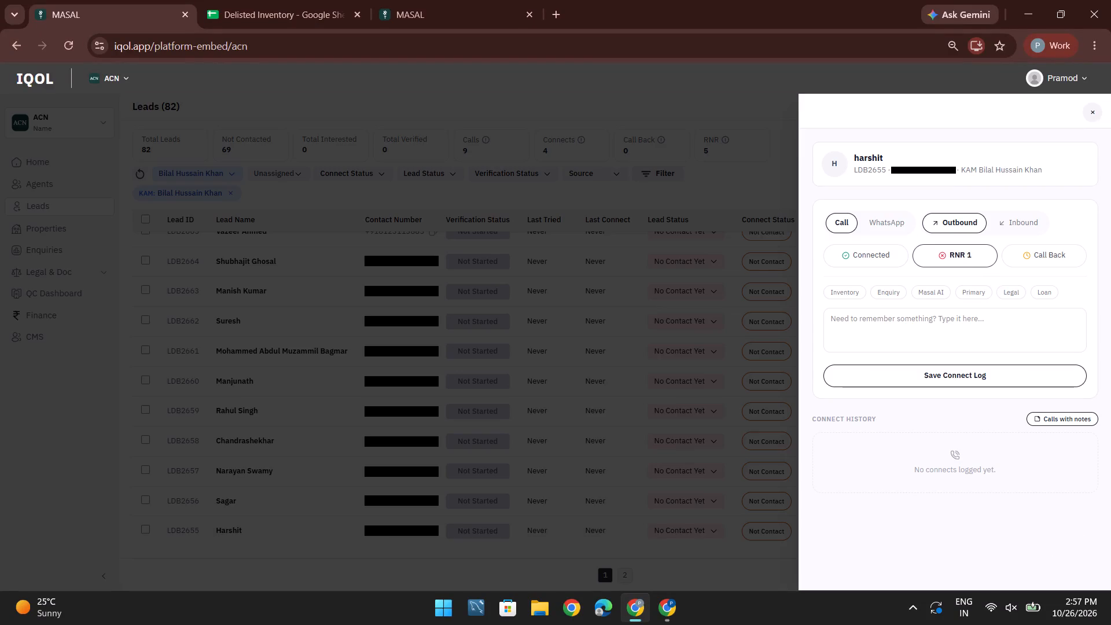
pyautogui.click(896, 317)
pyautogui.write('rnr')
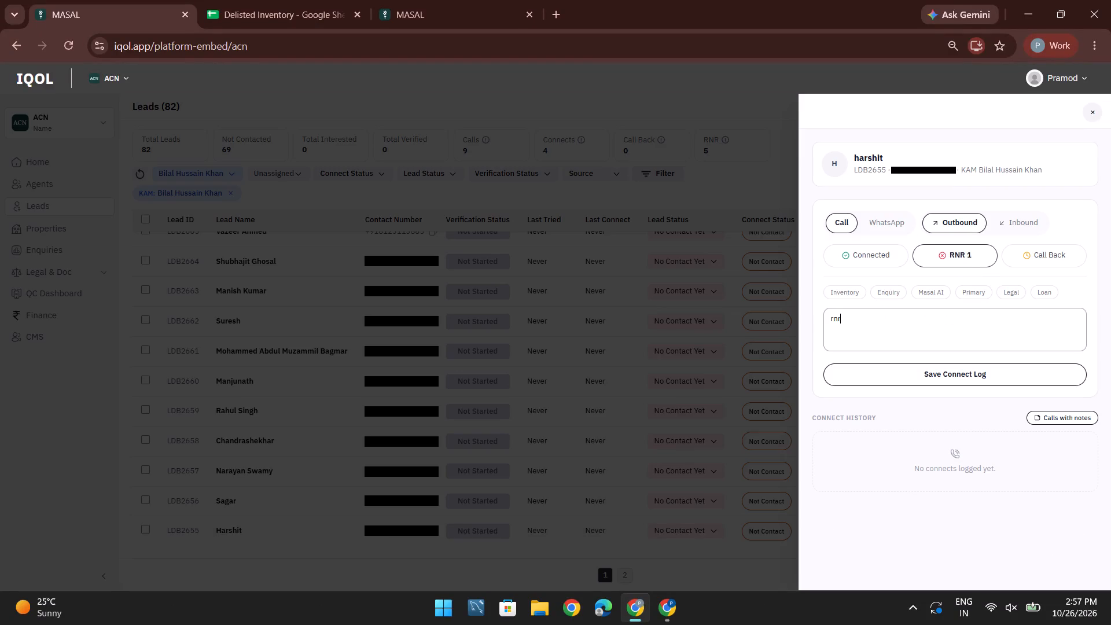
pyautogui.press('Return')
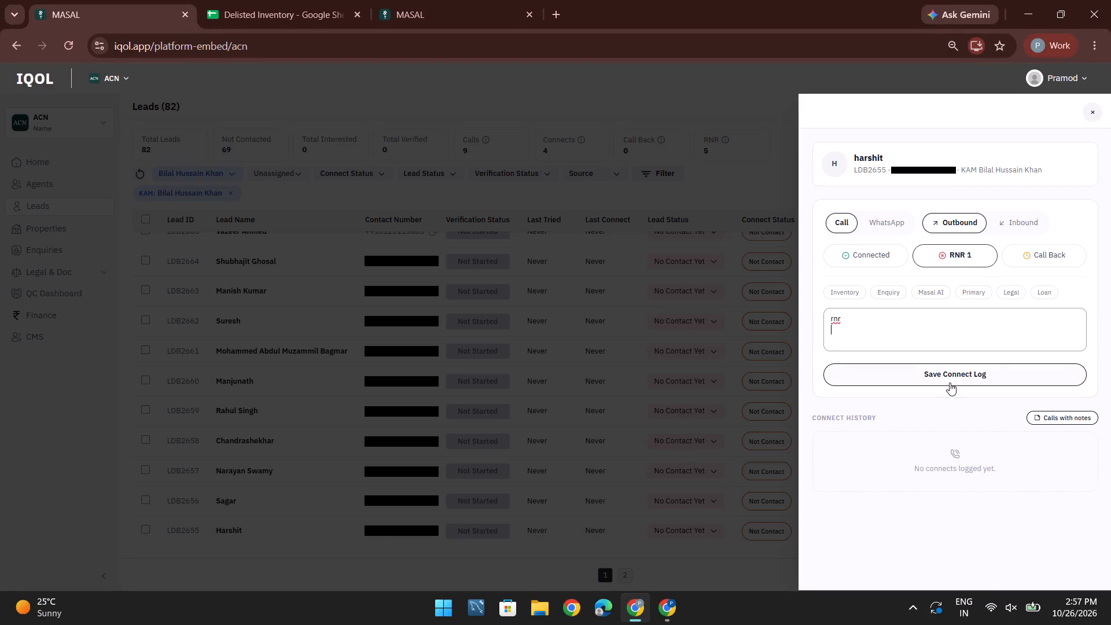
pyautogui.click(950, 383)
pyautogui.click(753, 570)
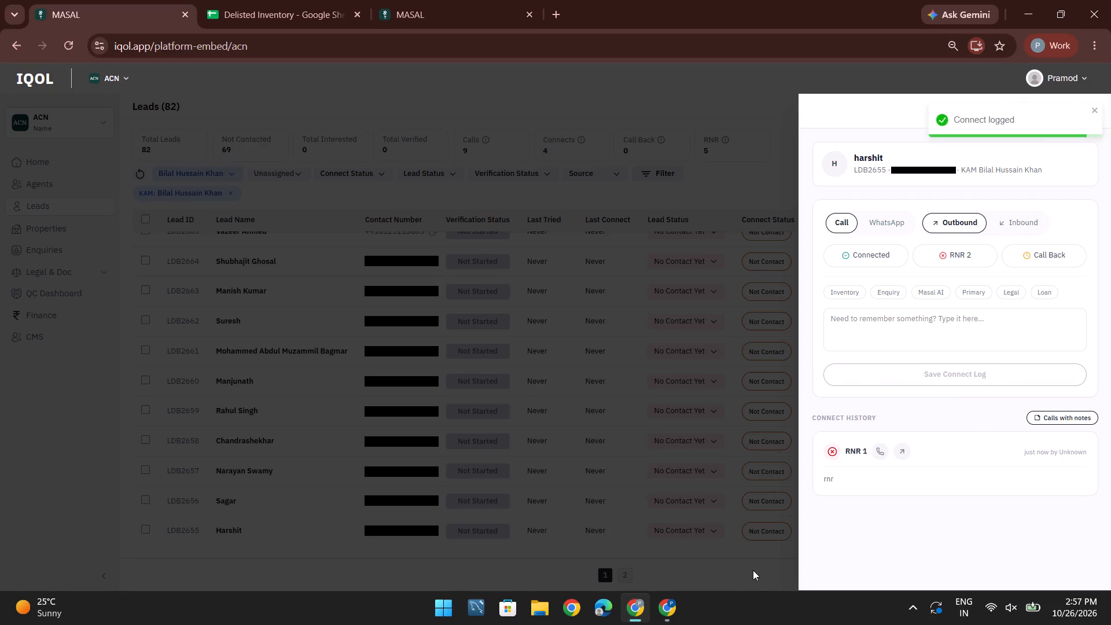
pyautogui.scroll(1, 873, 479)
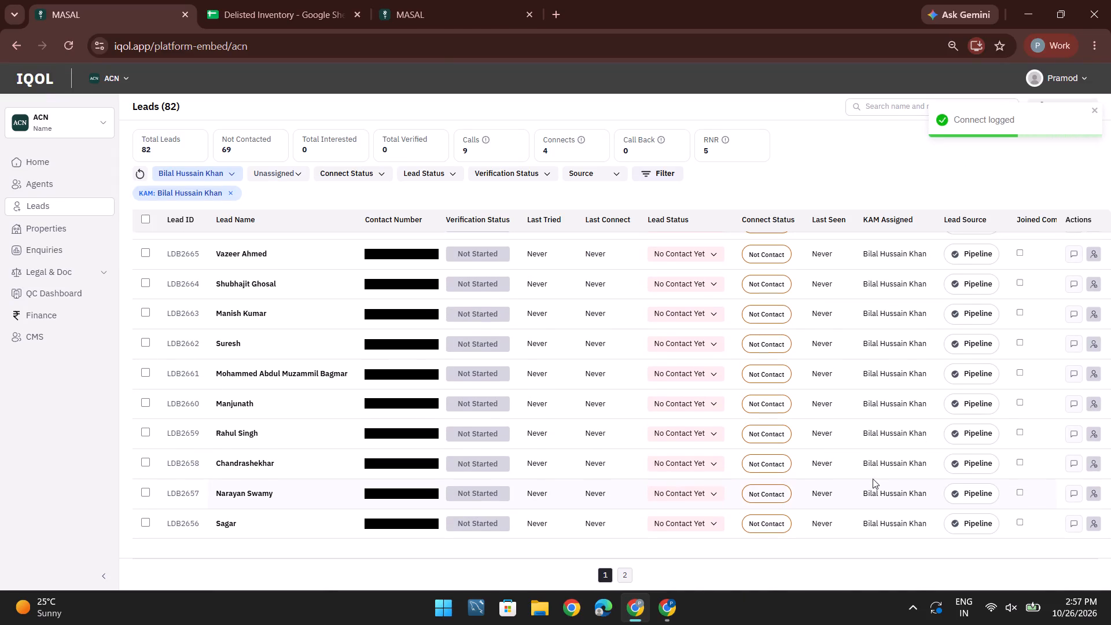
pyautogui.click(1077, 523)
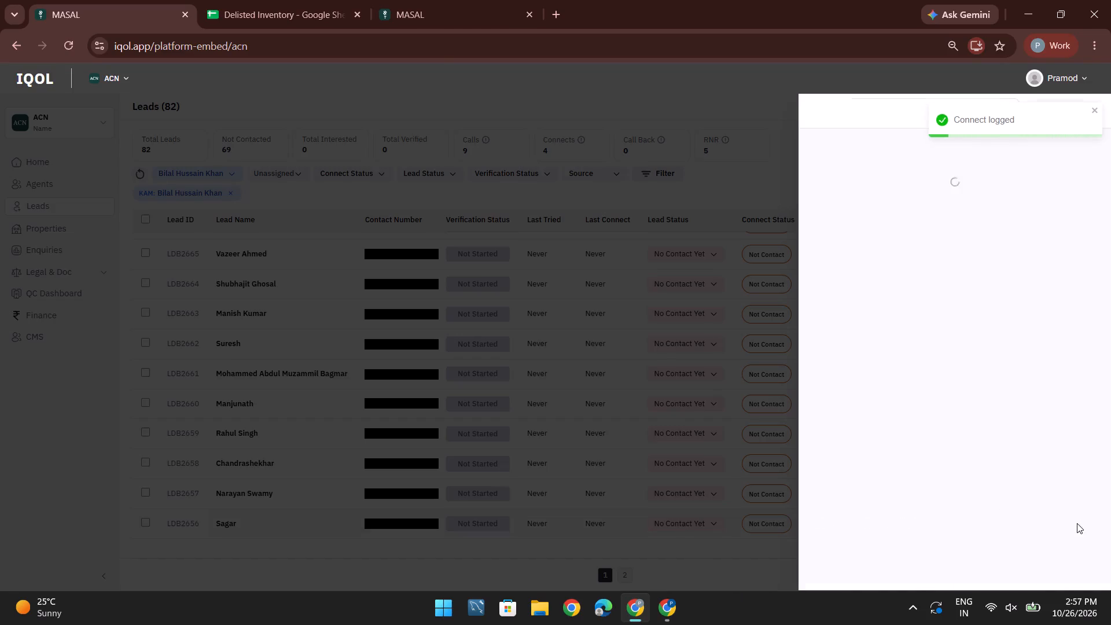
pyautogui.click(739, 568)
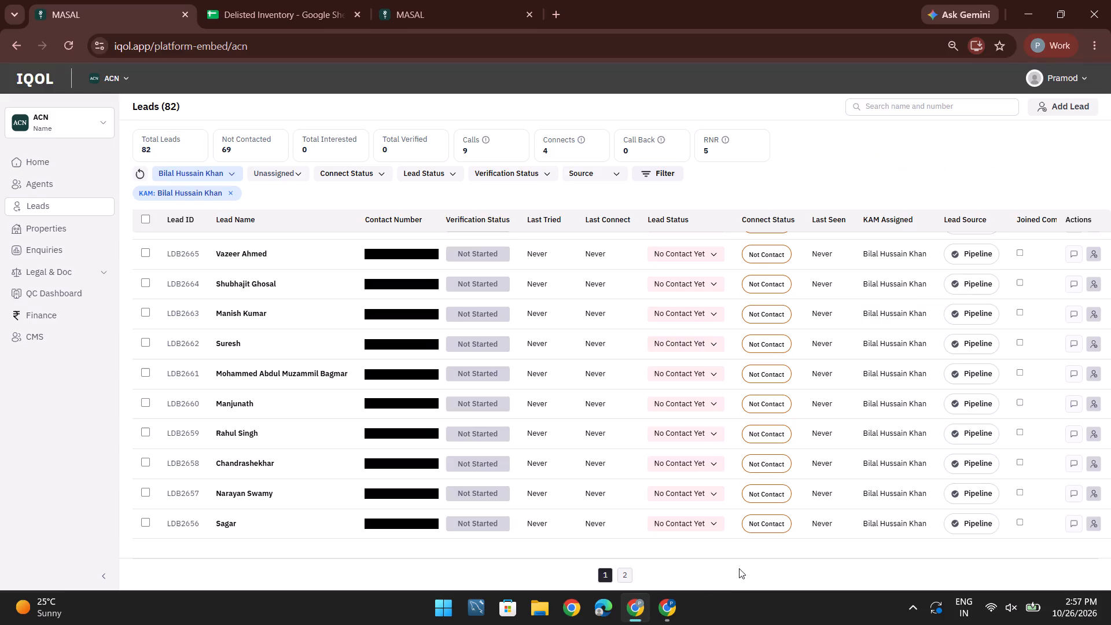
pyautogui.click(1098, 524)
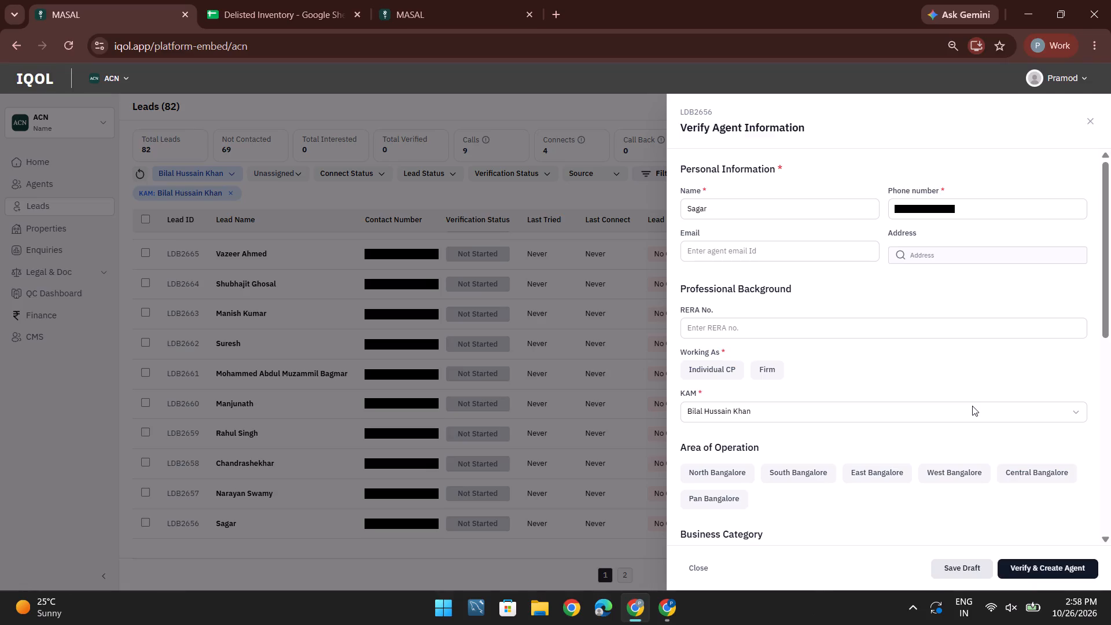
pyautogui.click(1074, 249)
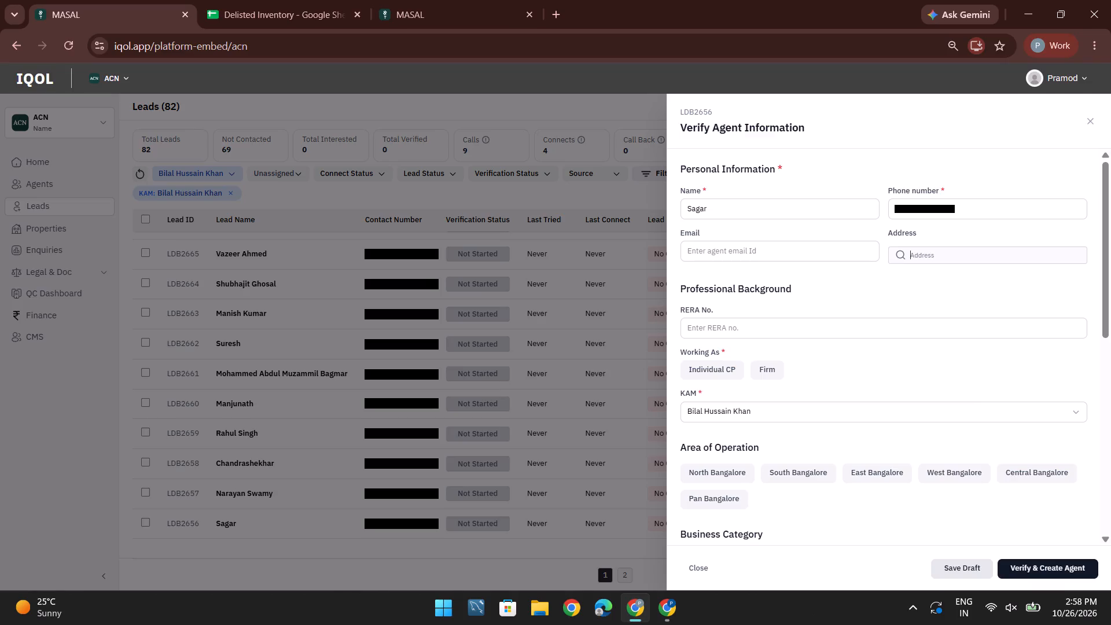
pyautogui.doubleClick(1074, 249)
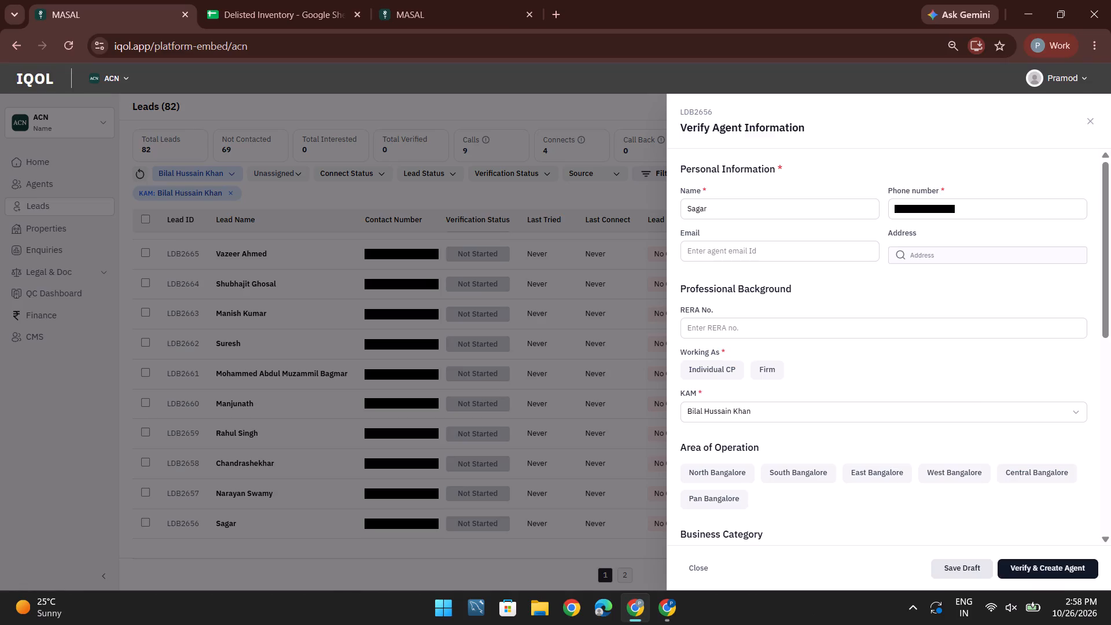
pyautogui.tripleClick(1074, 249)
pyautogui.click(1074, 249)
pyautogui.moveTo(1074, 249); pyautogui.dragTo(1030, 307)
pyautogui.scroll(-1, 926, 327)
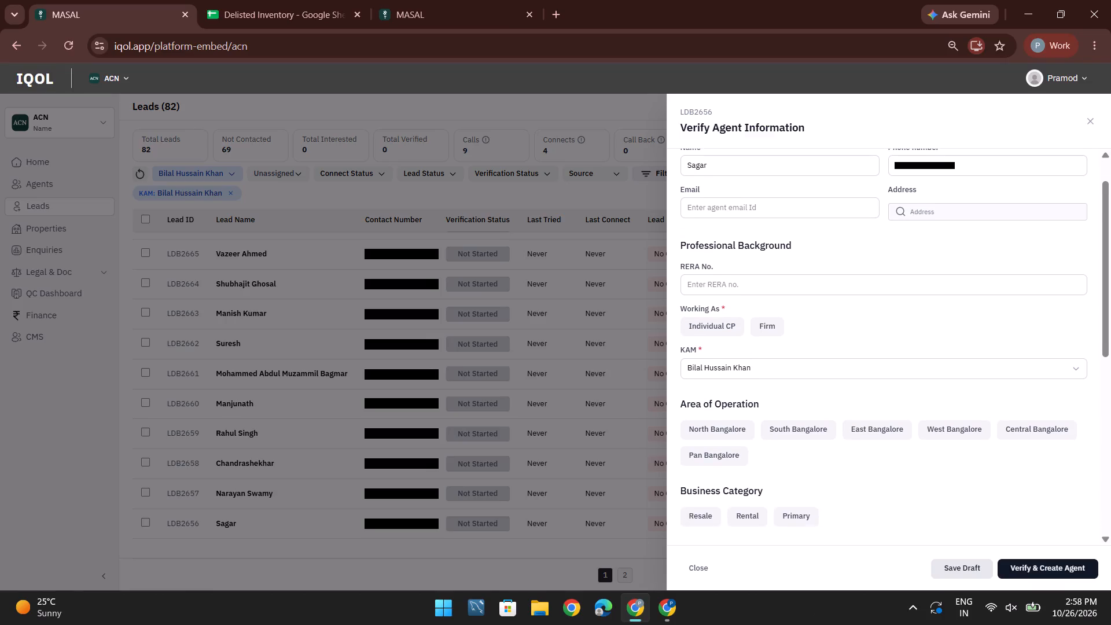
pyautogui.scroll(-4, 926, 327)
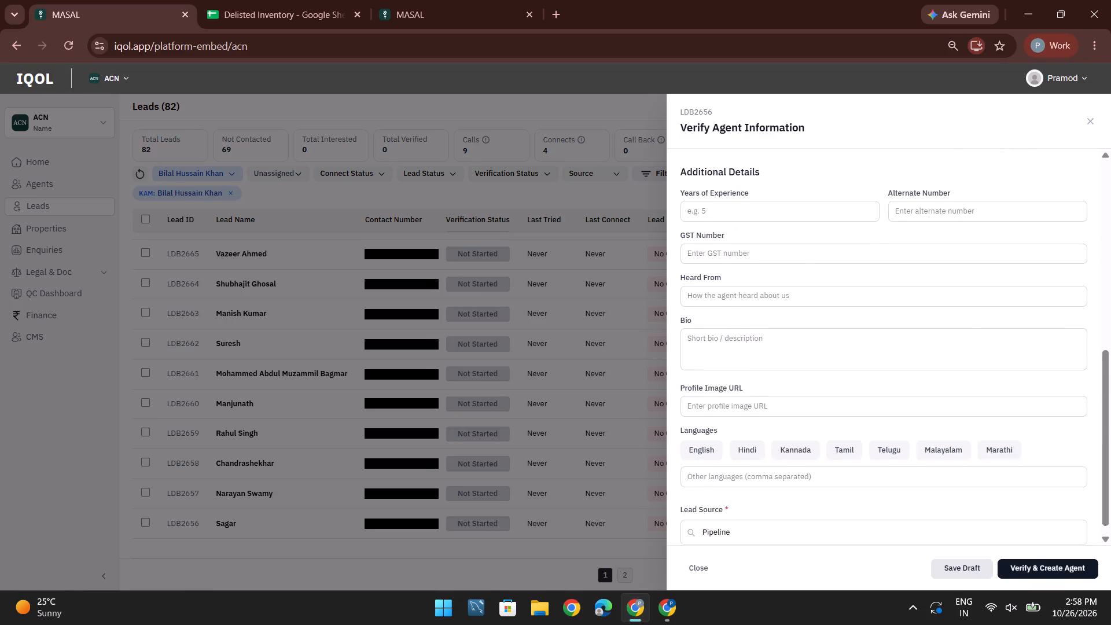
pyautogui.scroll(-3, 926, 327)
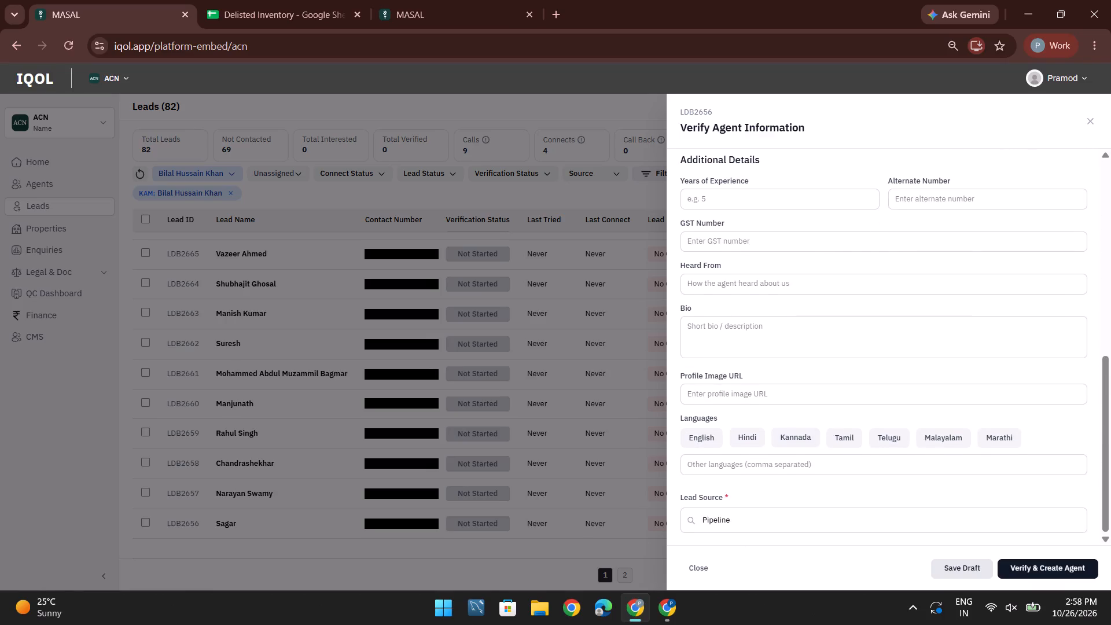
pyautogui.scroll(6, 755, 342)
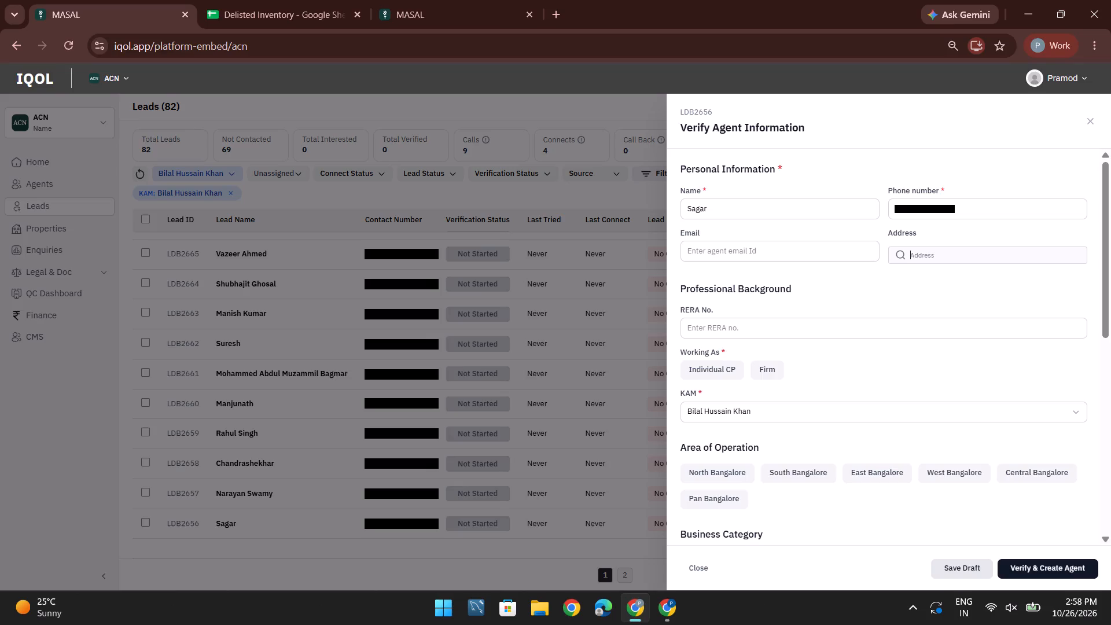
pyautogui.click(1095, 118)
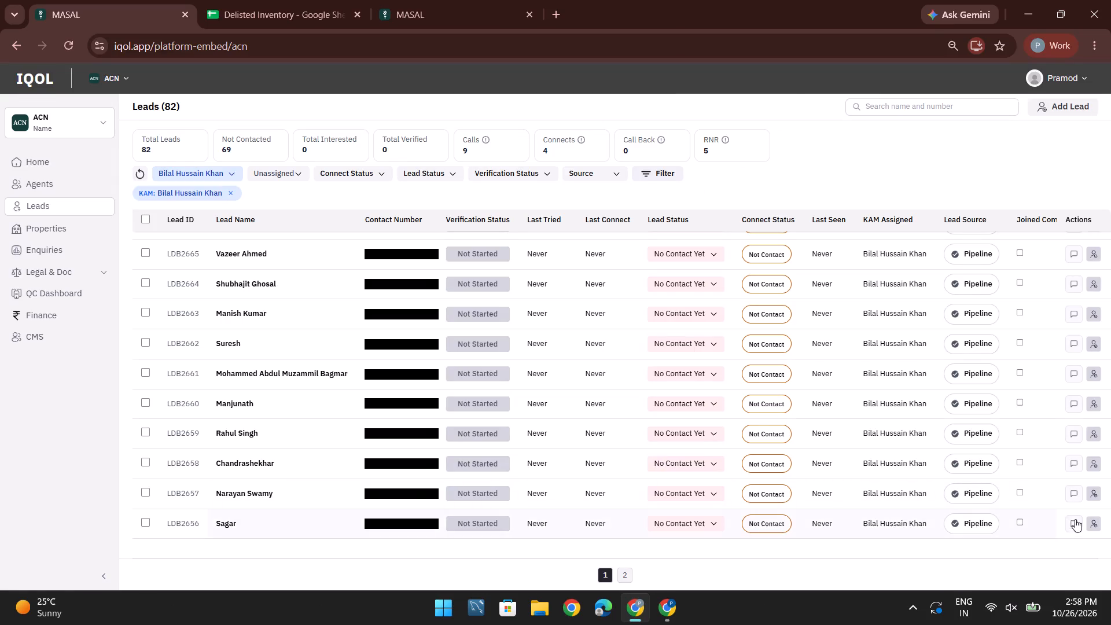
pyautogui.click(1075, 523)
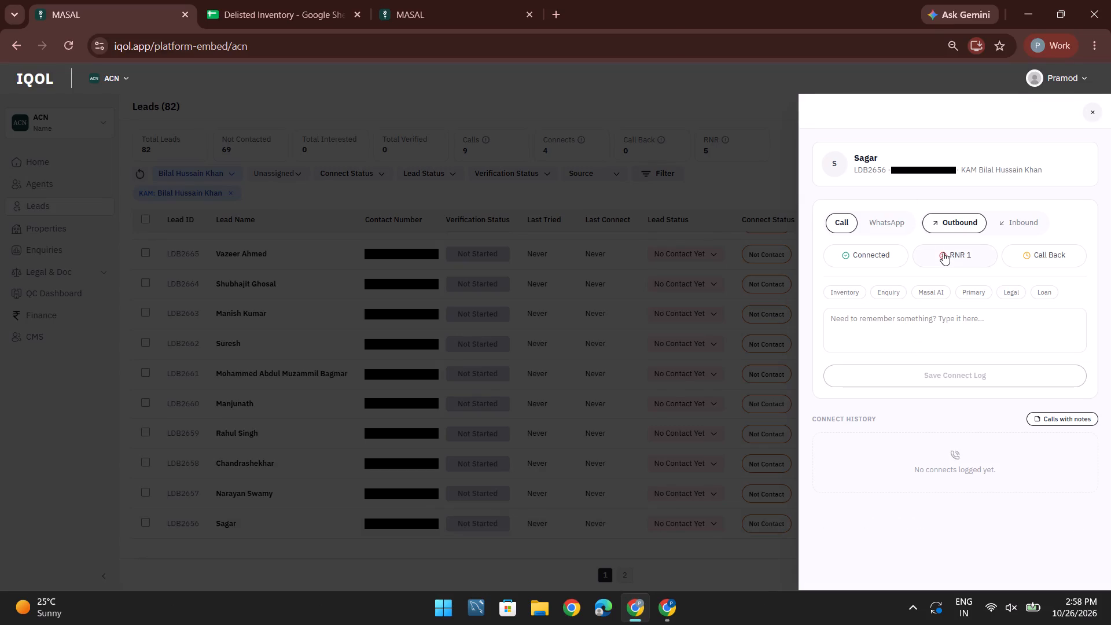
pyautogui.click(943, 252)
pyautogui.click(882, 313)
pyautogui.write('rnr')
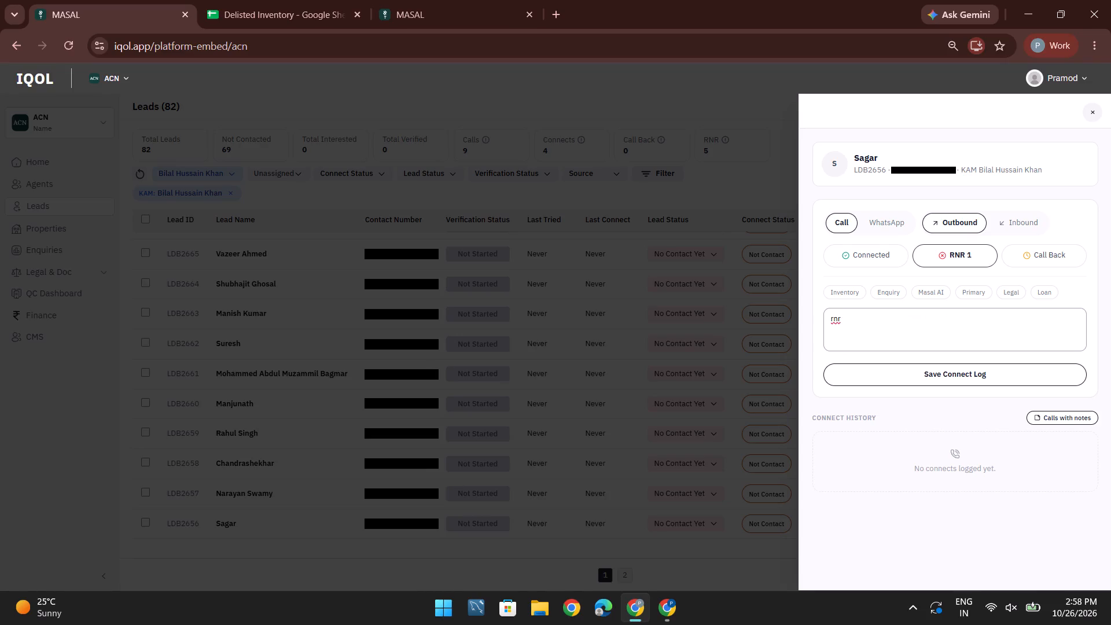
pyautogui.click(859, 377)
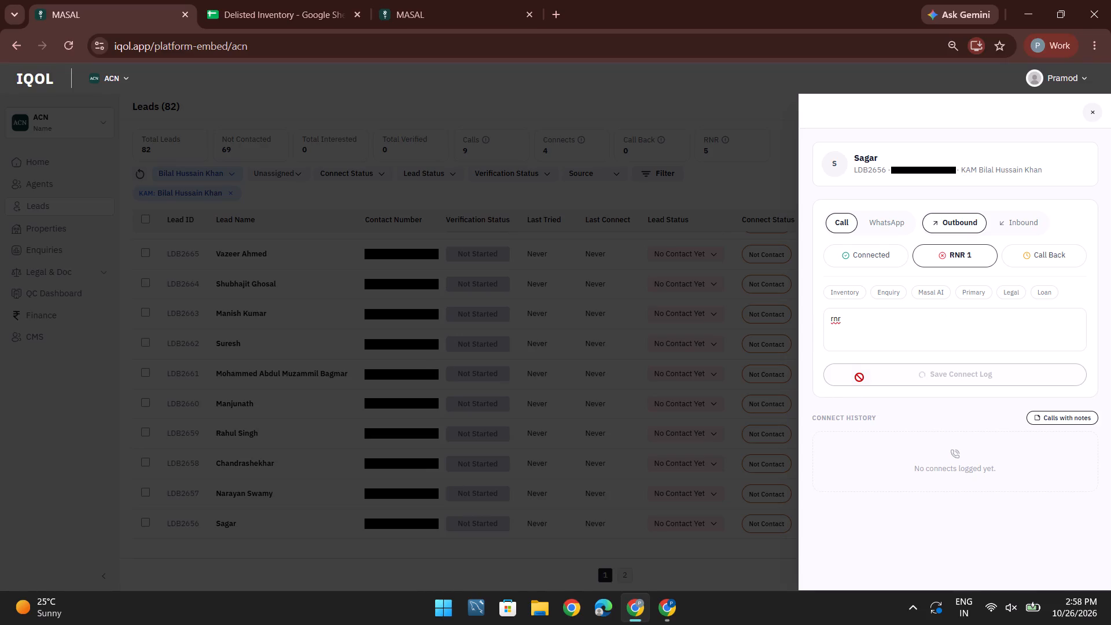
pyautogui.click(703, 560)
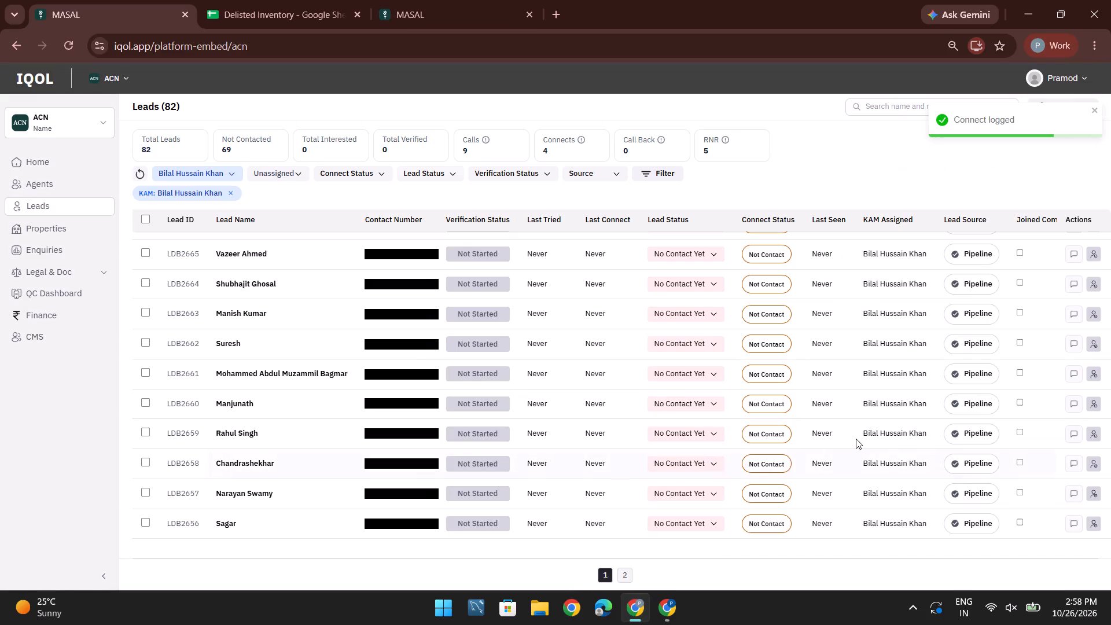
pyautogui.scroll(1, 856, 439)
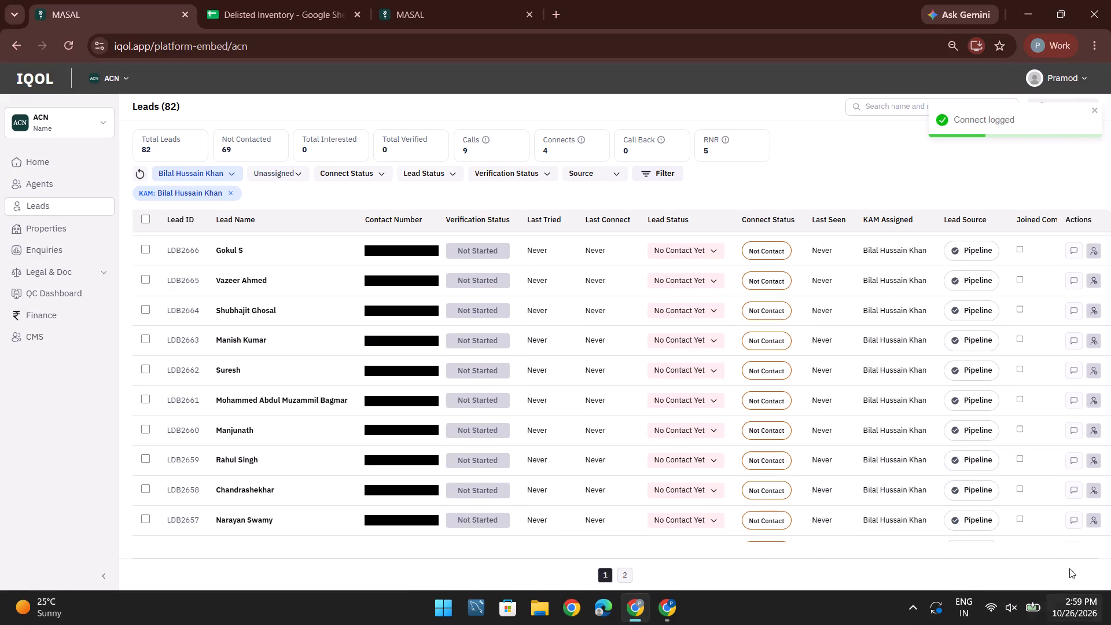
pyautogui.click(1074, 523)
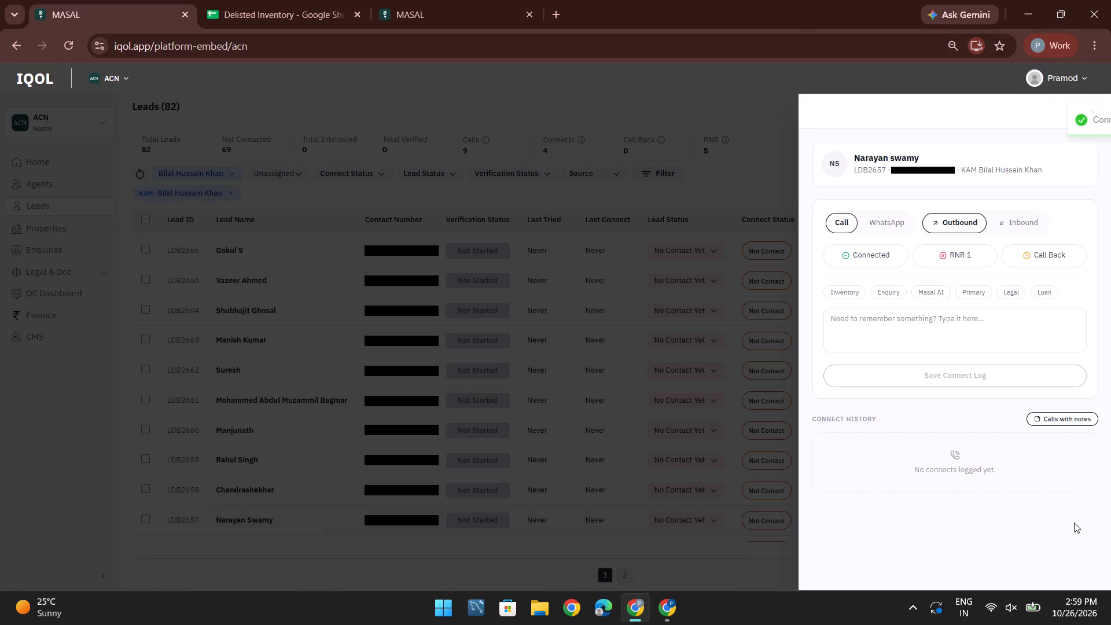
pyautogui.click(714, 571)
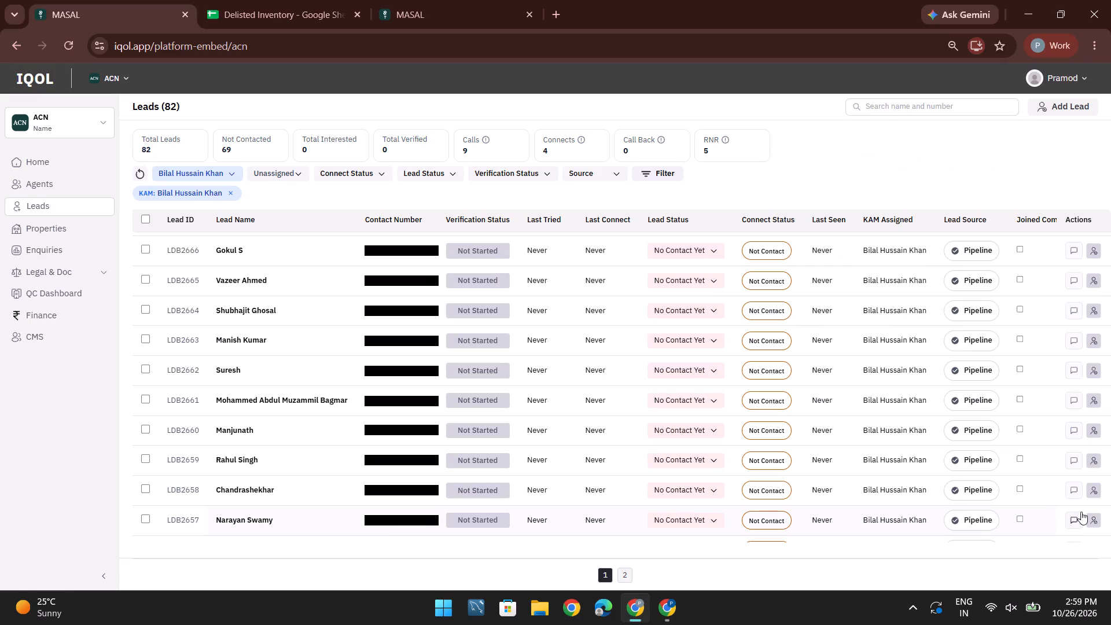
pyautogui.click(1098, 523)
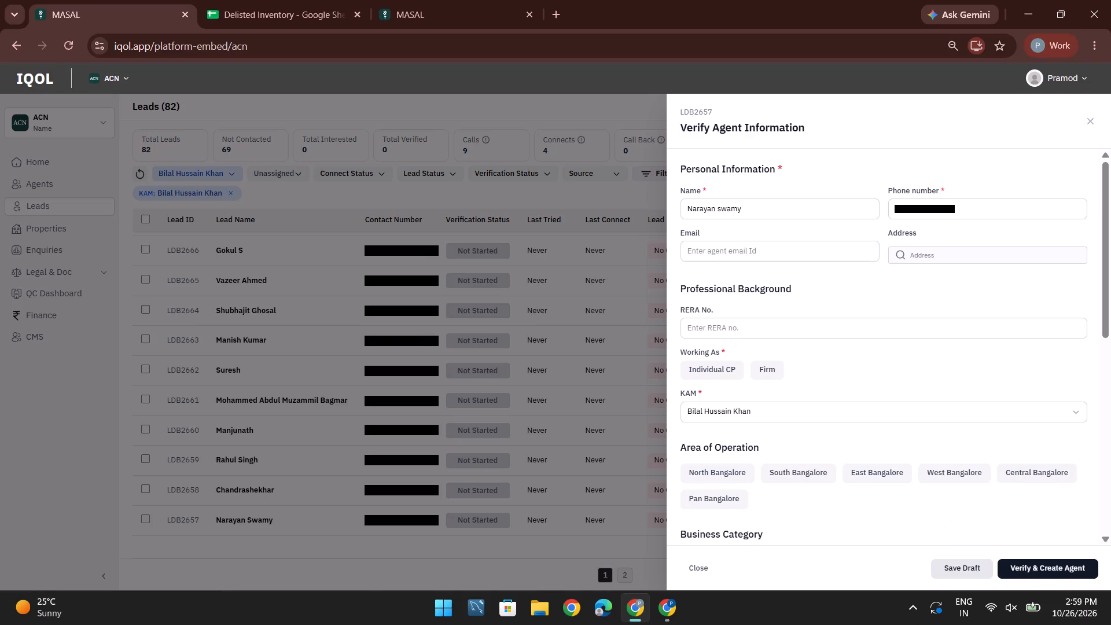
pyautogui.click(1085, 125)
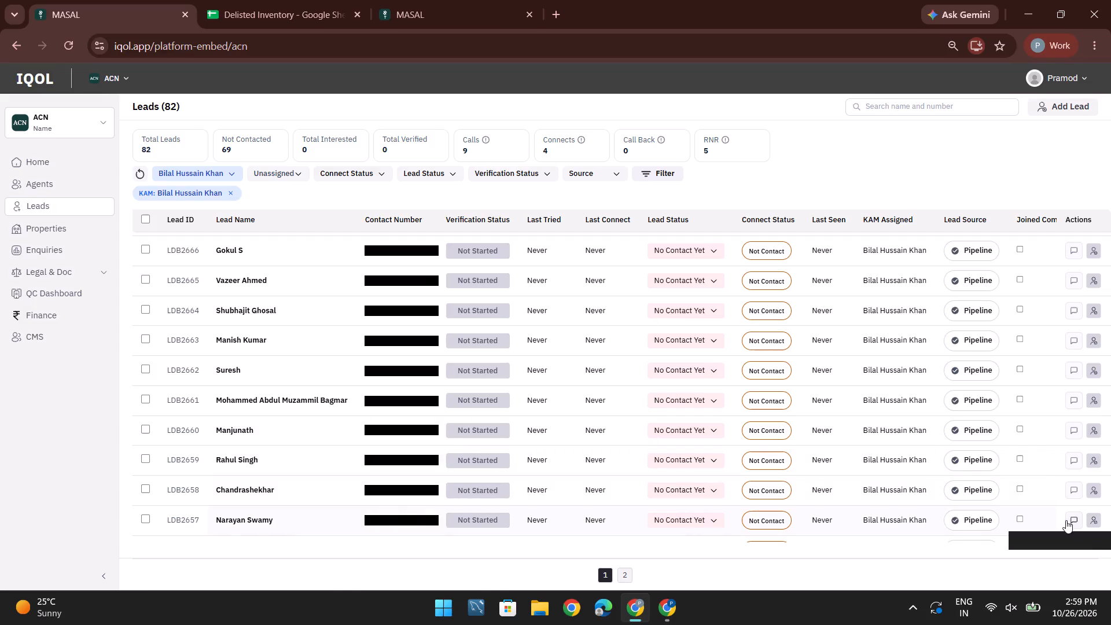
pyautogui.click(1078, 523)
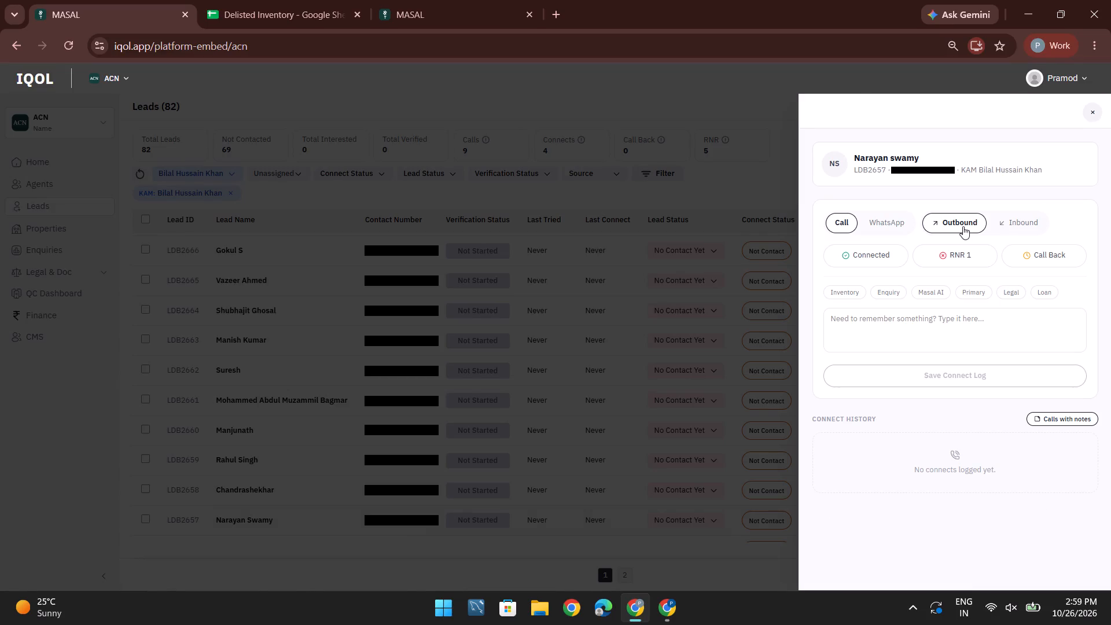
pyautogui.click(944, 252)
pyautogui.click(880, 312)
pyautogui.write('busy')
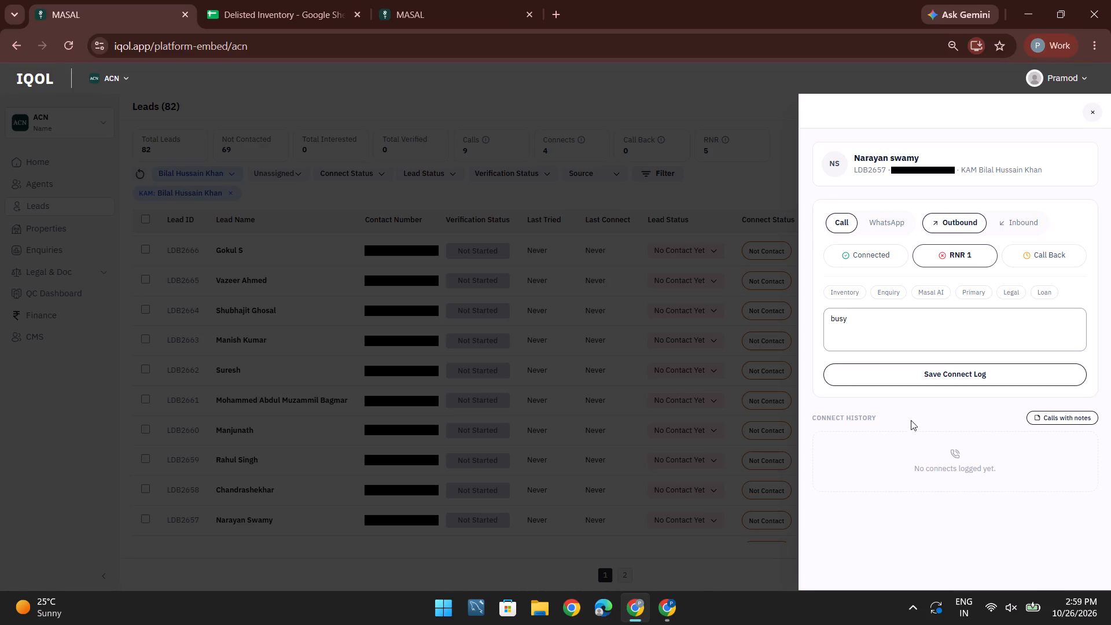
pyautogui.click(940, 378)
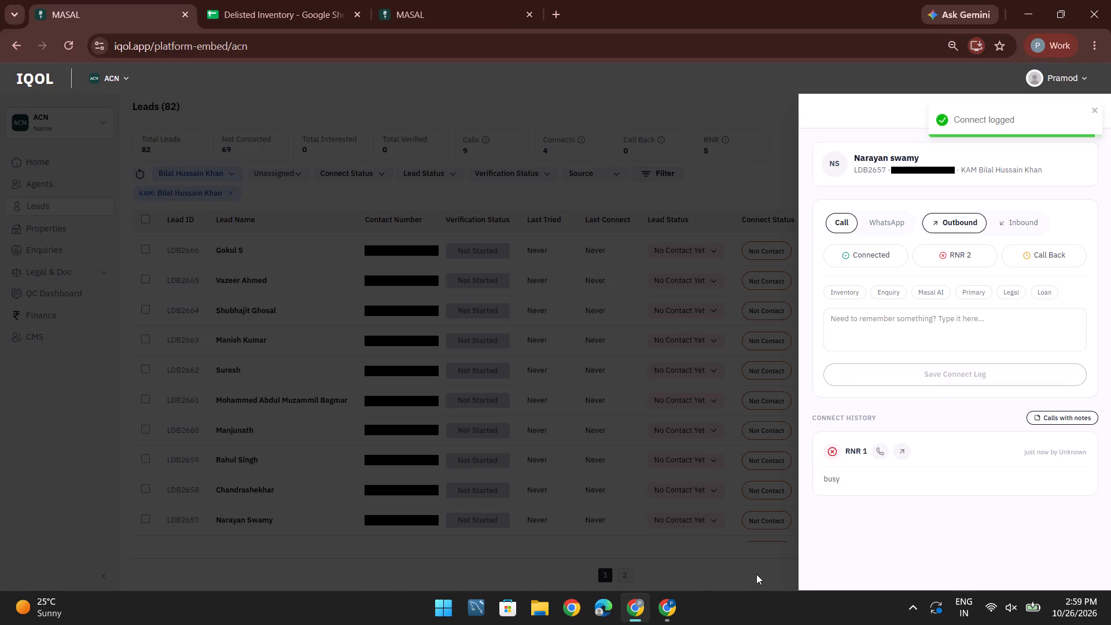
pyautogui.click(756, 574)
pyautogui.scroll(1, 822, 512)
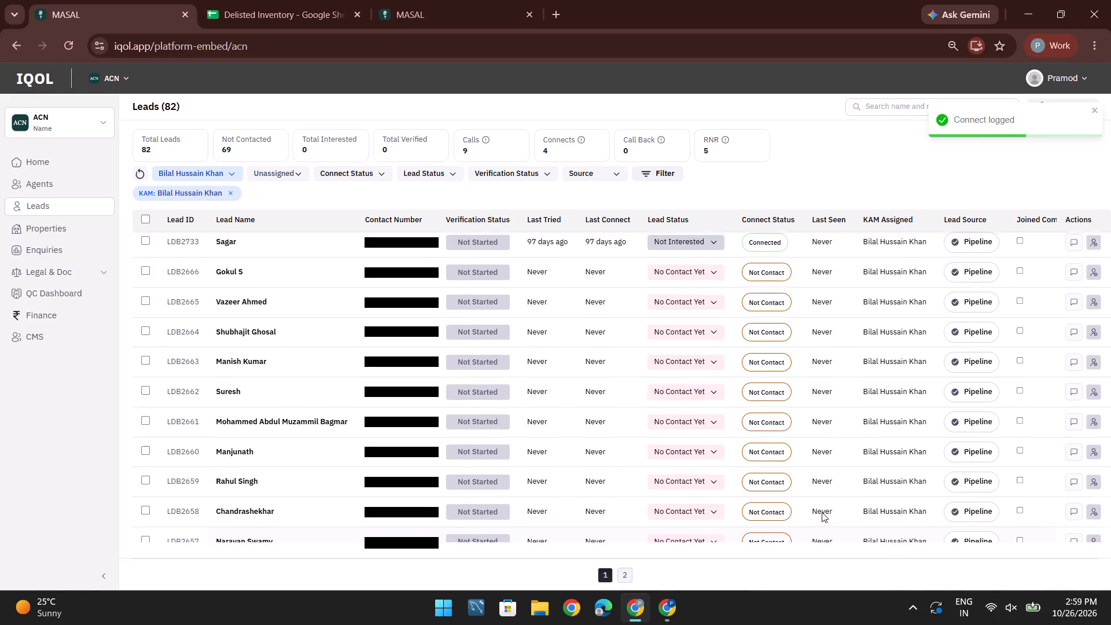
pyautogui.scroll(2, 822, 512)
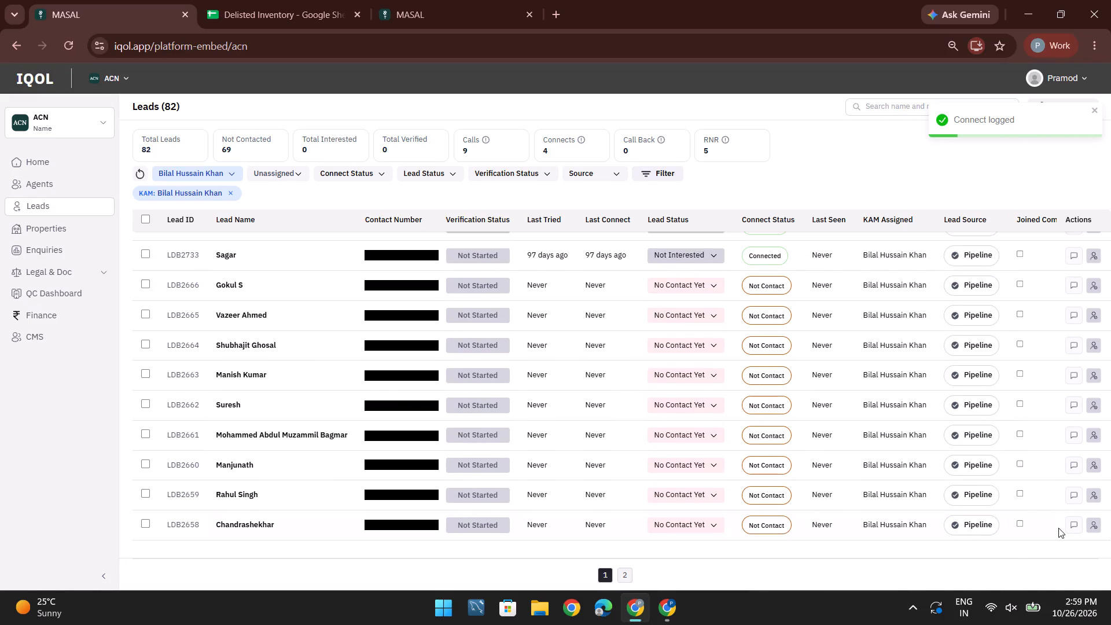
pyautogui.click(1072, 527)
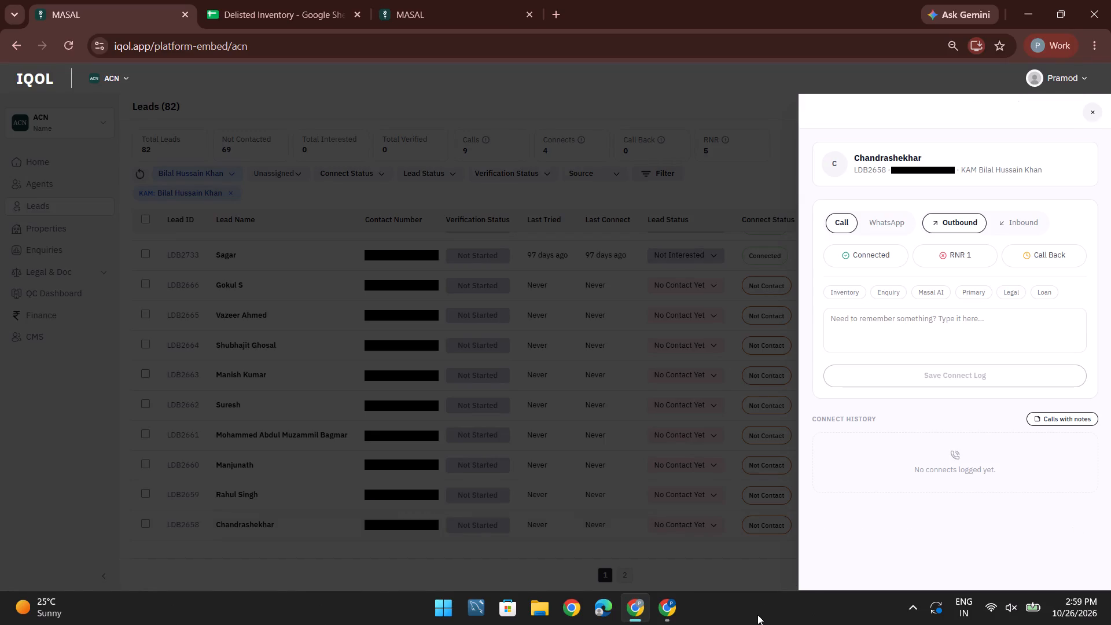
pyautogui.click(757, 615)
pyautogui.click(776, 586)
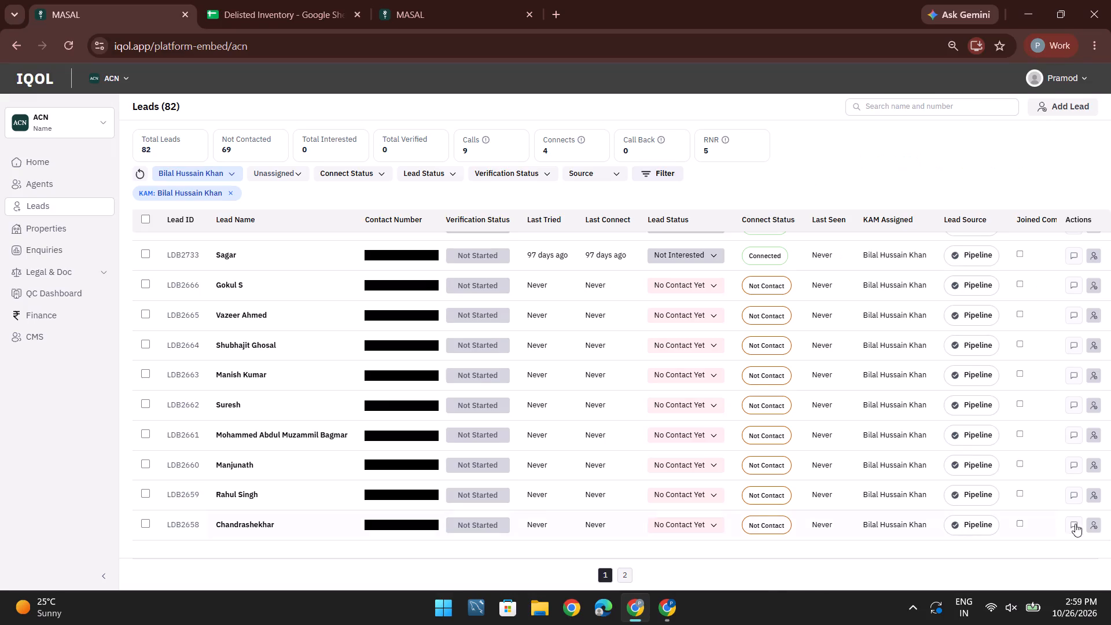
pyautogui.click(1095, 516)
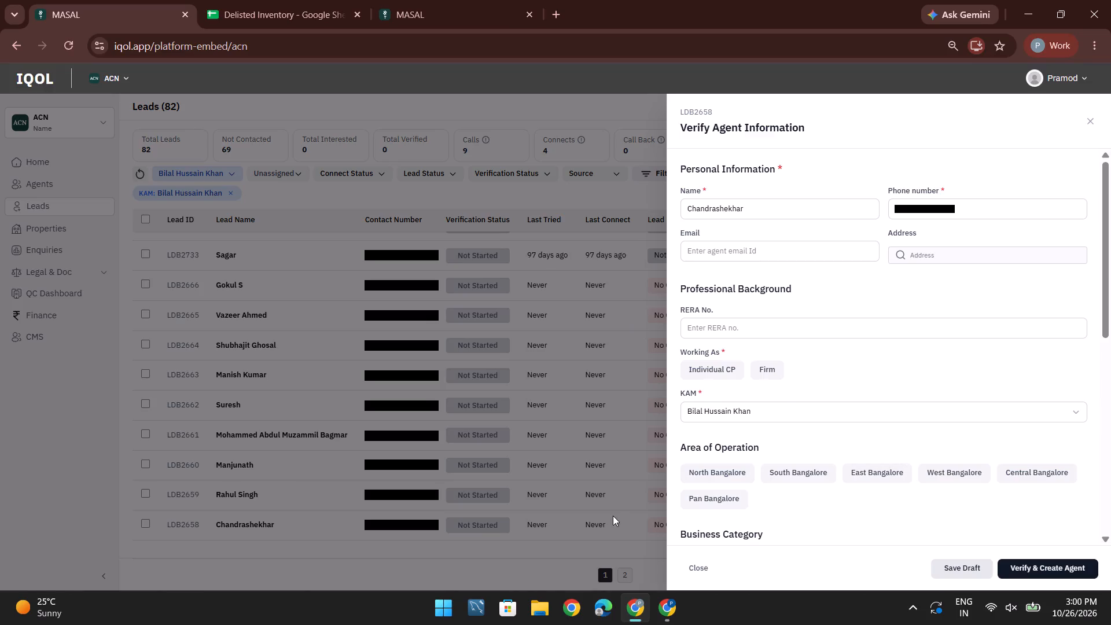
pyautogui.click(584, 550)
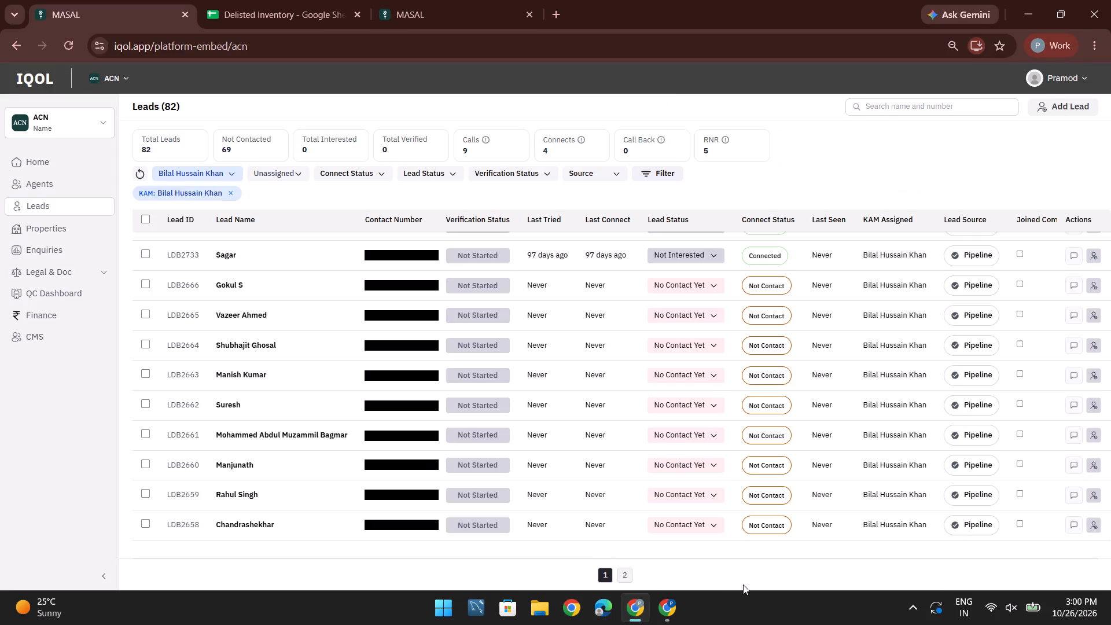
pyautogui.click(1076, 528)
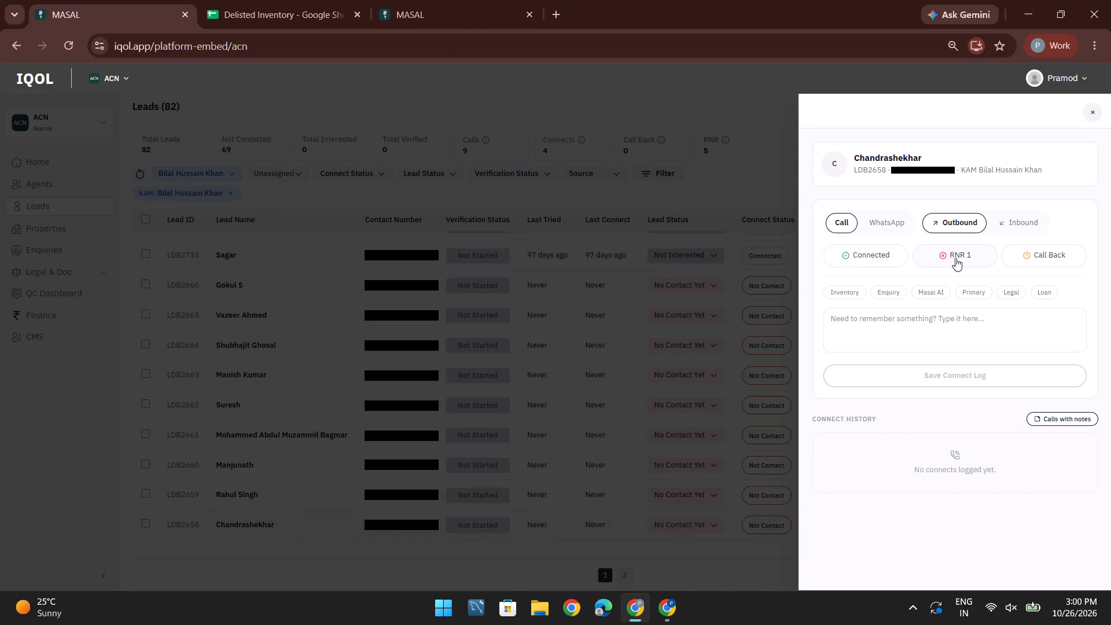
pyautogui.click(955, 258)
pyautogui.click(904, 318)
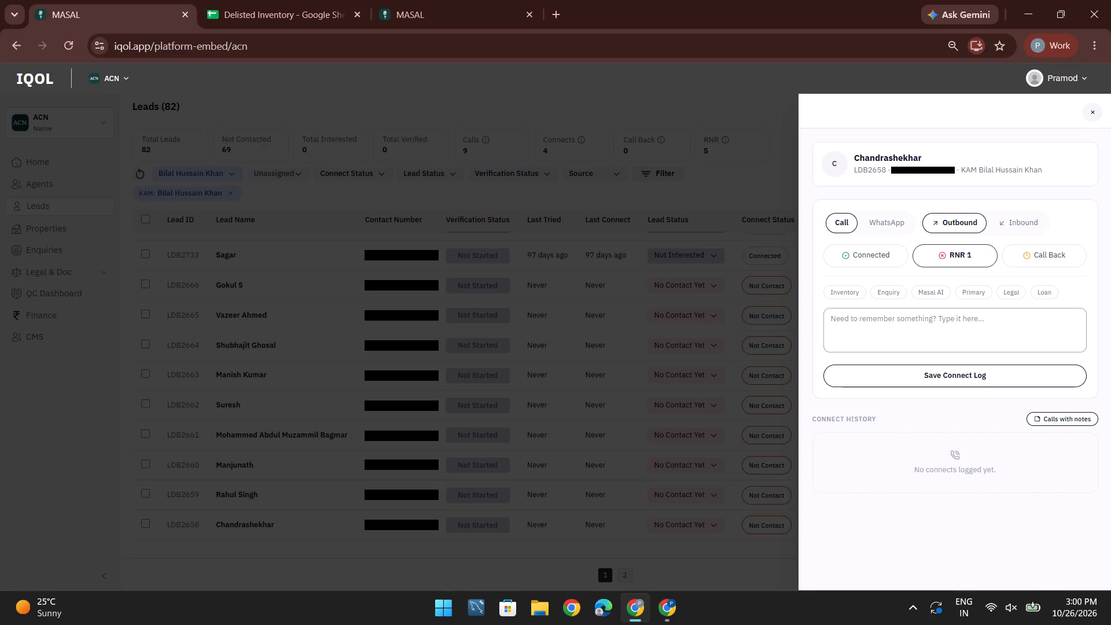
pyautogui.write('rnr')
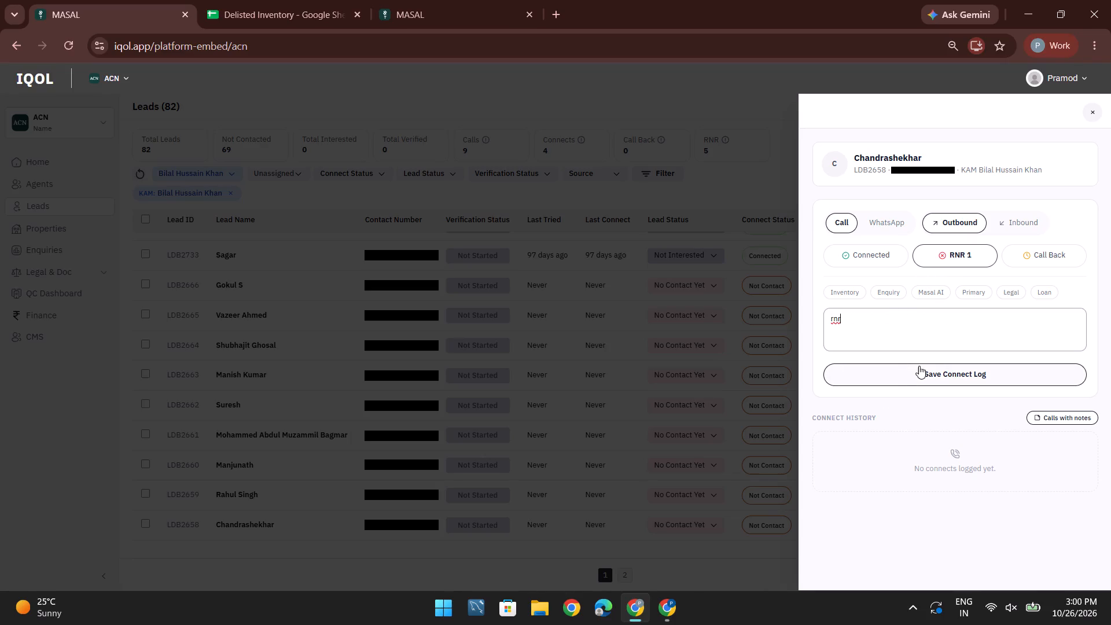
pyautogui.click(938, 365)
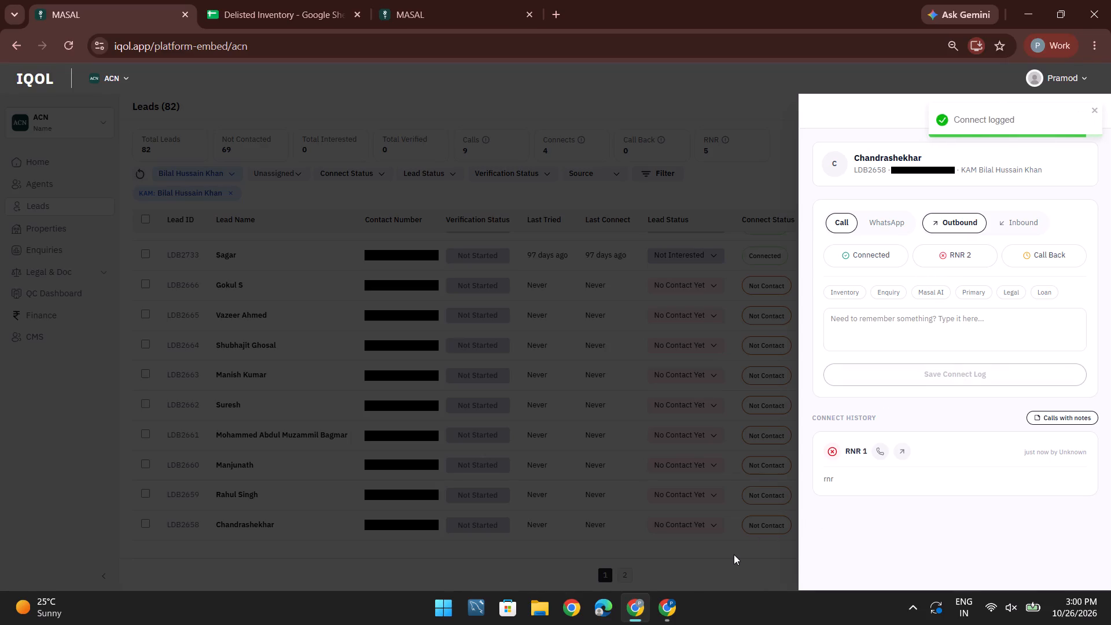
pyautogui.click(734, 554)
pyautogui.scroll(1, 902, 453)
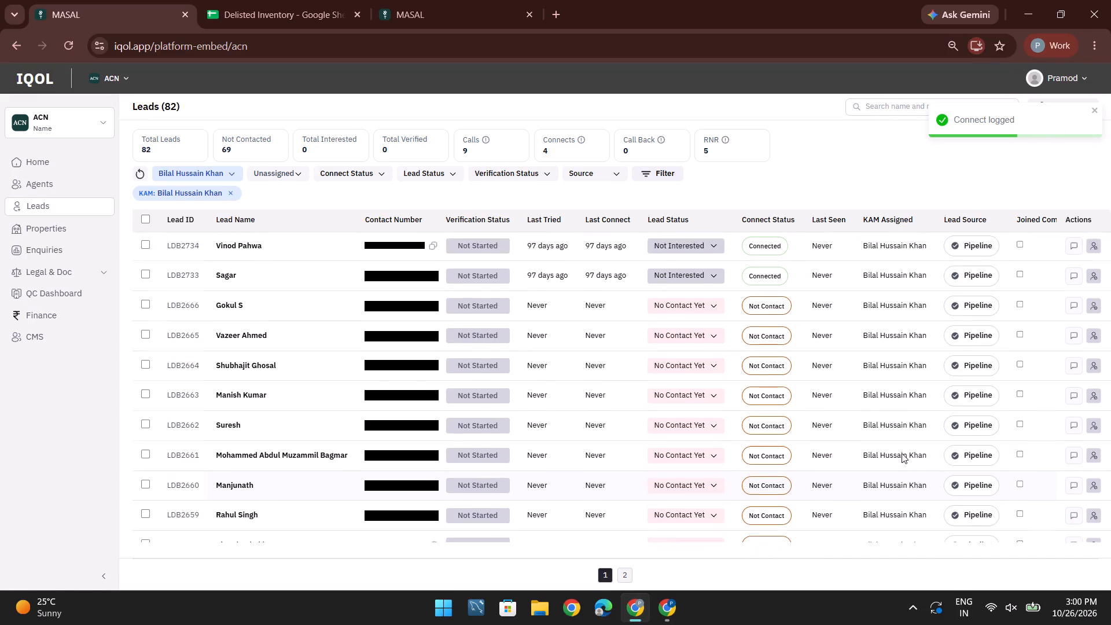
pyautogui.scroll(1, 902, 453)
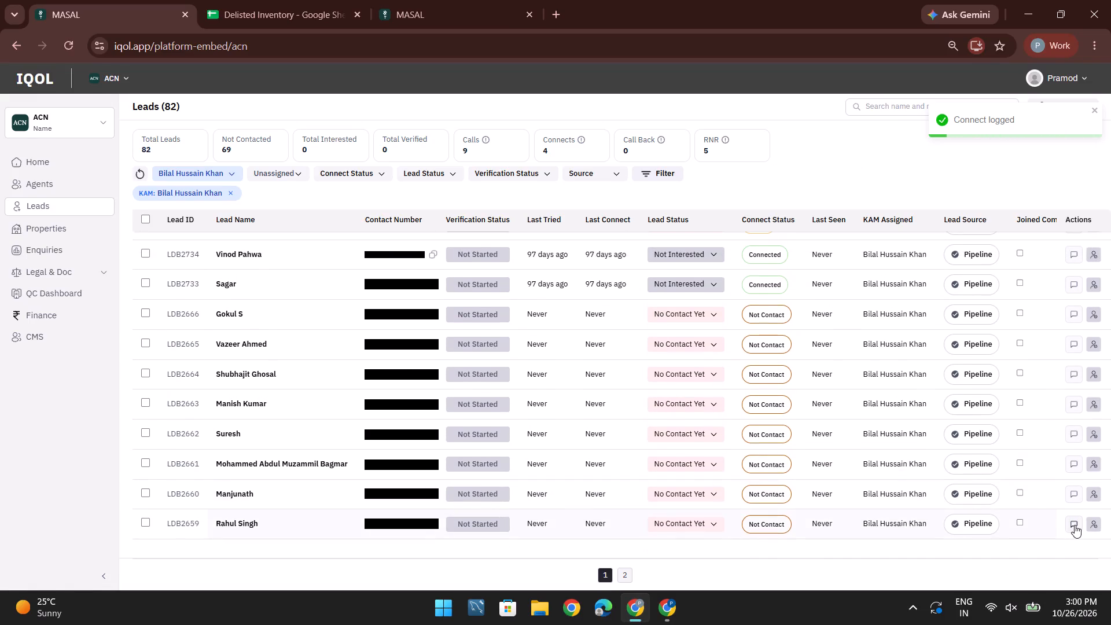
pyautogui.click(1075, 525)
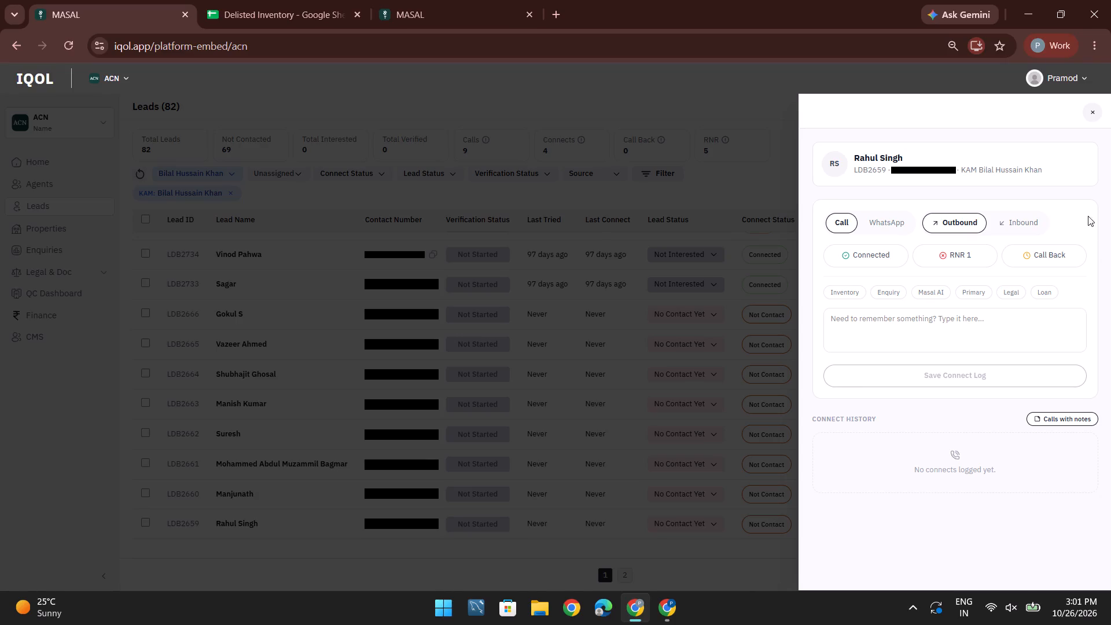
pyautogui.click(1091, 111)
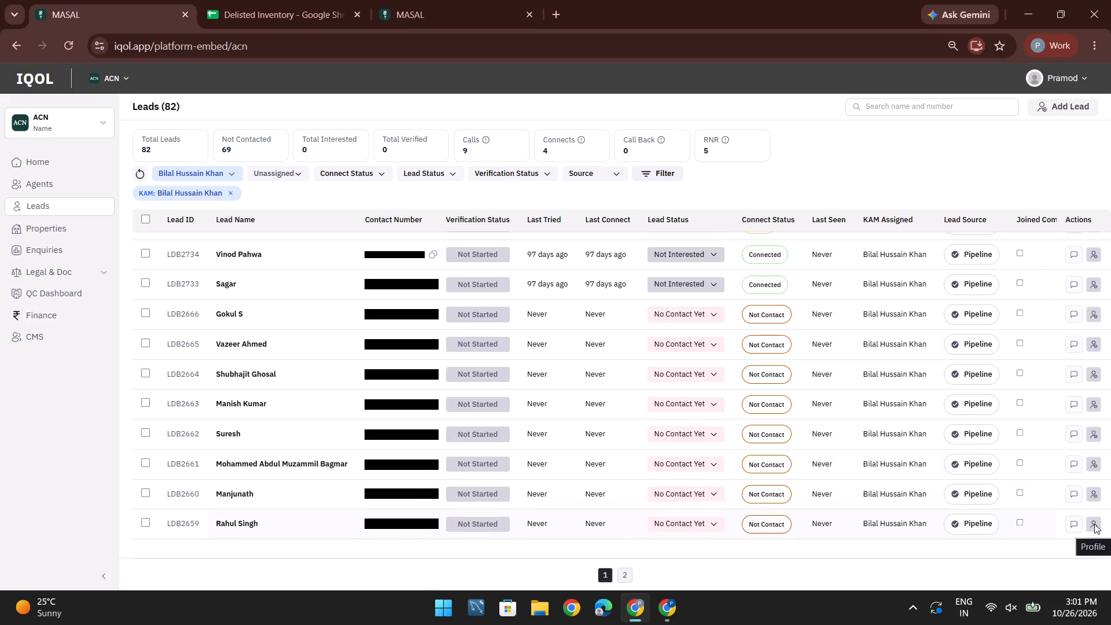
pyautogui.click(1072, 527)
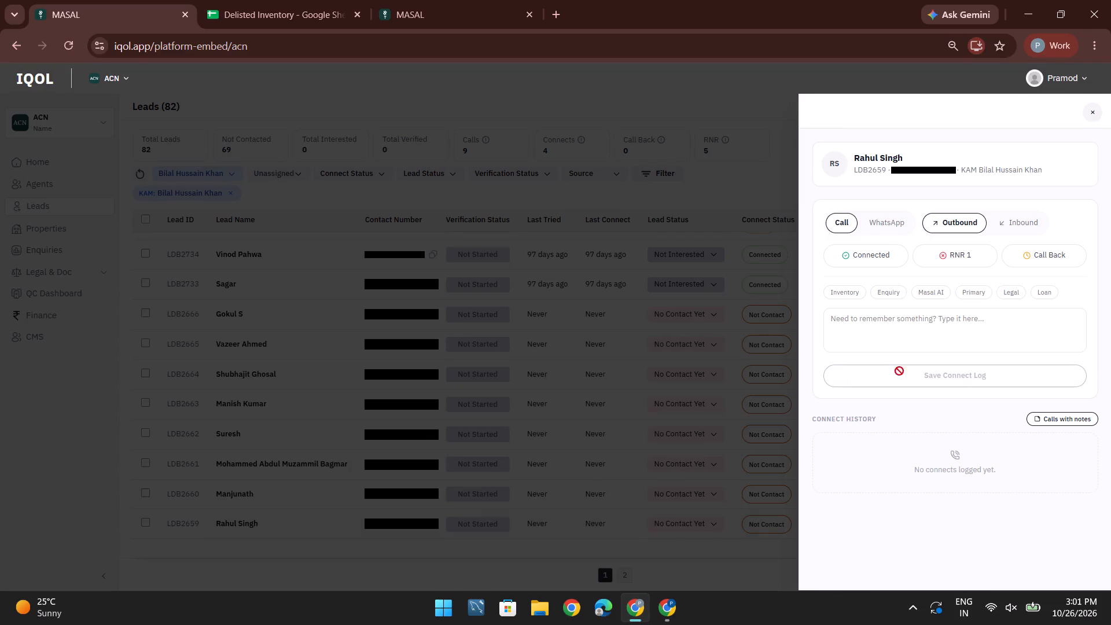
pyautogui.click(866, 252)
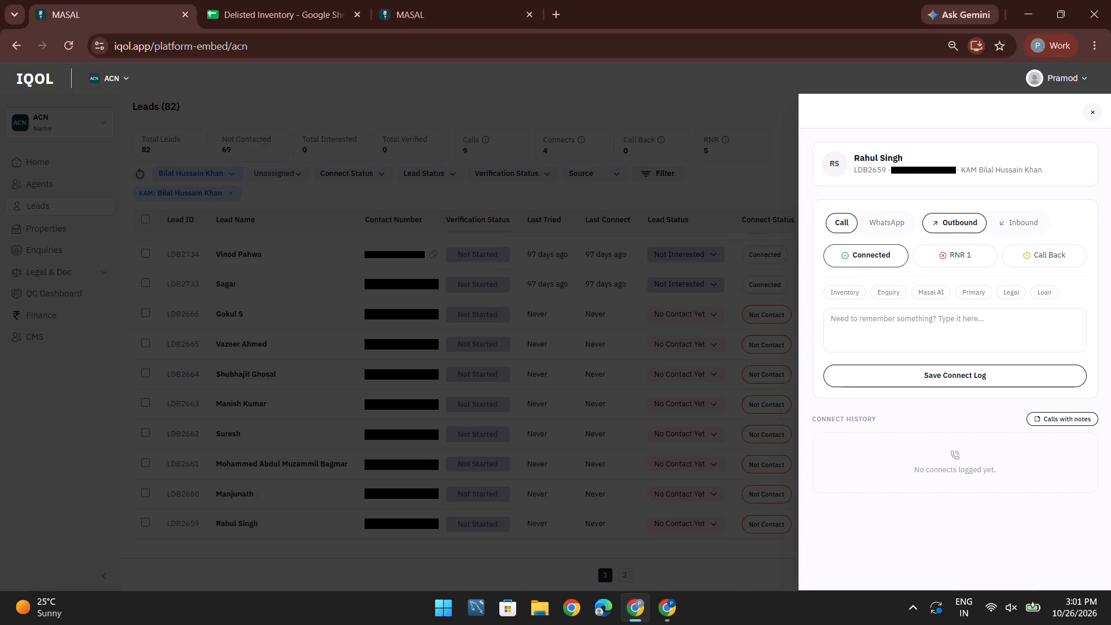
pyautogui.click(860, 315)
pyautogui.write('not an agent anymore')
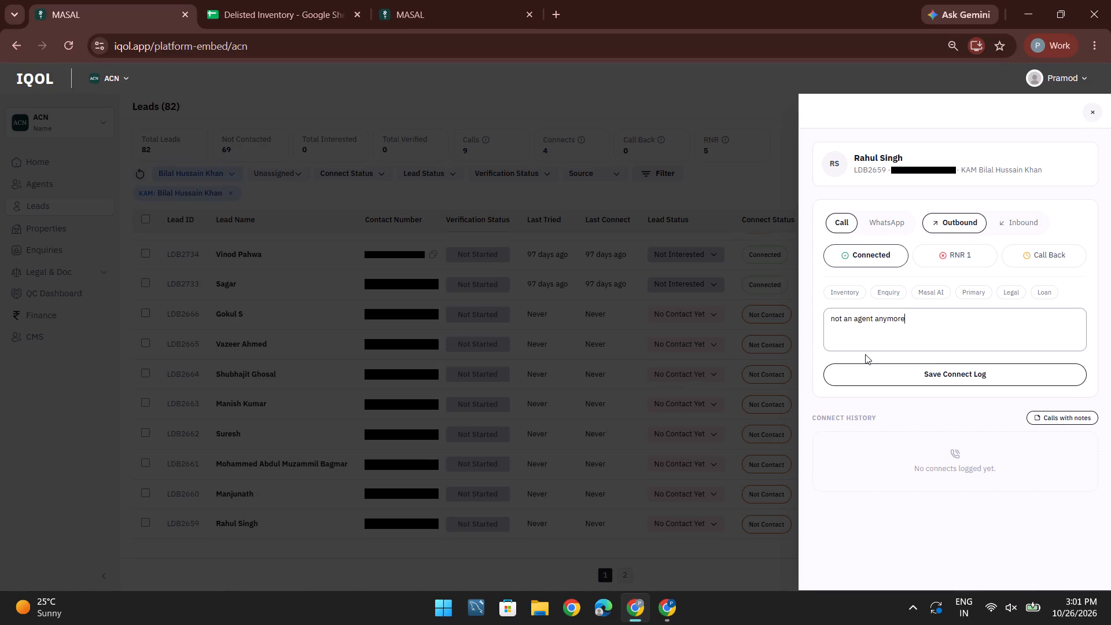
pyautogui.click(877, 369)
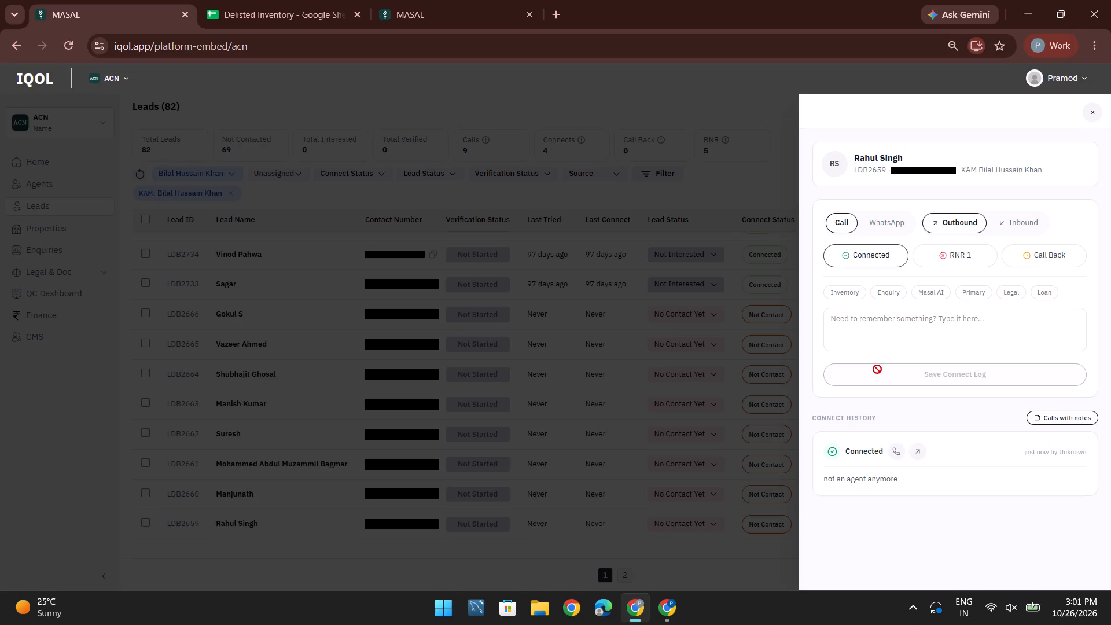
pyautogui.click(744, 571)
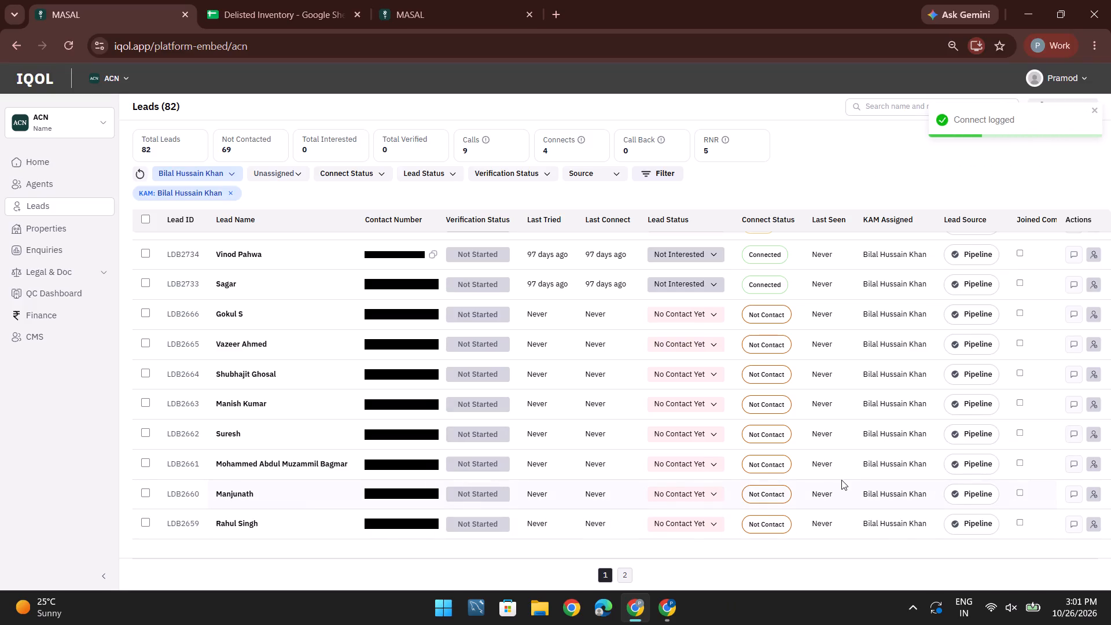
pyautogui.scroll(1, 841, 480)
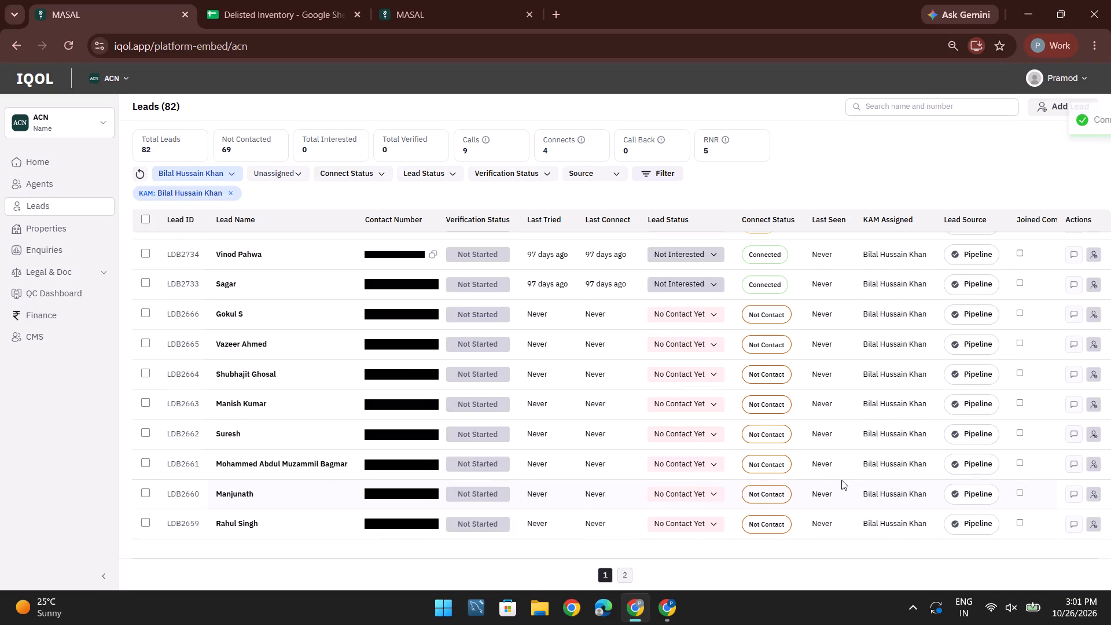
pyautogui.scroll(1, 841, 480)
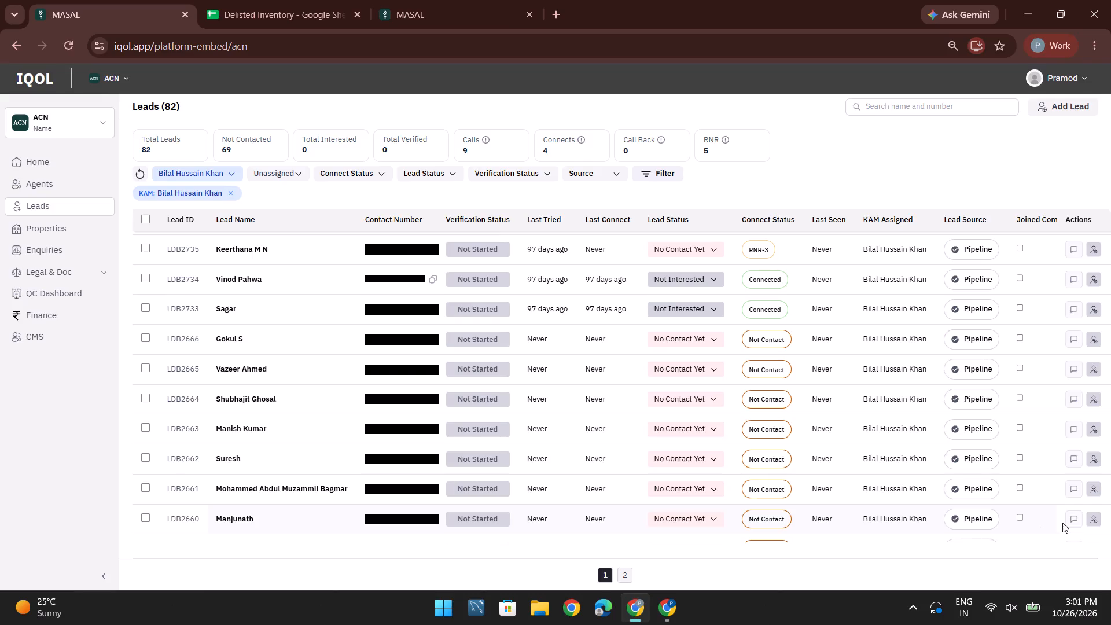
pyautogui.click(1077, 520)
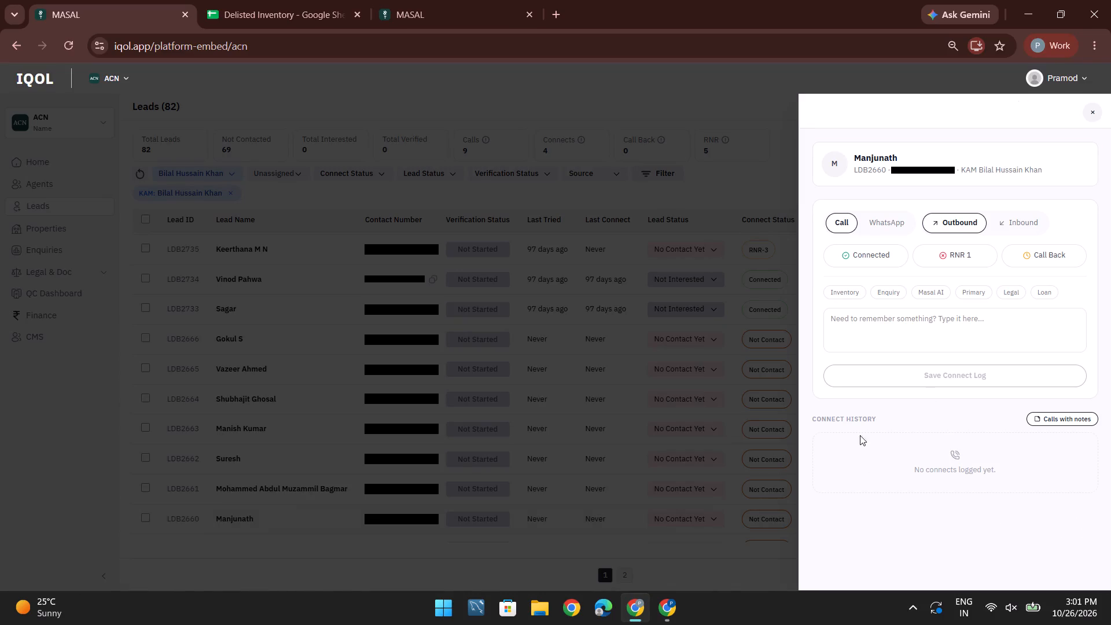
pyautogui.click(764, 578)
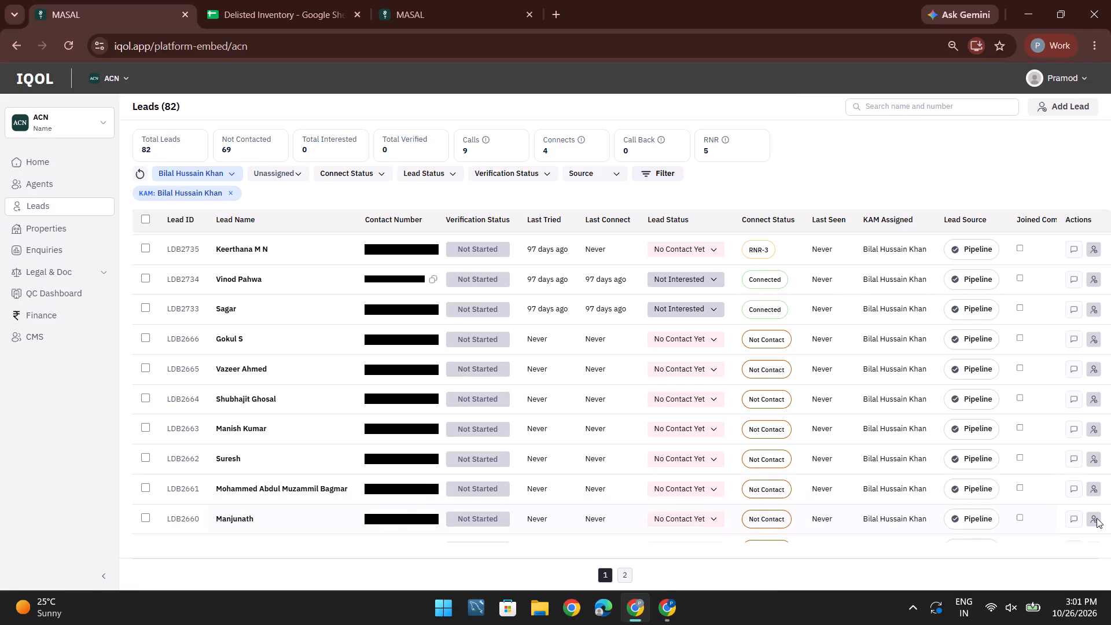
pyautogui.click(1097, 518)
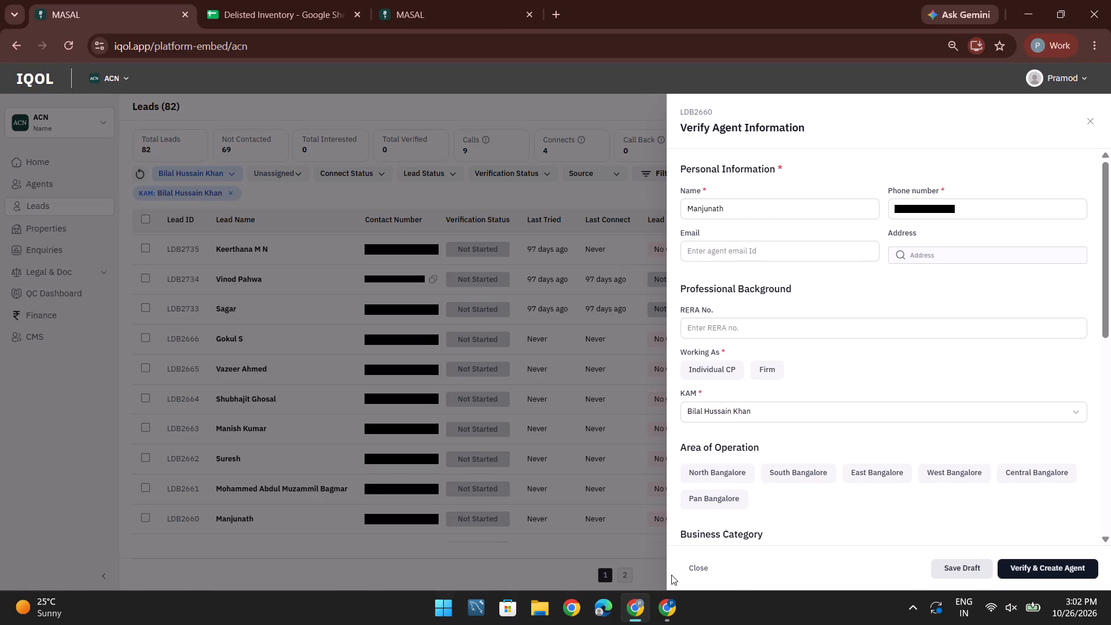
pyautogui.click(623, 543)
pyautogui.scroll(1, 766, 476)
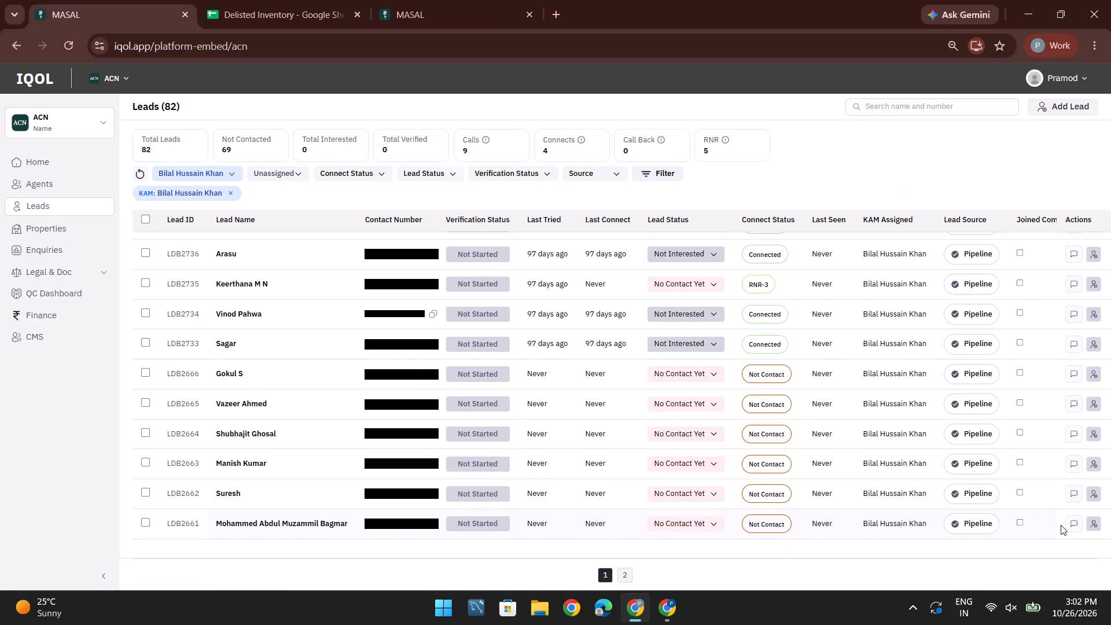
pyautogui.click(1070, 525)
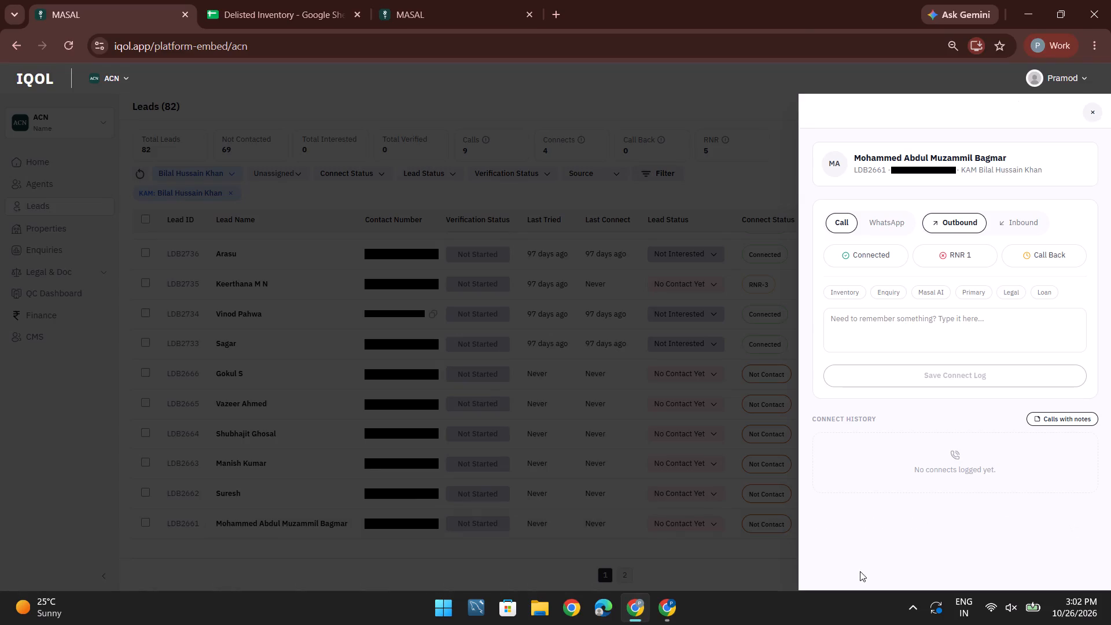
pyautogui.click(768, 569)
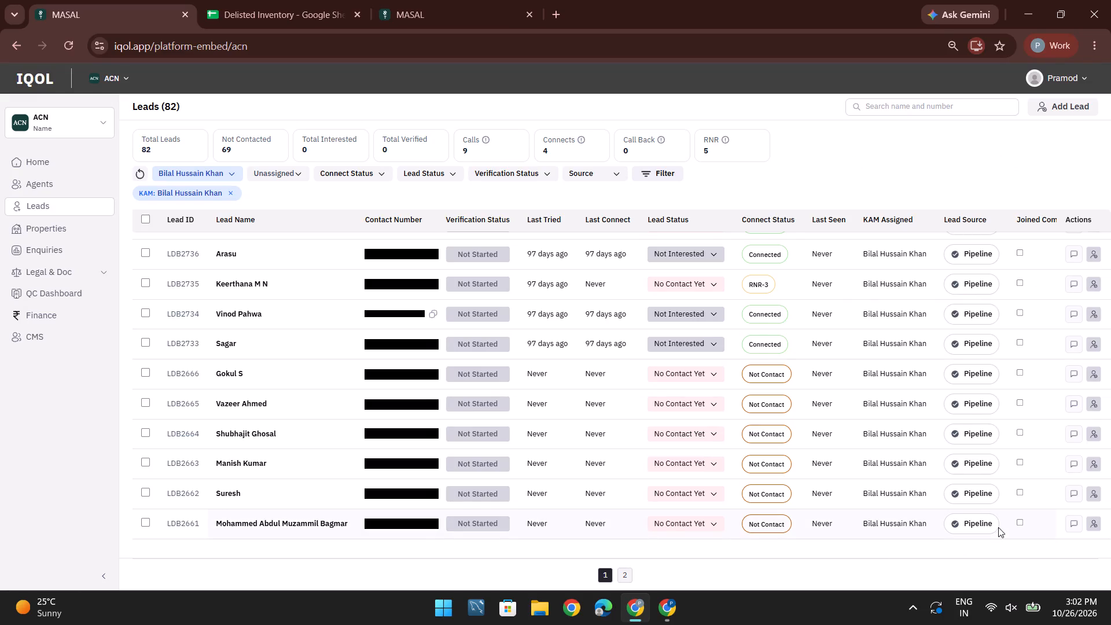
pyautogui.click(1093, 527)
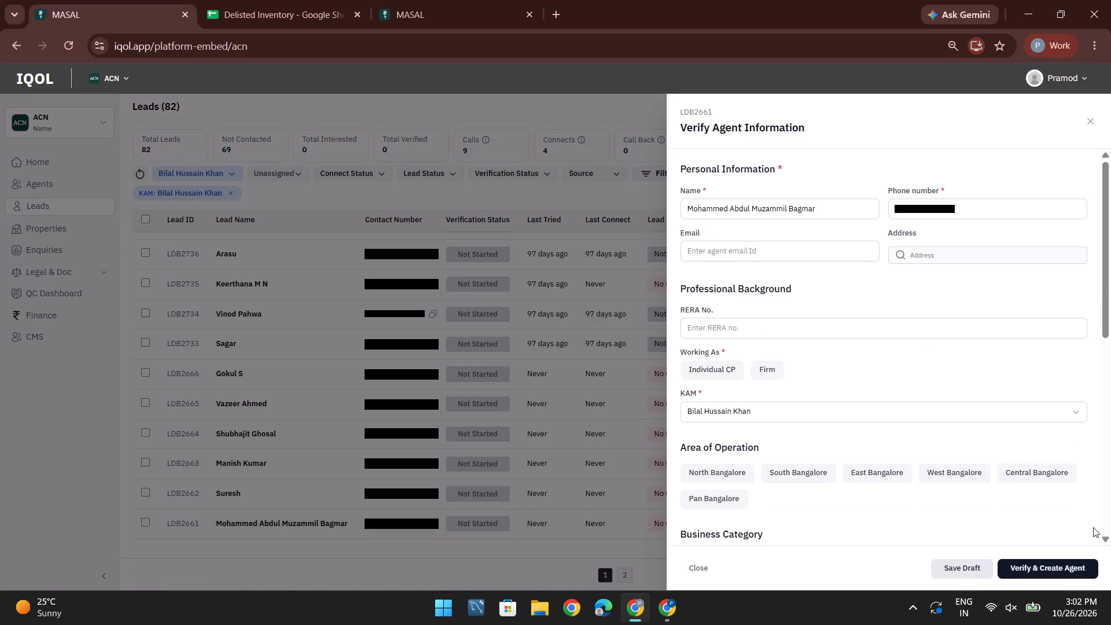
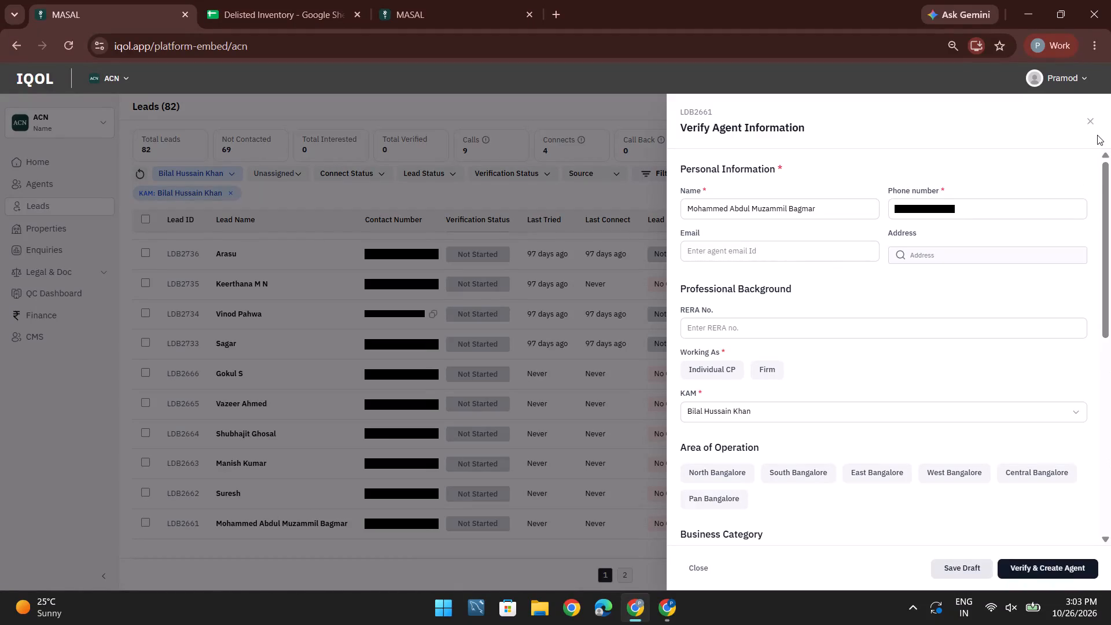
pyautogui.click(1092, 115)
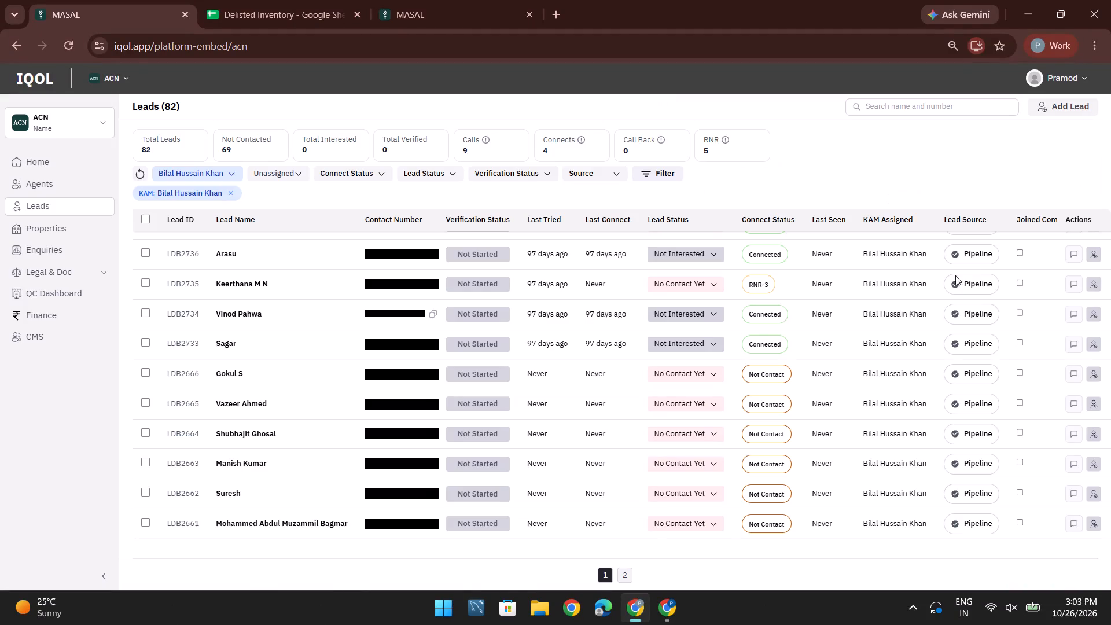
pyautogui.scroll(1, 924, 318)
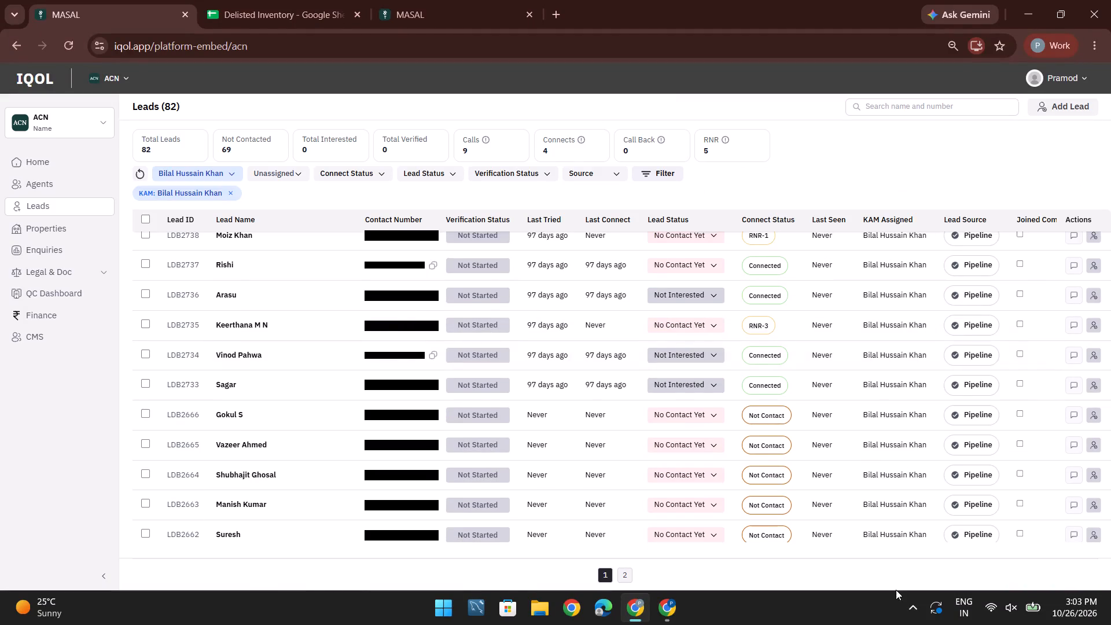
pyautogui.click(1077, 537)
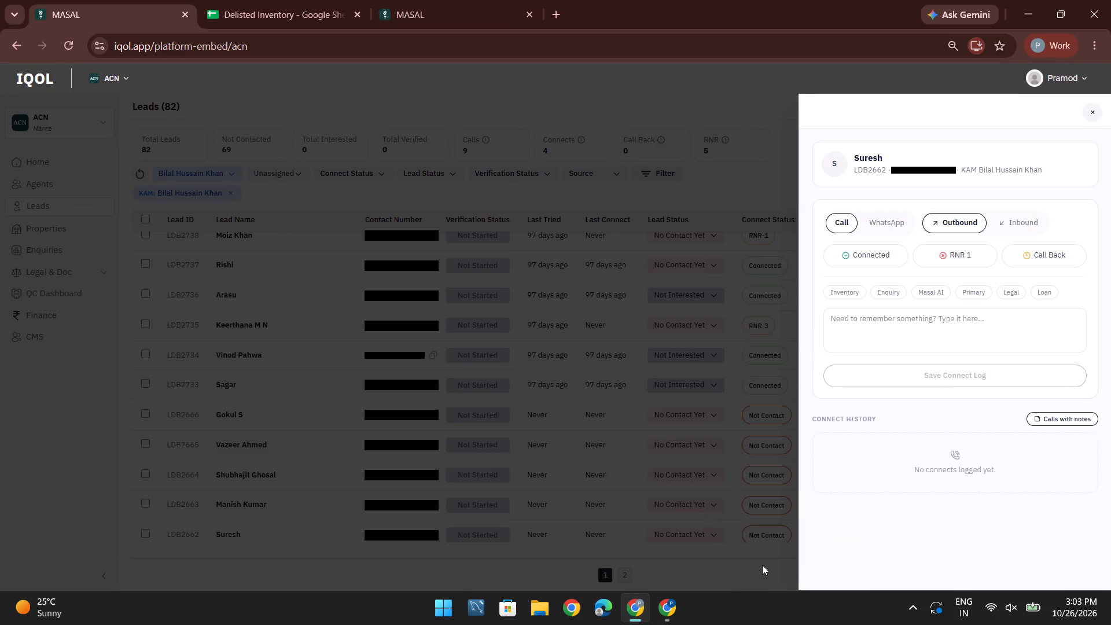
pyautogui.click(786, 559)
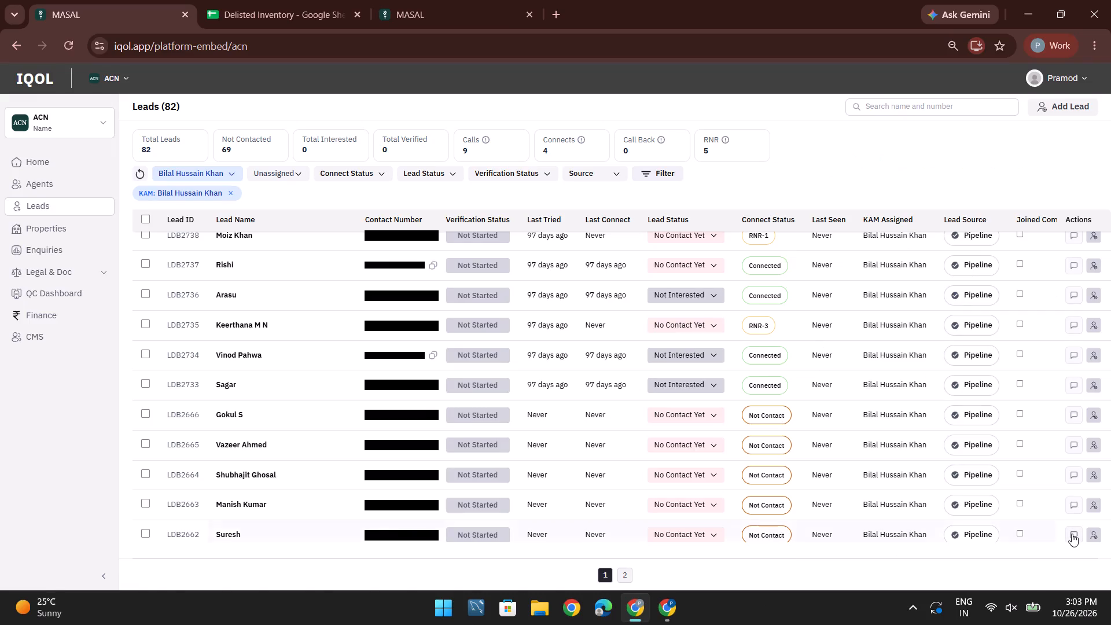
pyautogui.click(1072, 534)
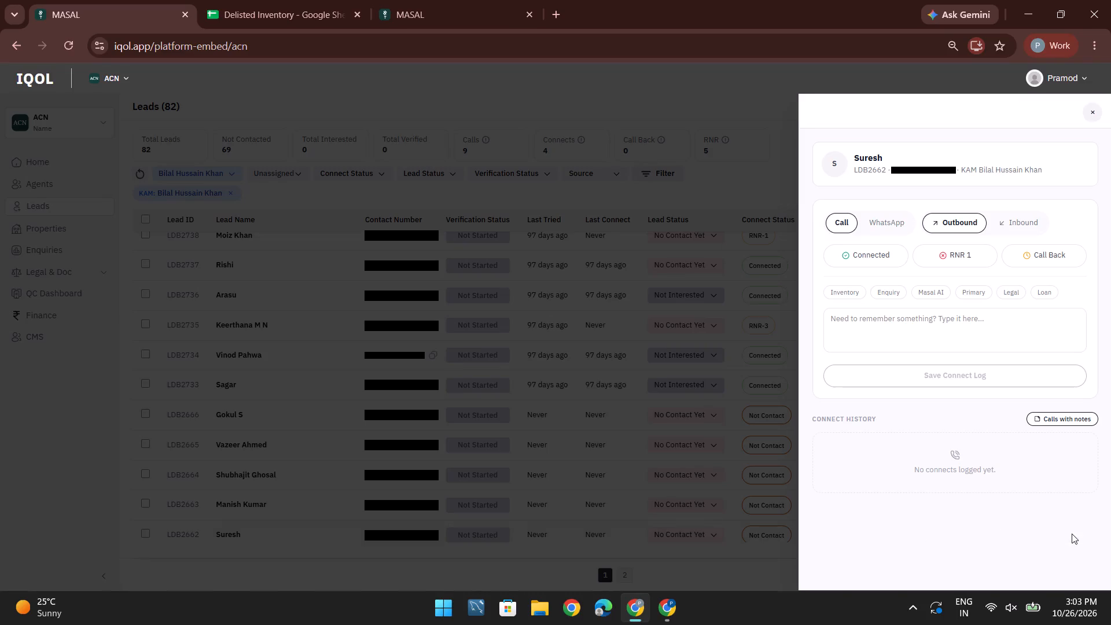
pyautogui.click(712, 578)
pyautogui.click(1092, 537)
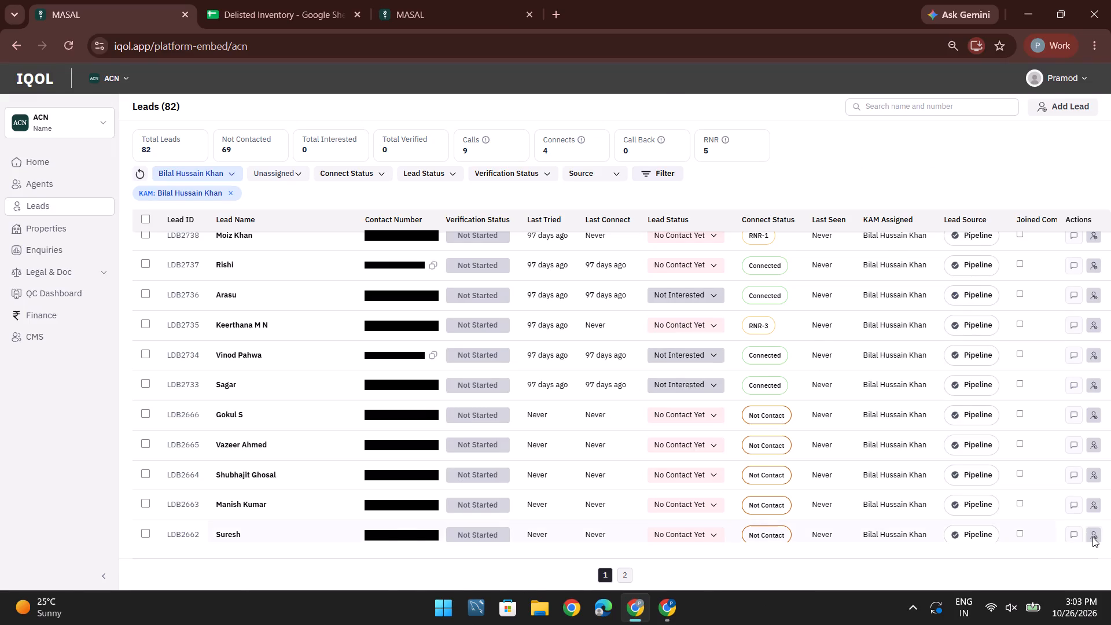
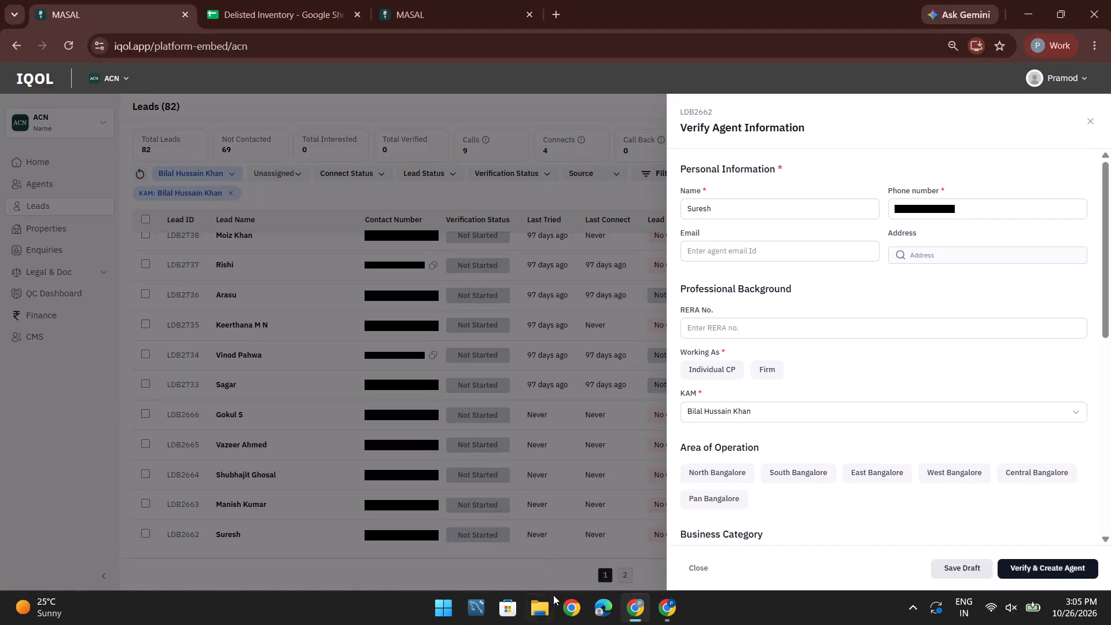
pyautogui.click(583, 576)
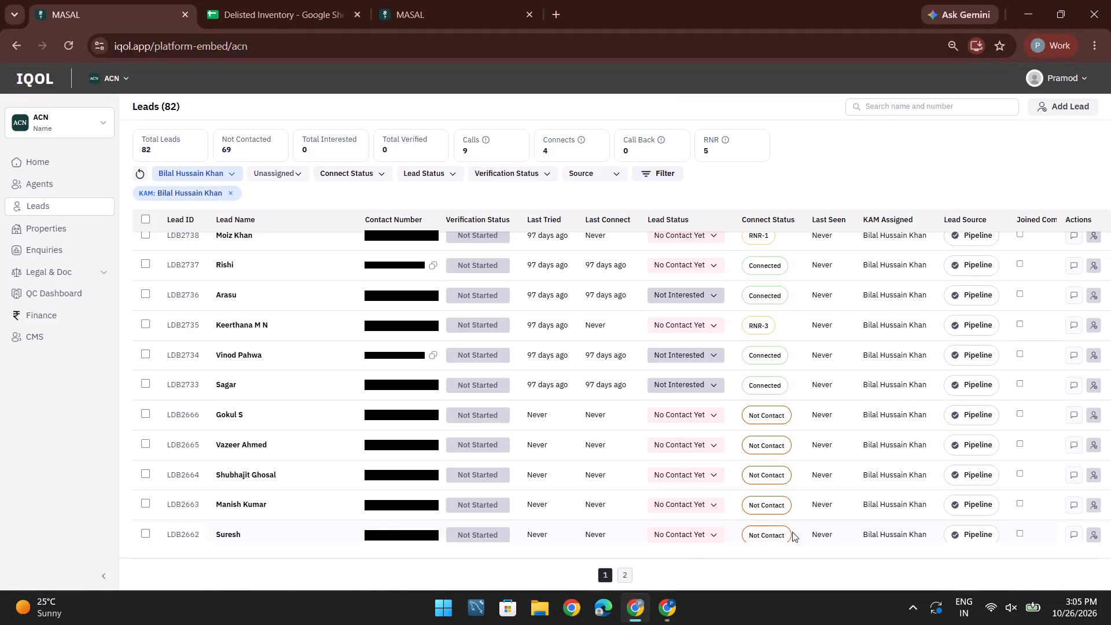
pyautogui.scroll(1, 875, 497)
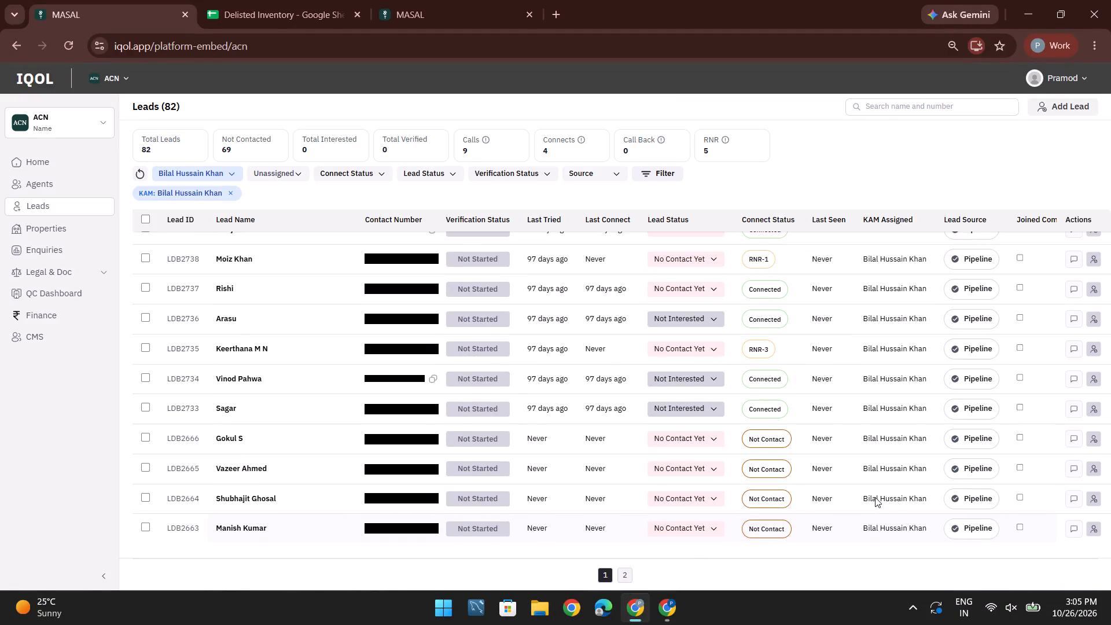
pyautogui.click(1076, 532)
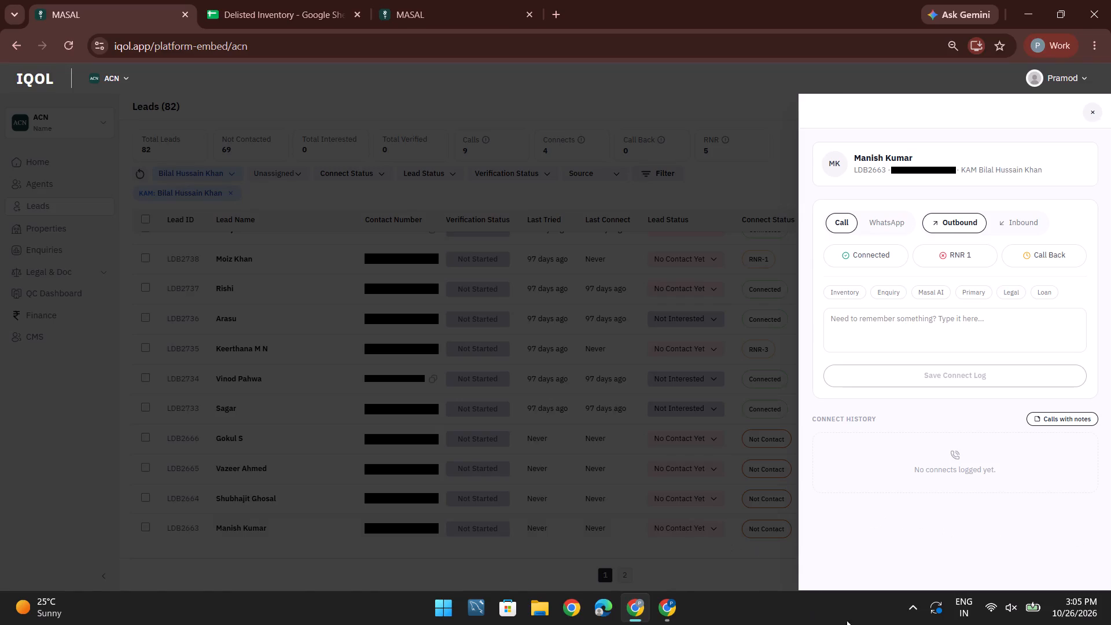
pyautogui.click(763, 574)
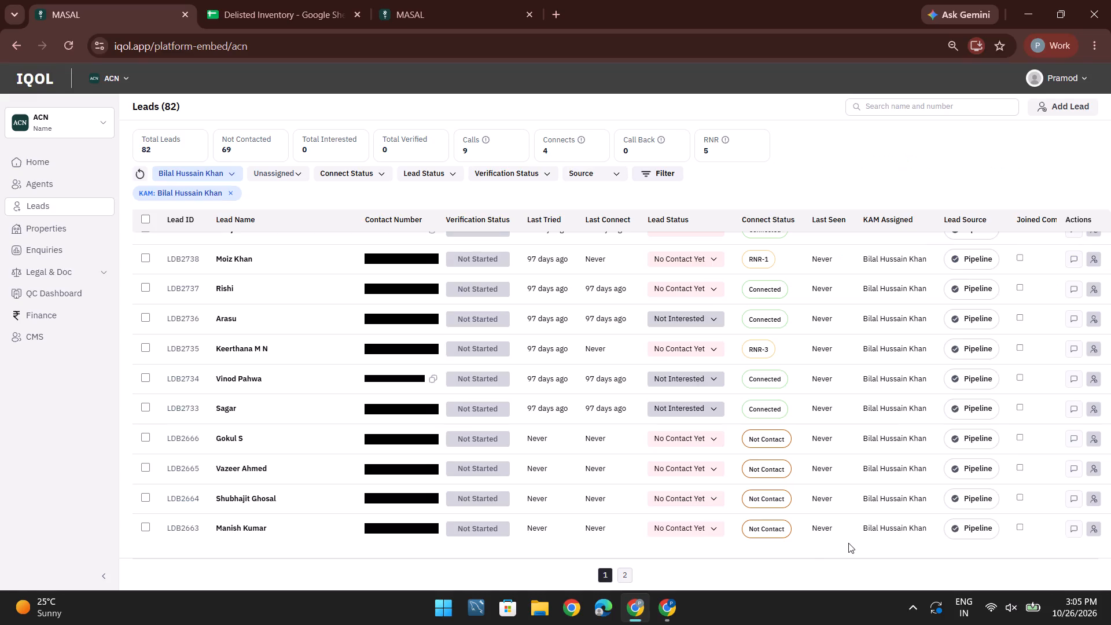
pyautogui.click(848, 543)
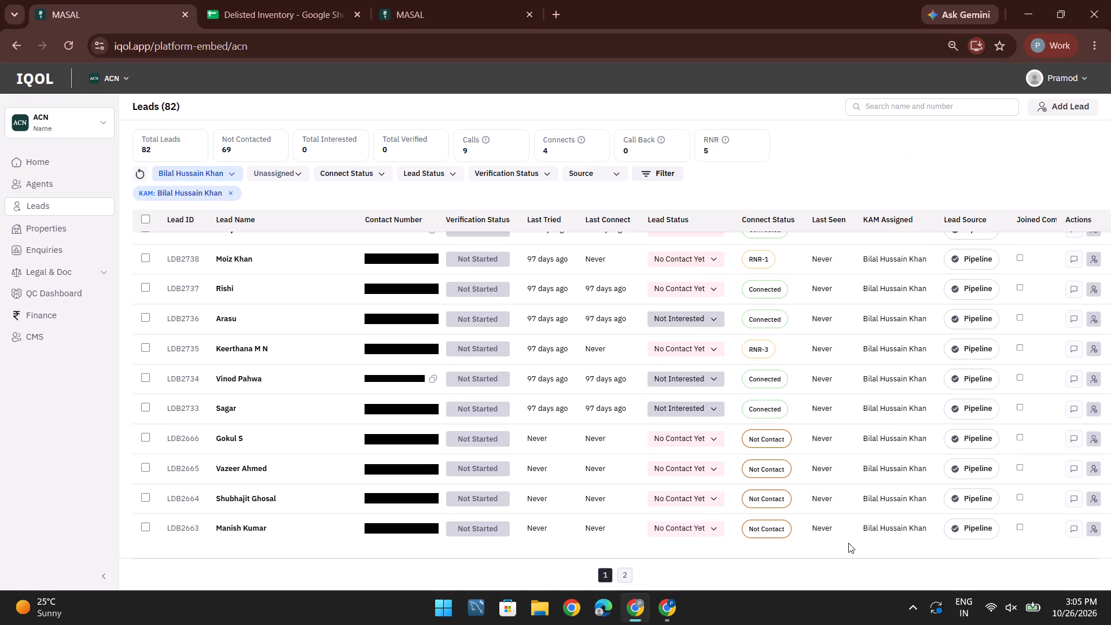
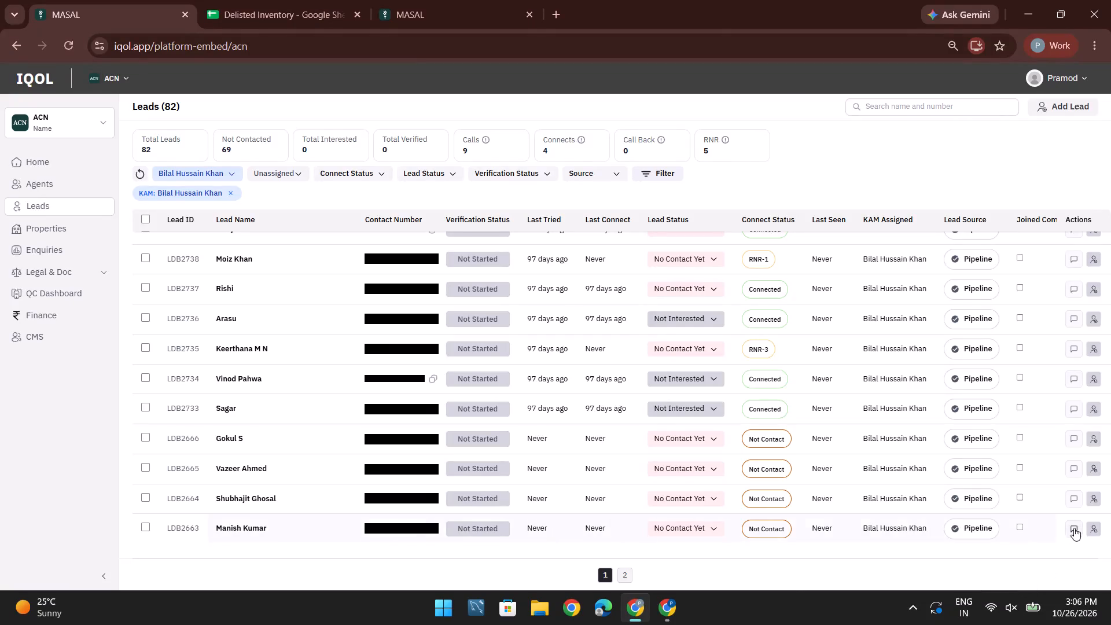
pyautogui.click(1074, 528)
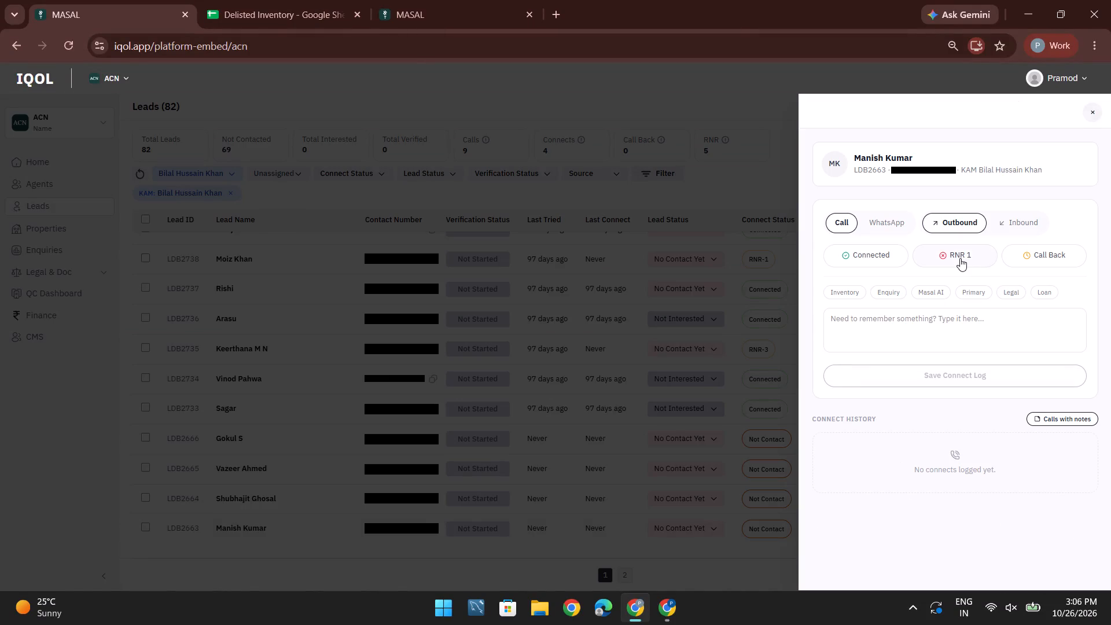
pyautogui.click(960, 258)
pyautogui.click(906, 322)
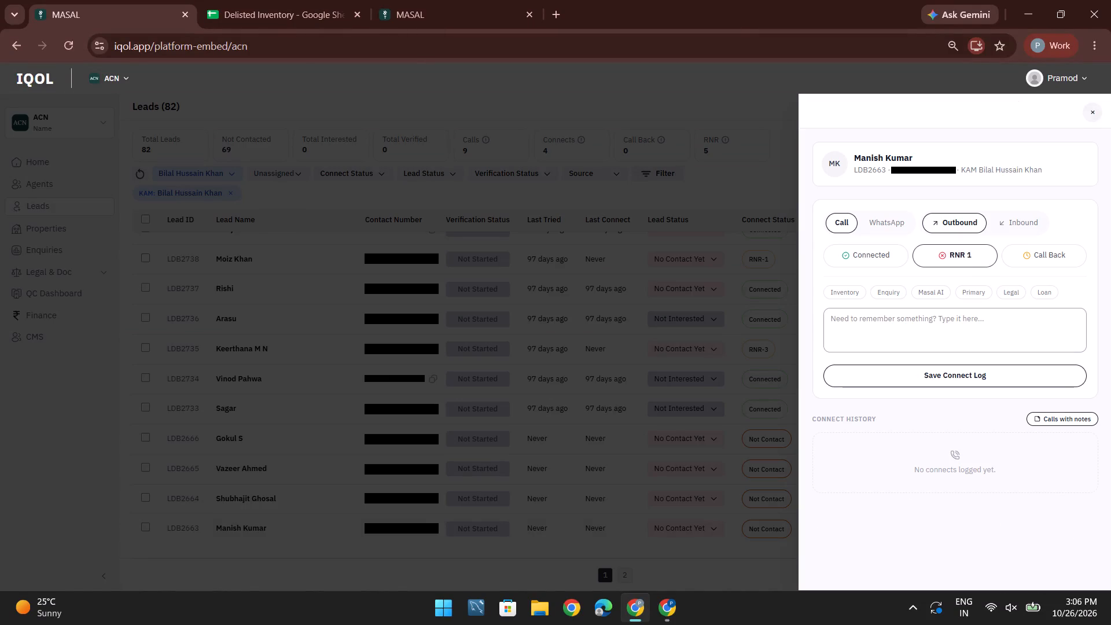
pyautogui.write('rnr')
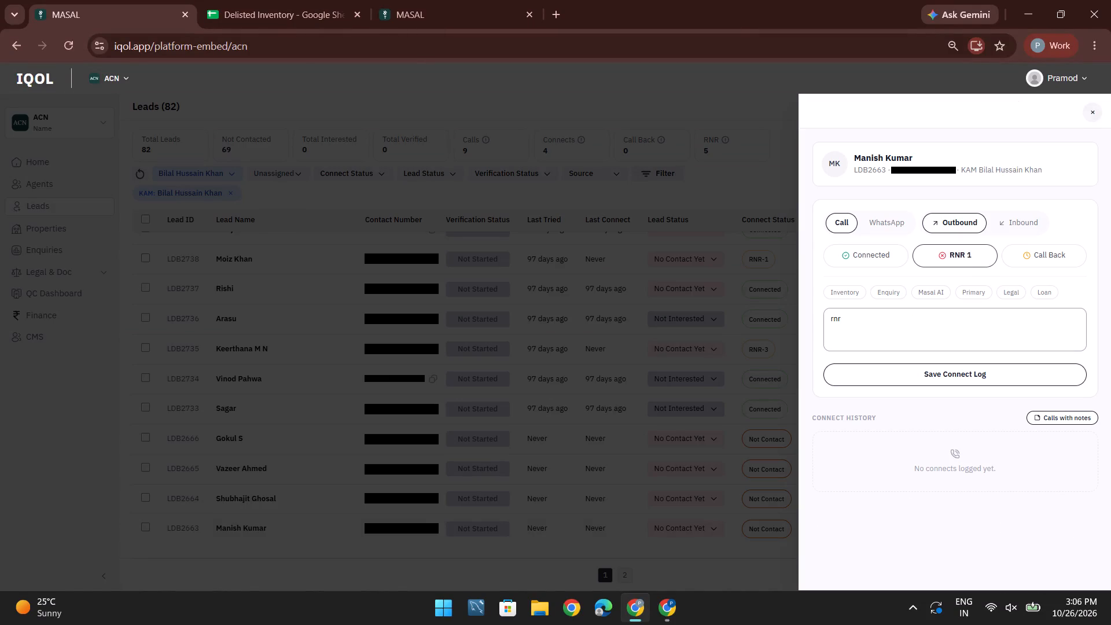
pyautogui.press('BackSpace')
pyautogui.press('BackSpace')
pyautogui.press('BackSpace')
pyautogui.press('BackSpace')
pyautogui.press('BackSpace')
pyautogui.press('BackSpace')
pyautogui.press('BackSpace')
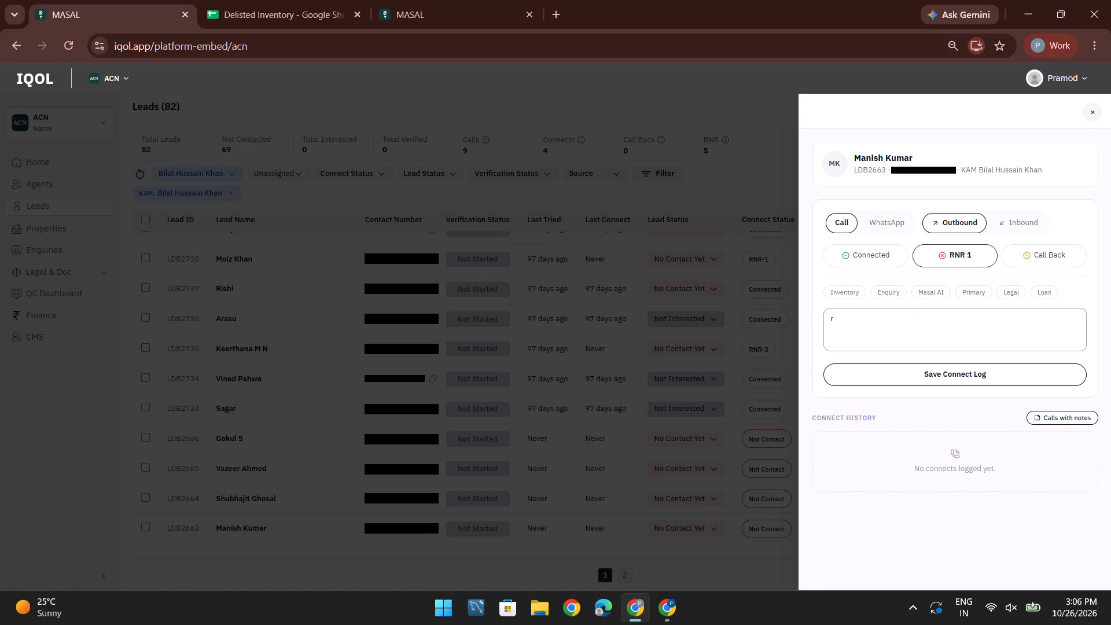
pyautogui.write('inc')
pyautogui.write('omi')
pyautogui.press('n')
pyautogui.press('i')
pyautogui.press('BackSpace')
pyautogui.press('BackSpace')
pyautogui.press('BackSpace')
pyautogui.write('ing not available')
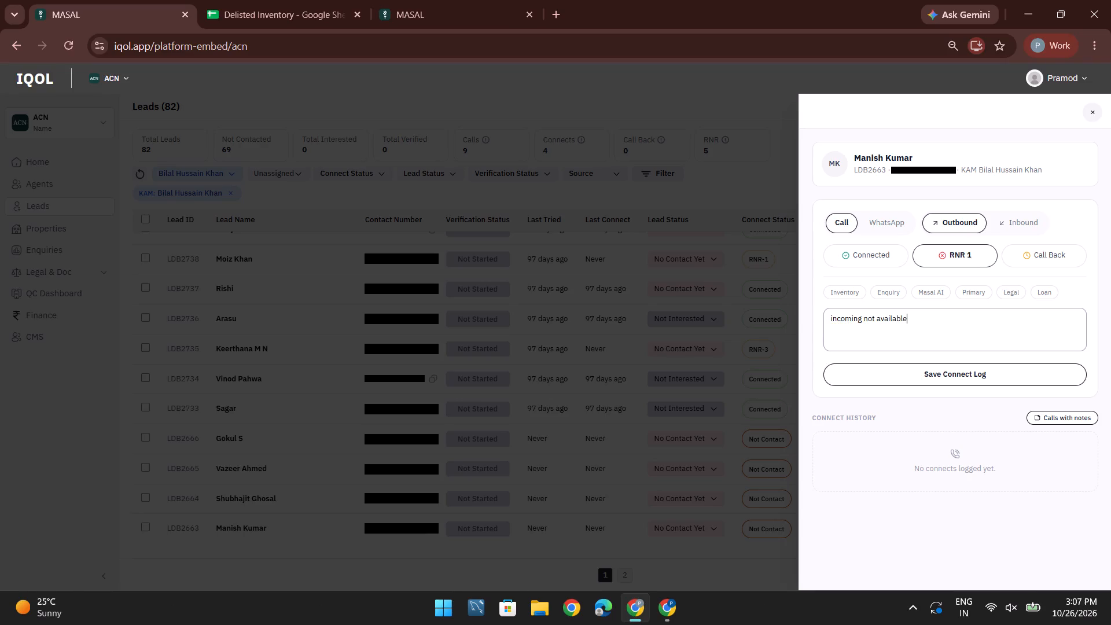
pyautogui.click(873, 372)
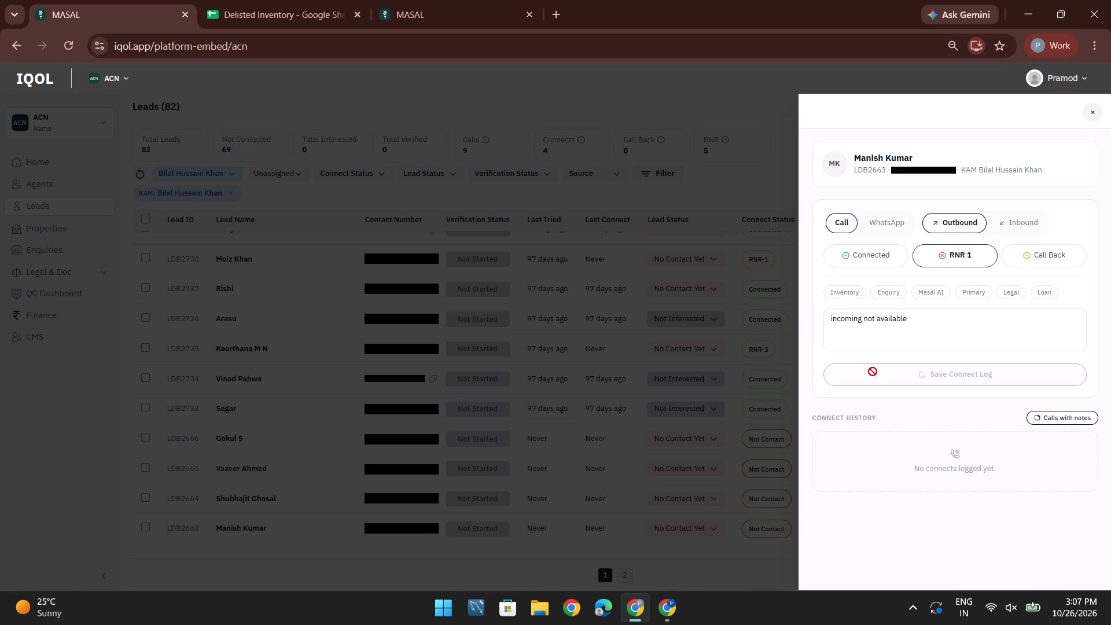
pyautogui.click(693, 564)
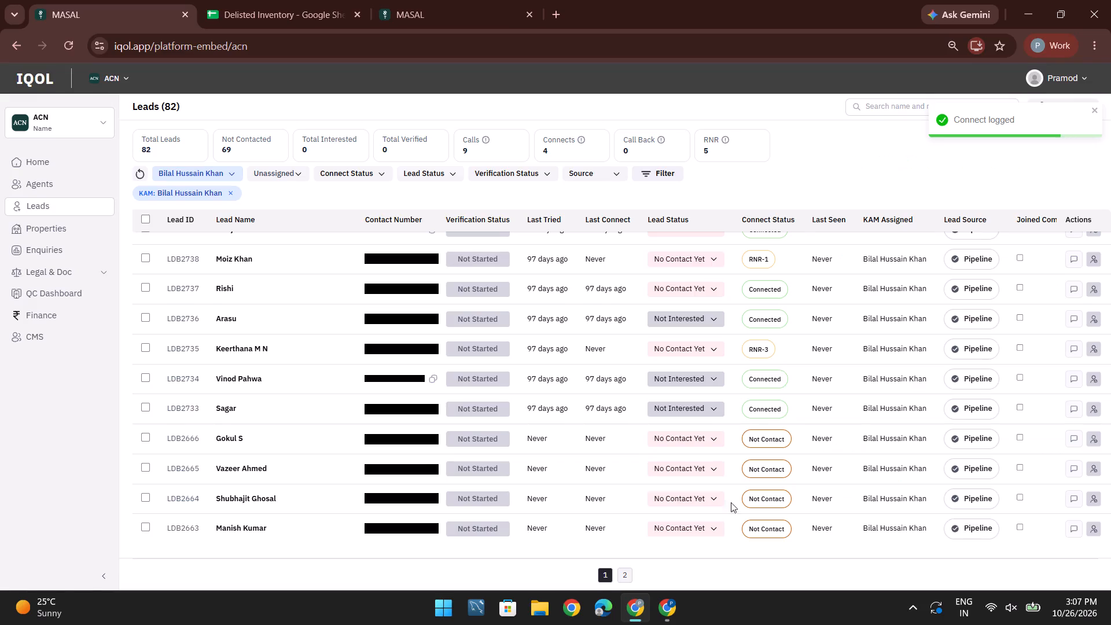
pyautogui.scroll(1, 735, 492)
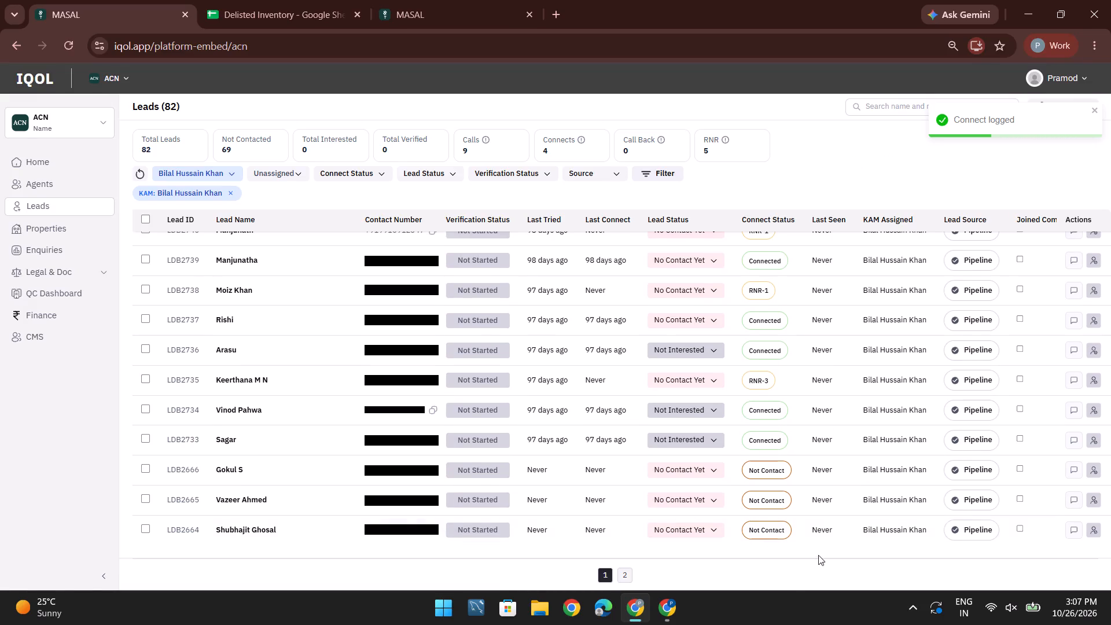
pyautogui.click(1070, 527)
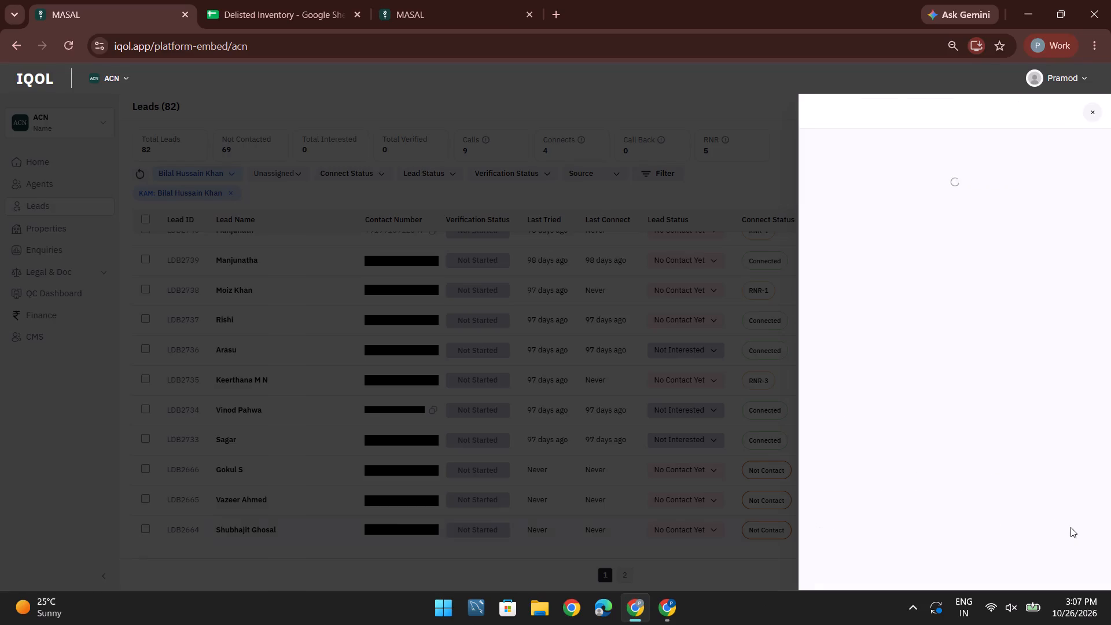
pyautogui.click(741, 589)
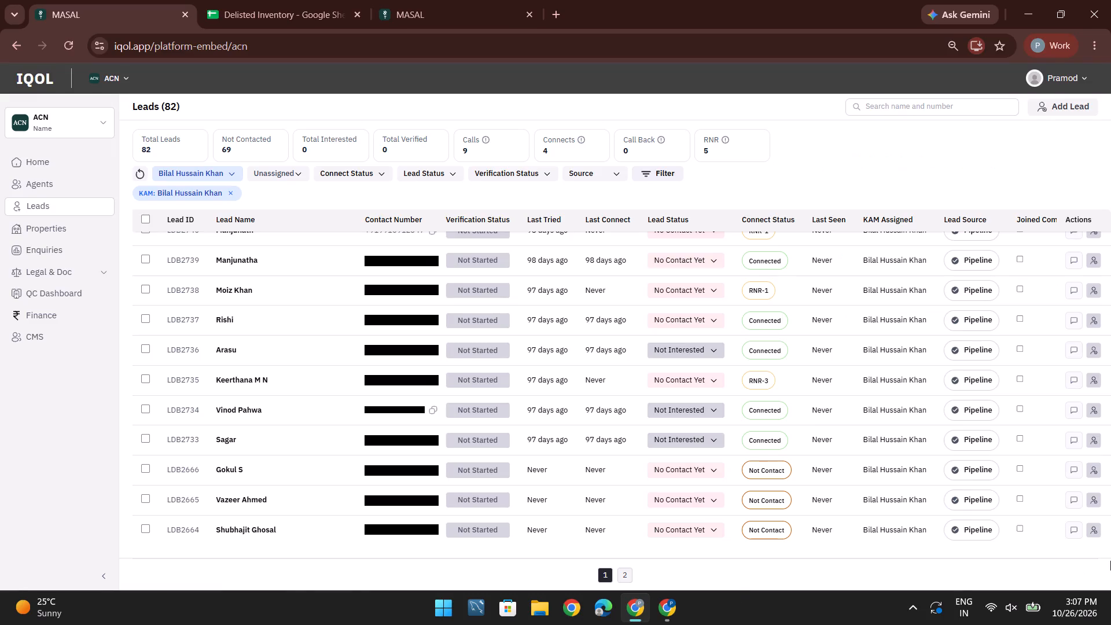
pyautogui.click(1098, 535)
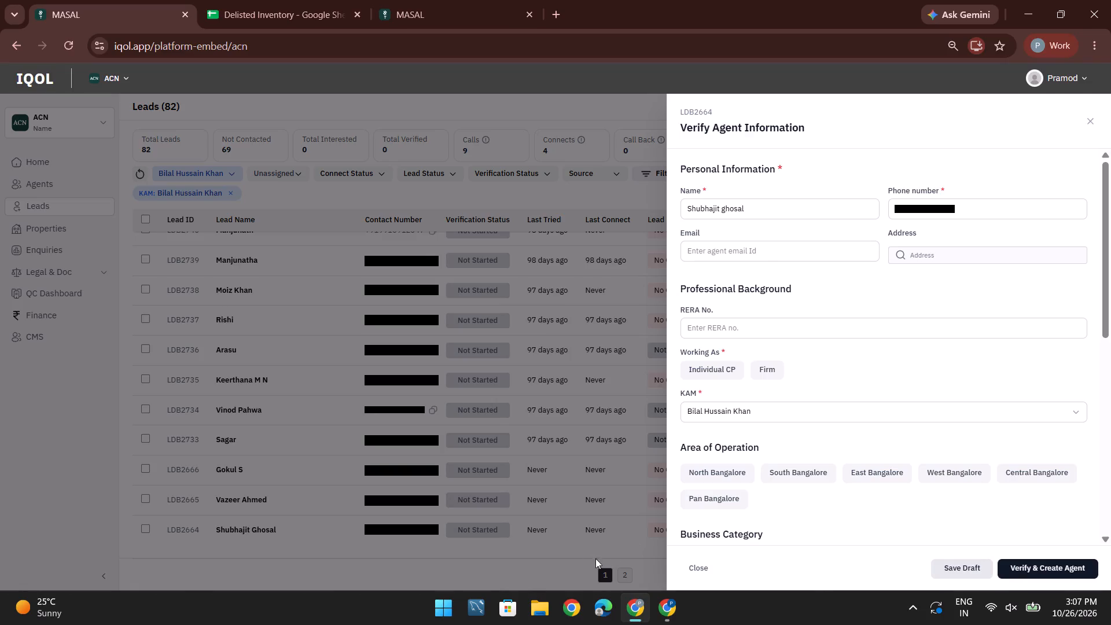
pyautogui.click(561, 558)
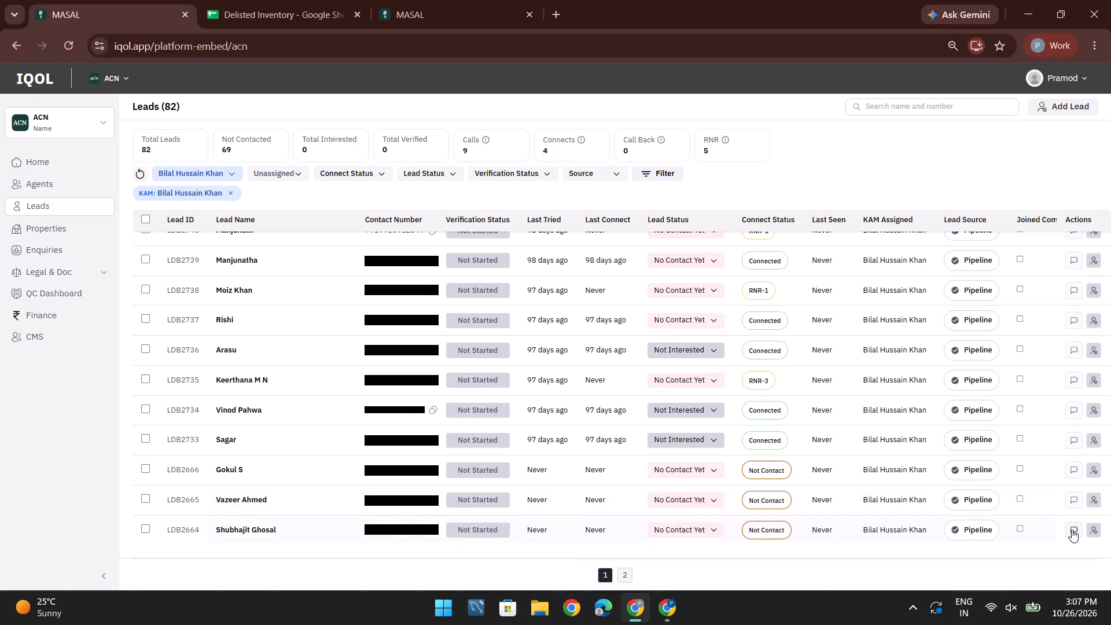
pyautogui.click(1072, 530)
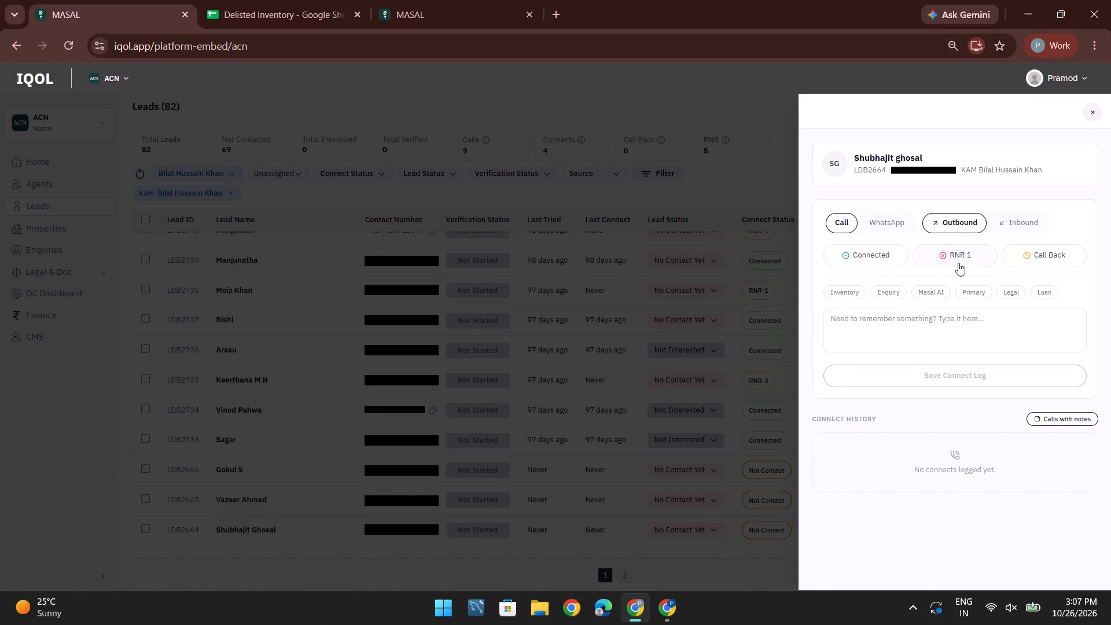
pyautogui.click(958, 263)
pyautogui.click(878, 333)
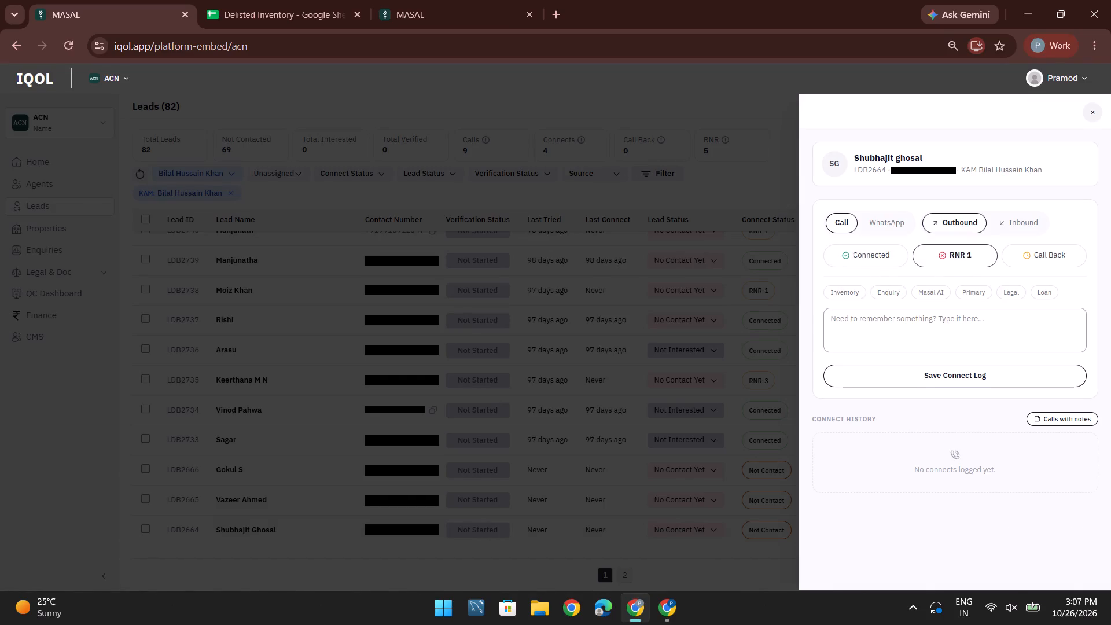
pyautogui.write('switch off')
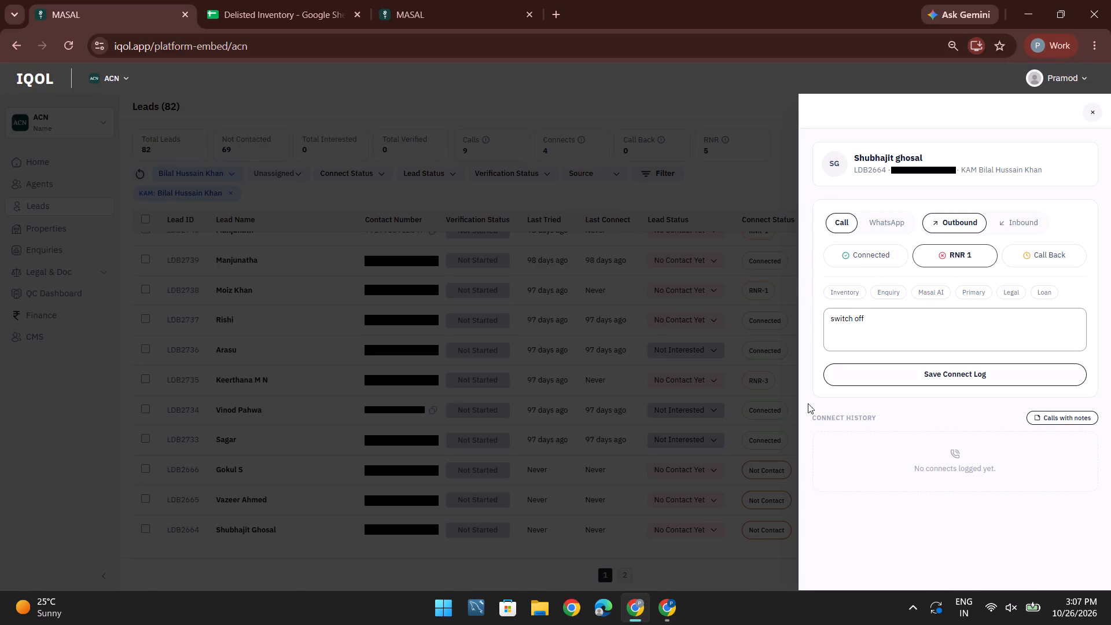
pyautogui.click(924, 371)
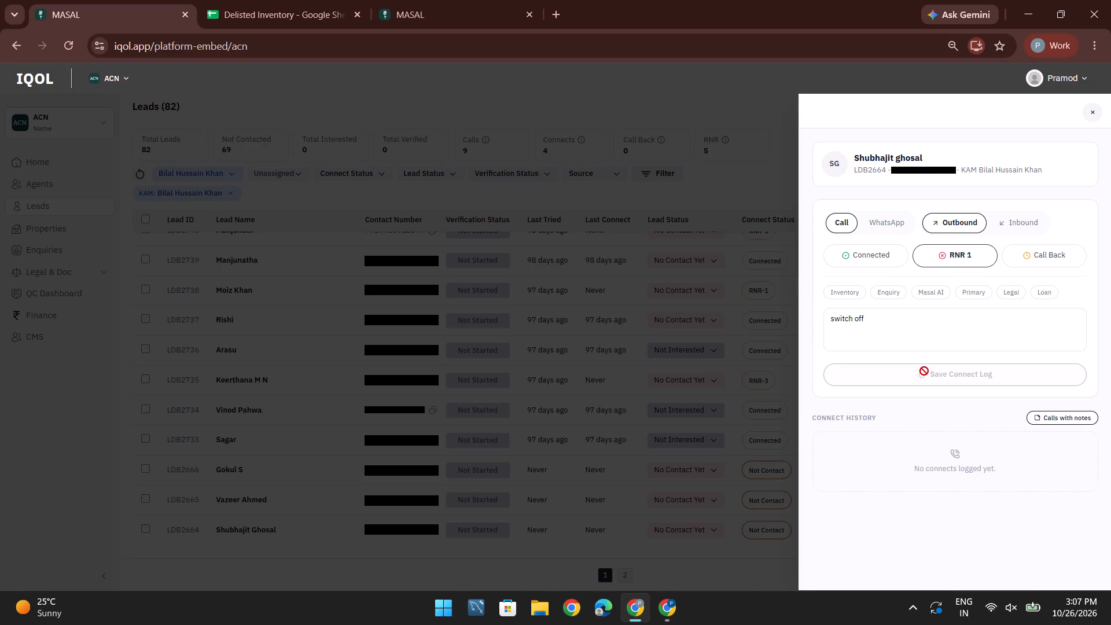
pyautogui.click(745, 569)
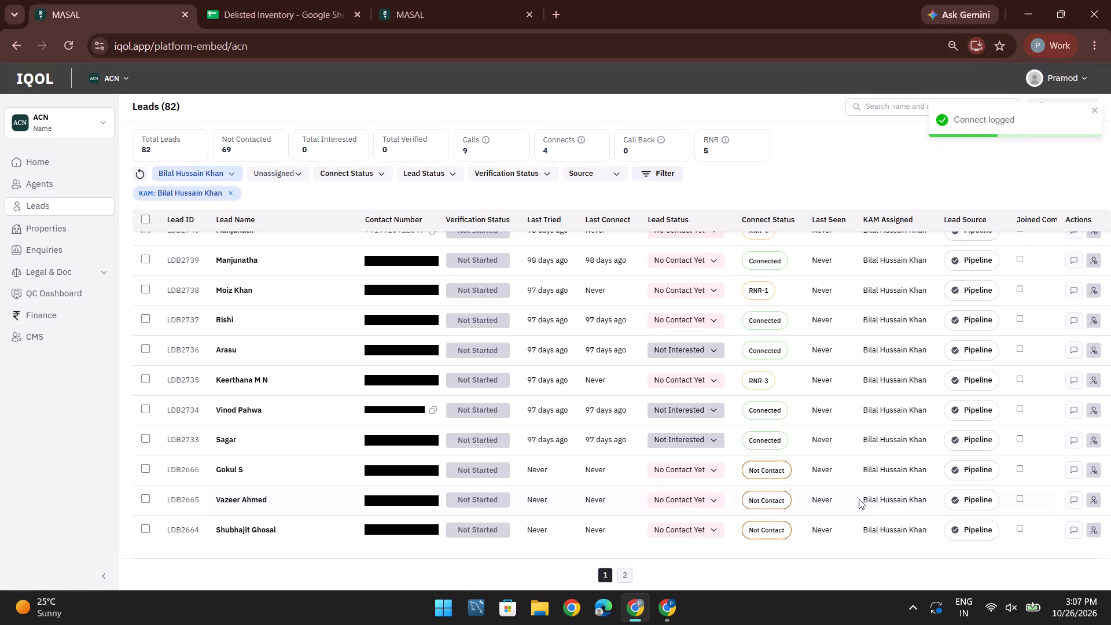
pyautogui.scroll(1, 859, 499)
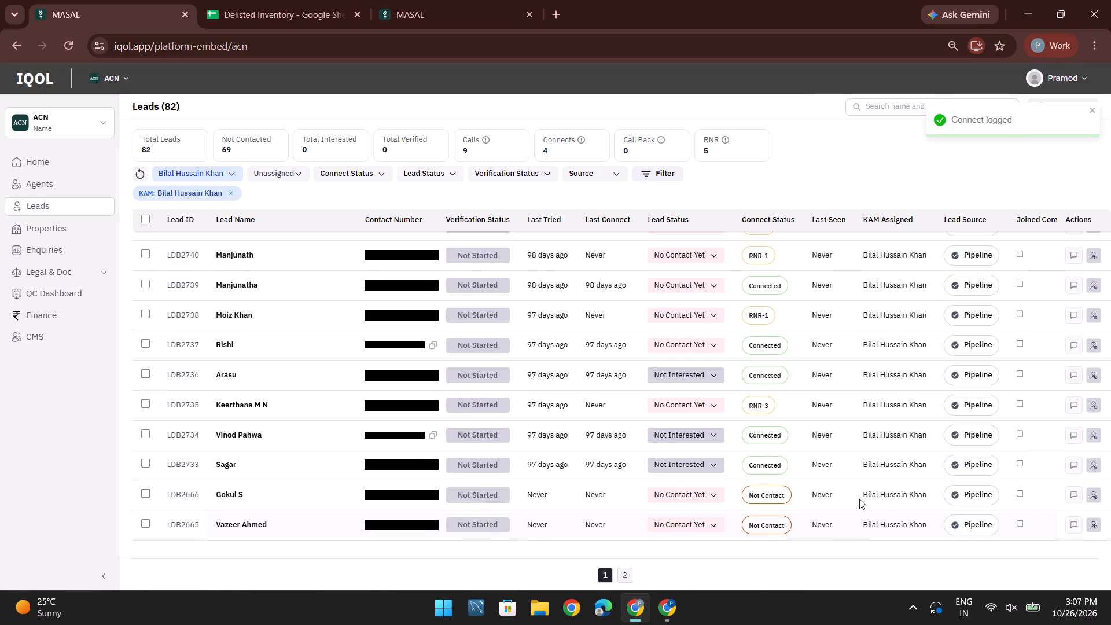
pyautogui.click(1073, 525)
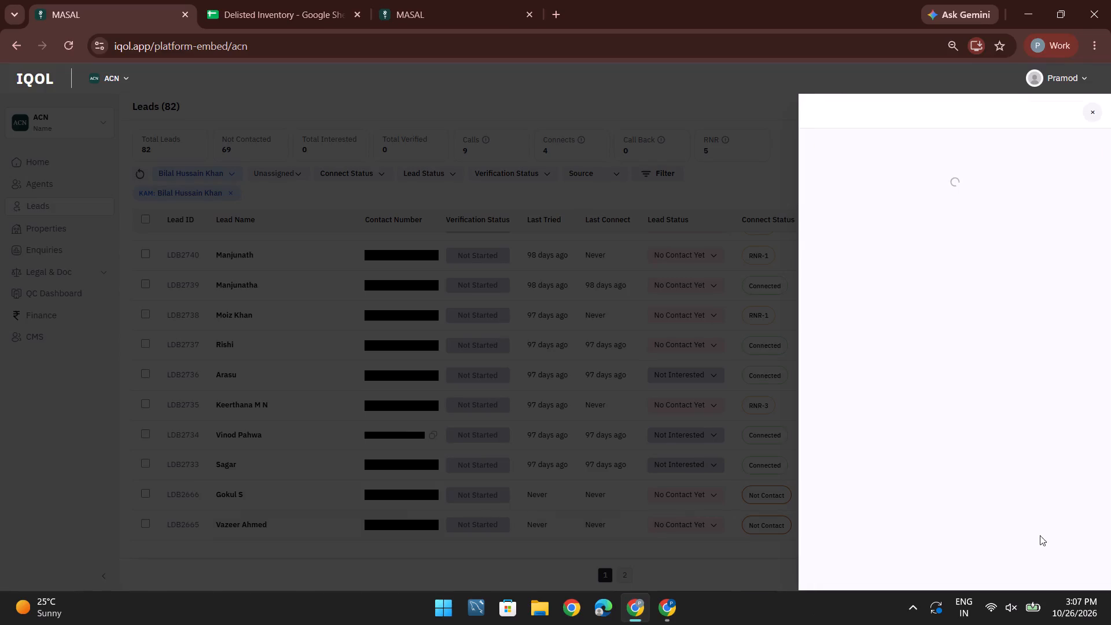
pyautogui.click(748, 566)
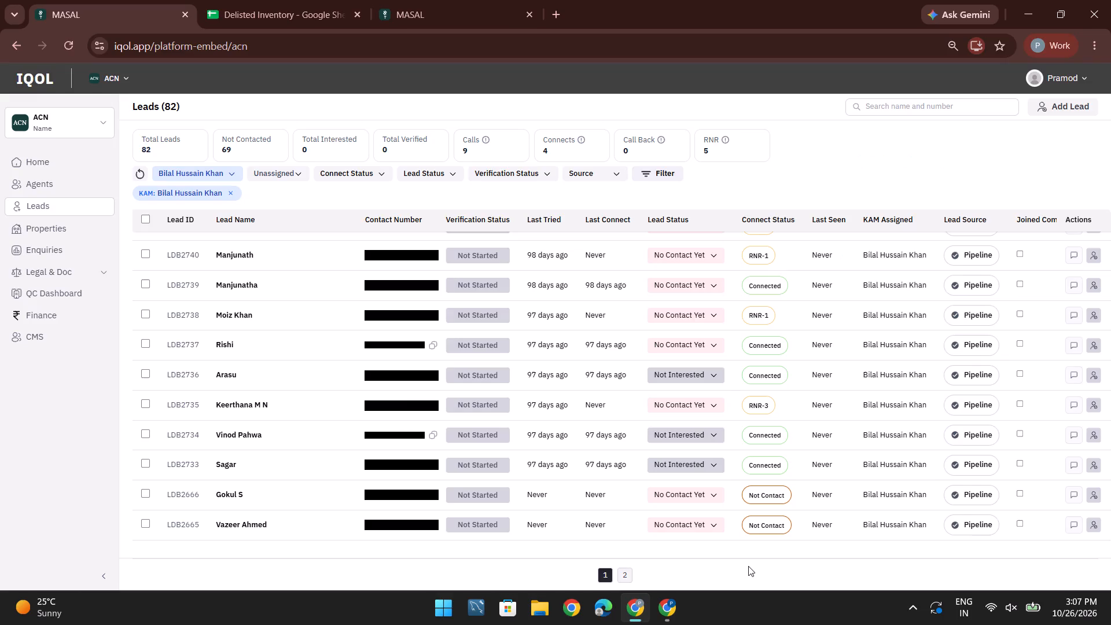
pyautogui.click(1095, 531)
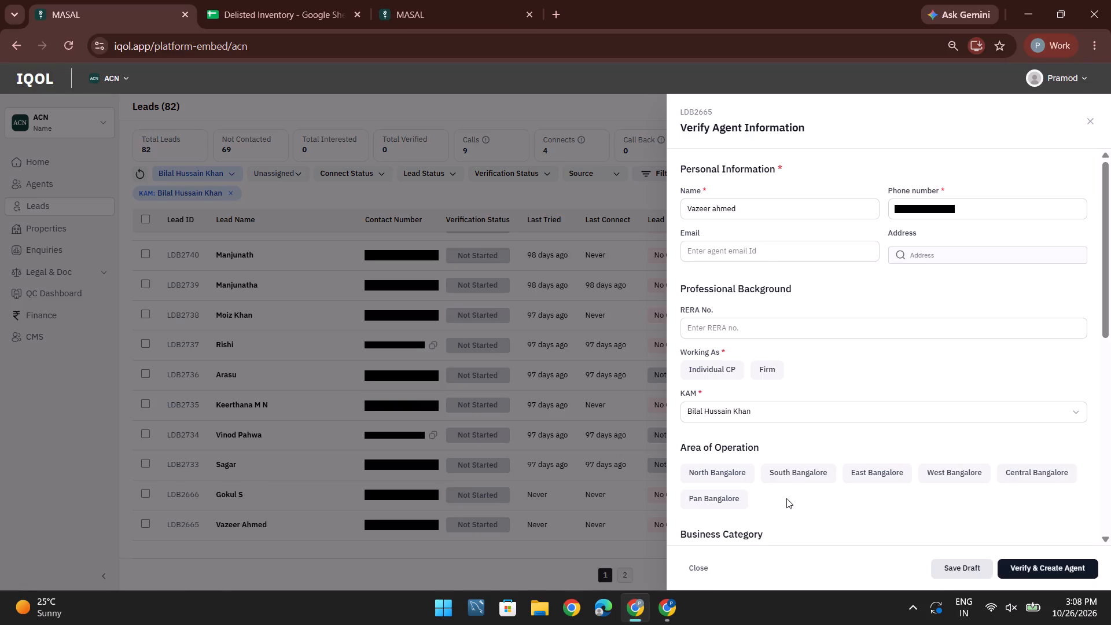
pyautogui.click(743, 207)
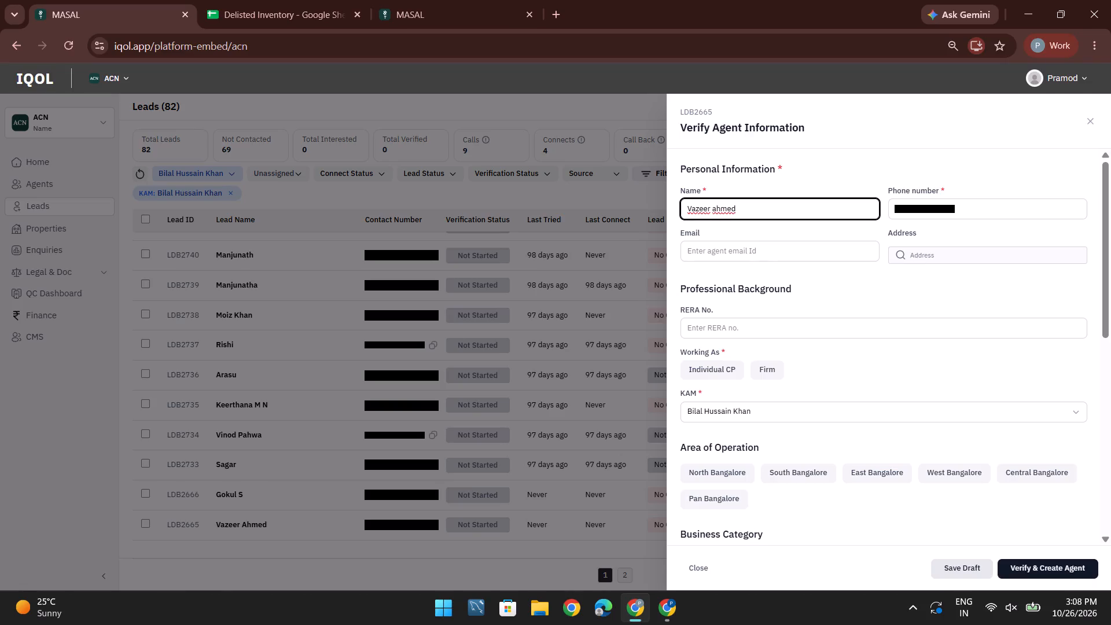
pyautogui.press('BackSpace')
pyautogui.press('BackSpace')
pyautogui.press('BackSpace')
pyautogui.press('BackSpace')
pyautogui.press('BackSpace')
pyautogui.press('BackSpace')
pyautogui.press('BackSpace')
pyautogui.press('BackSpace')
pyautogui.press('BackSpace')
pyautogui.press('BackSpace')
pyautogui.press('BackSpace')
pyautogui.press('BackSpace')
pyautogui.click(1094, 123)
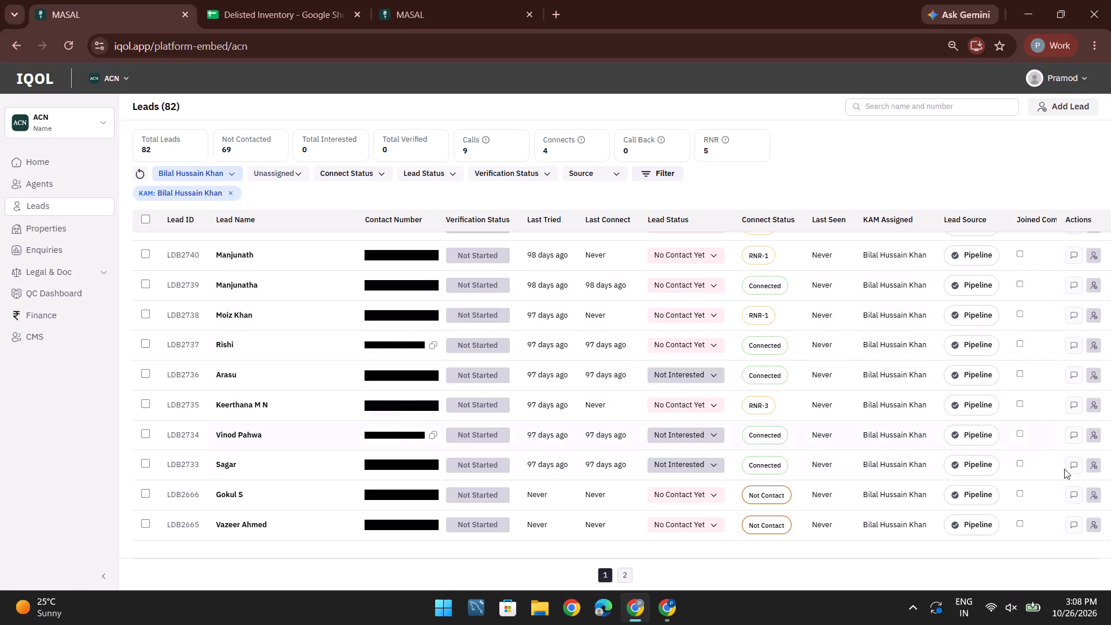
pyautogui.click(1076, 528)
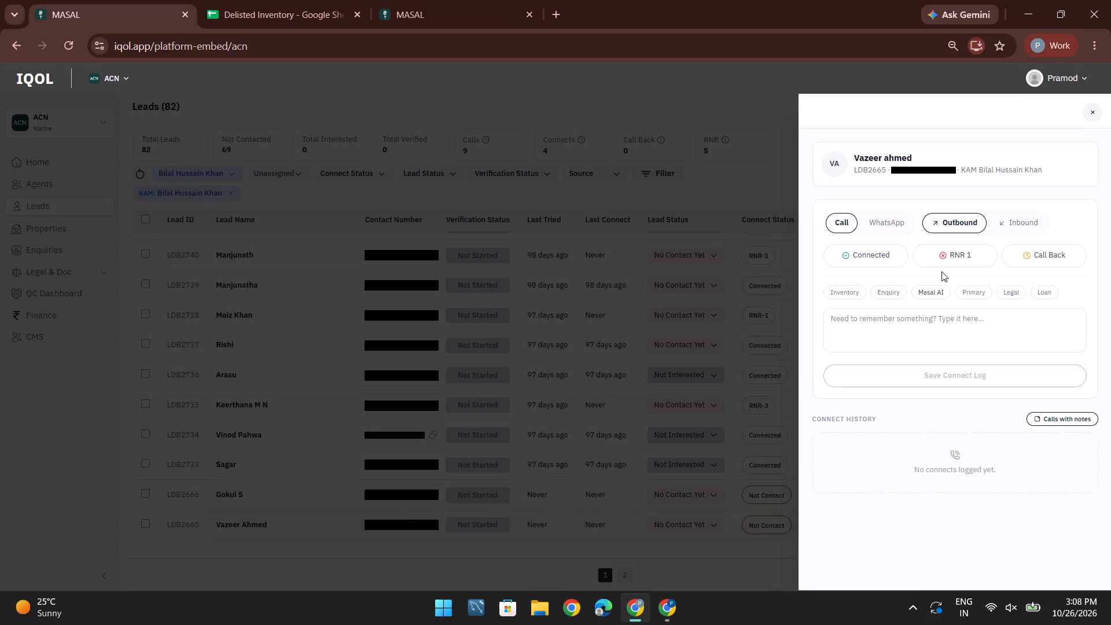
pyautogui.click(759, 554)
pyautogui.click(1078, 526)
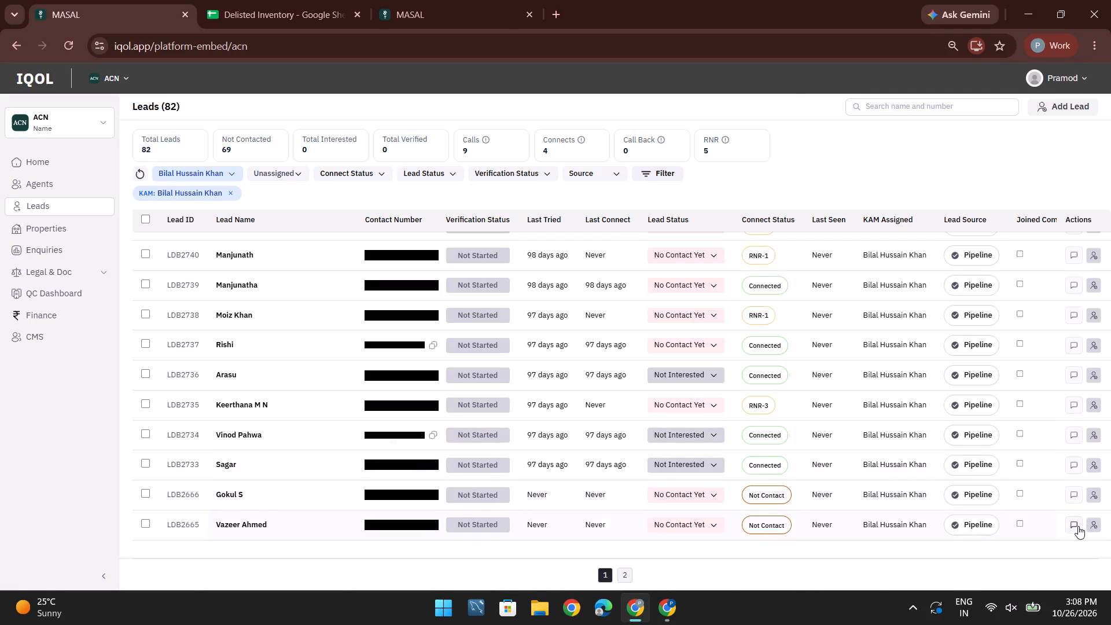
pyautogui.click(871, 262)
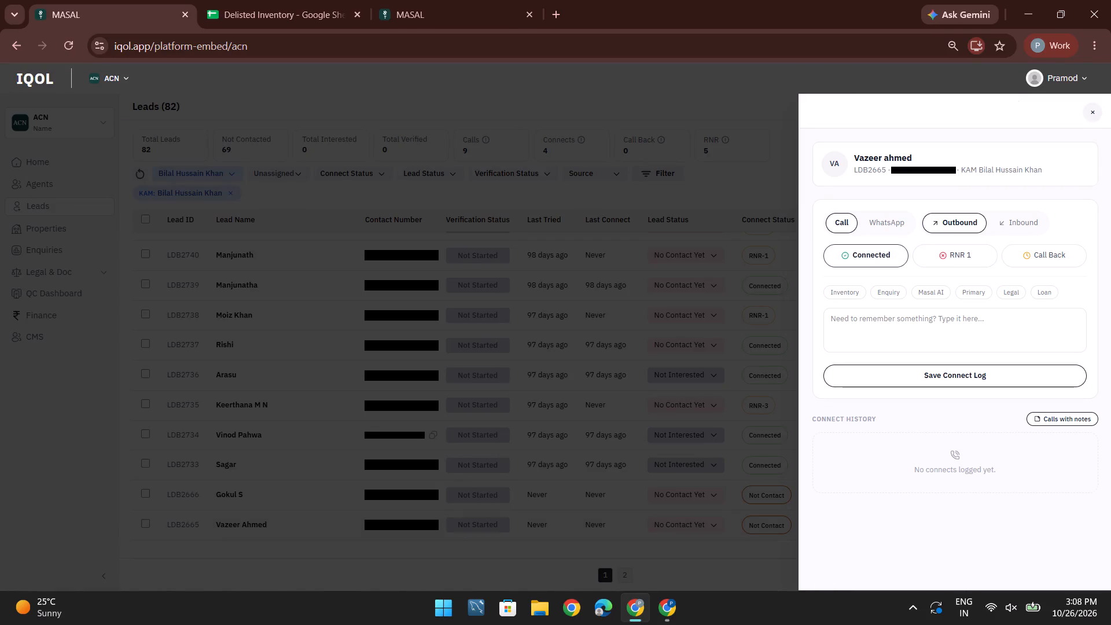
pyautogui.click(869, 322)
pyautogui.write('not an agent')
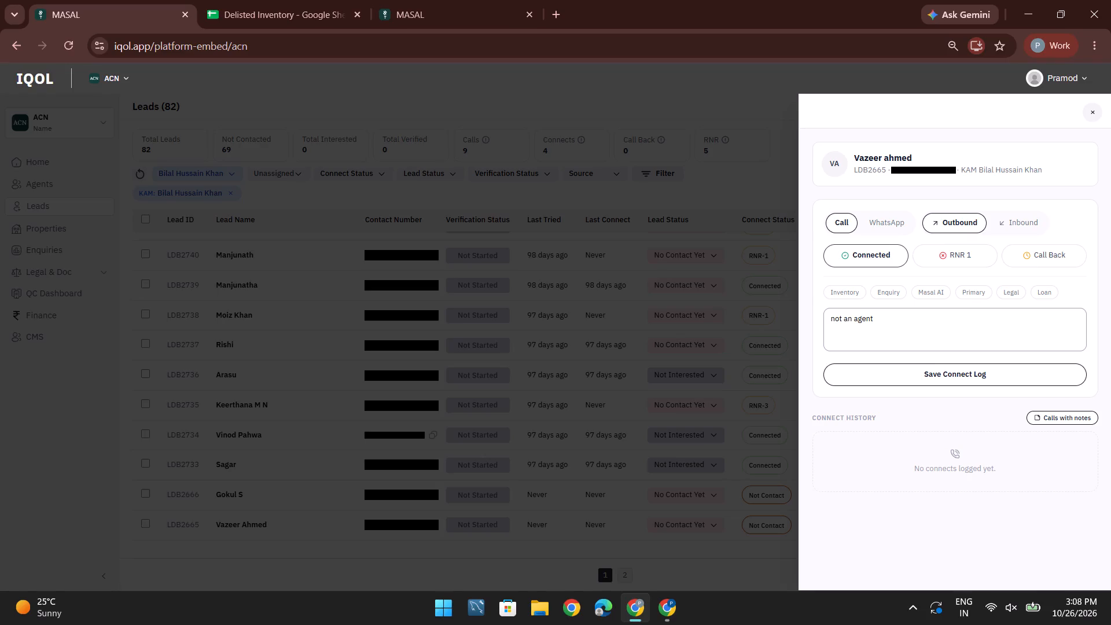
pyautogui.click(869, 322)
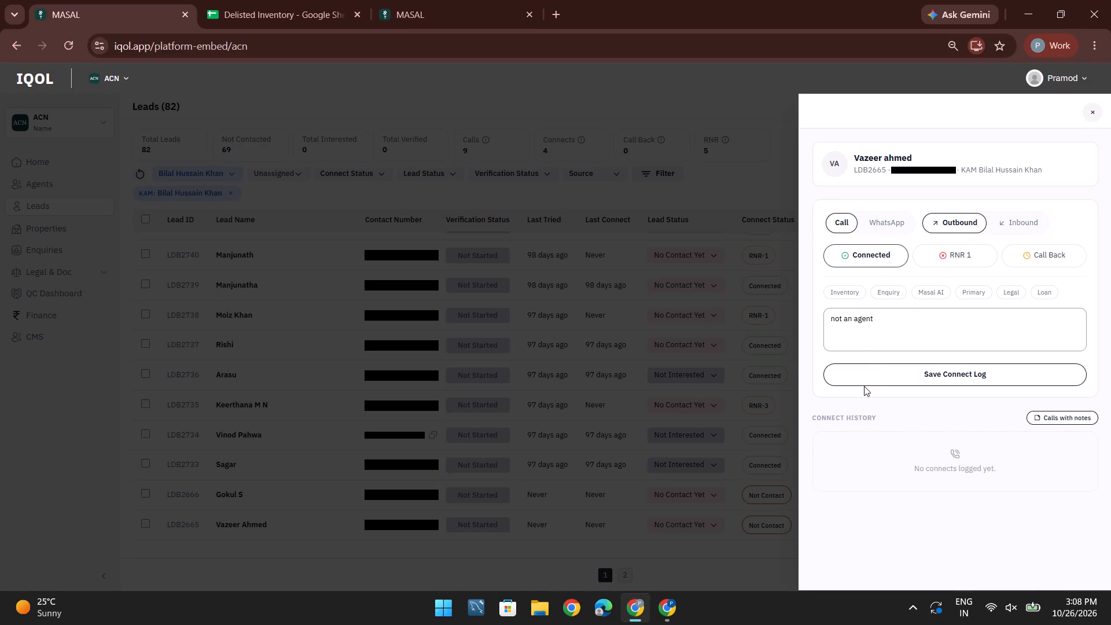
pyautogui.click(871, 381)
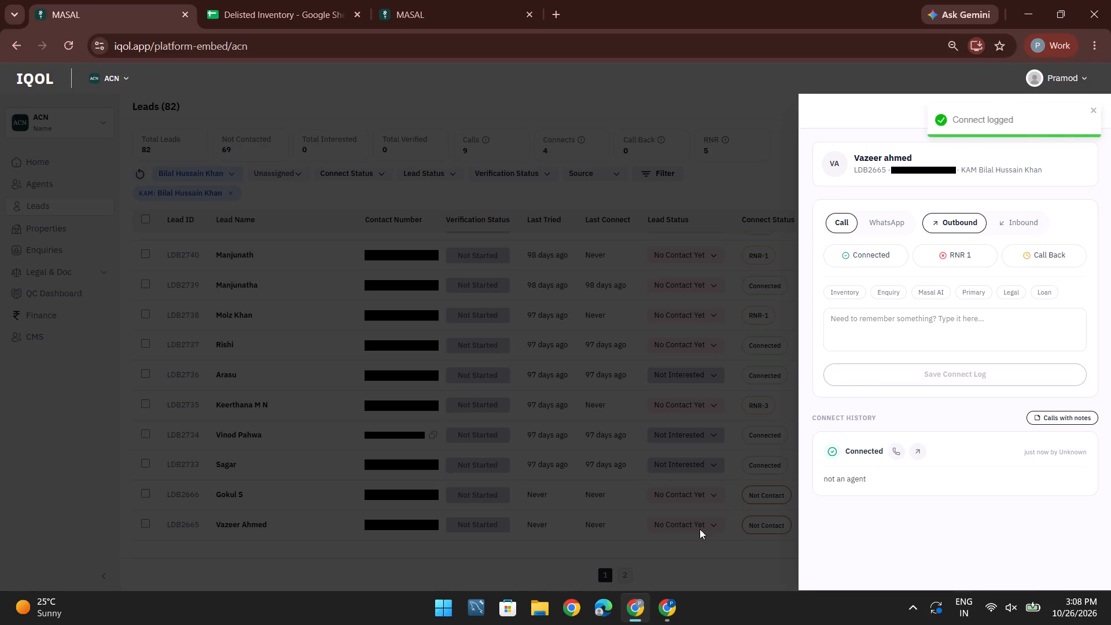
pyautogui.click(679, 556)
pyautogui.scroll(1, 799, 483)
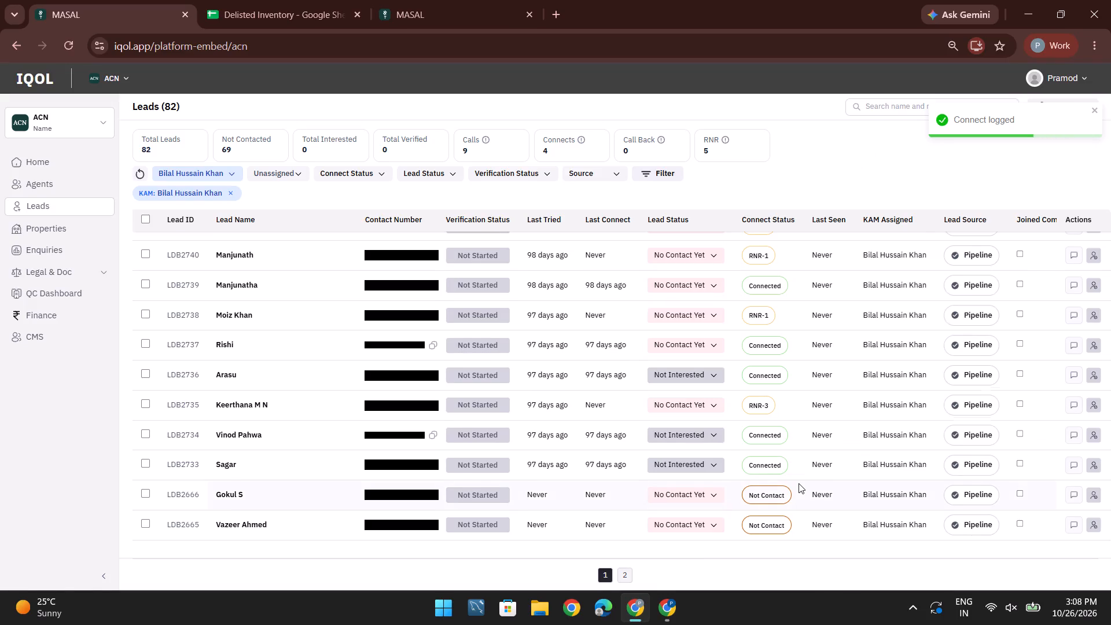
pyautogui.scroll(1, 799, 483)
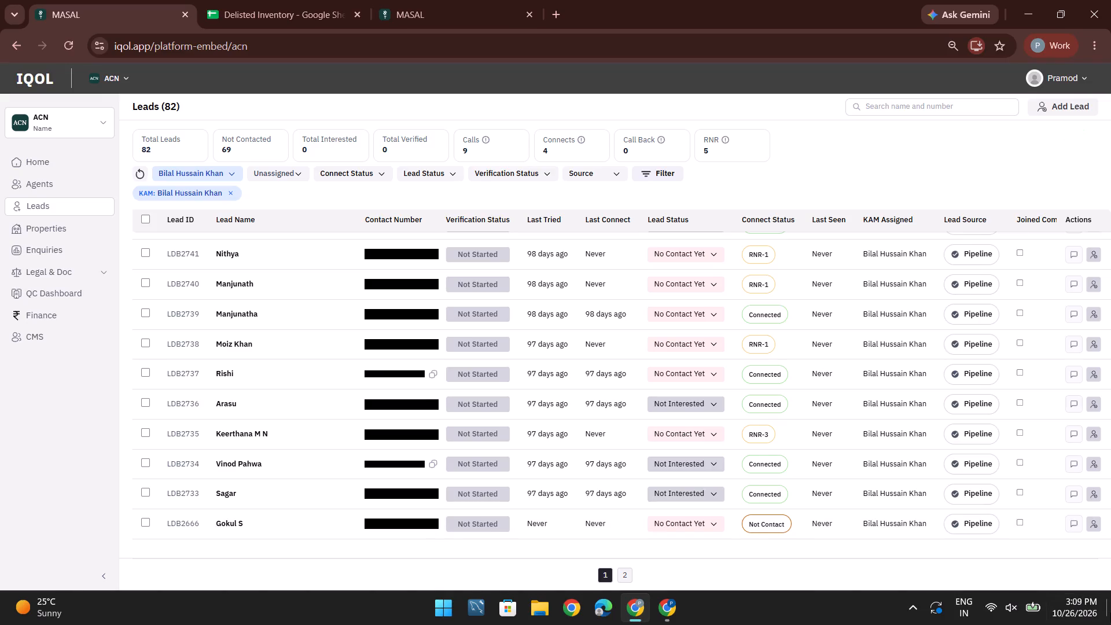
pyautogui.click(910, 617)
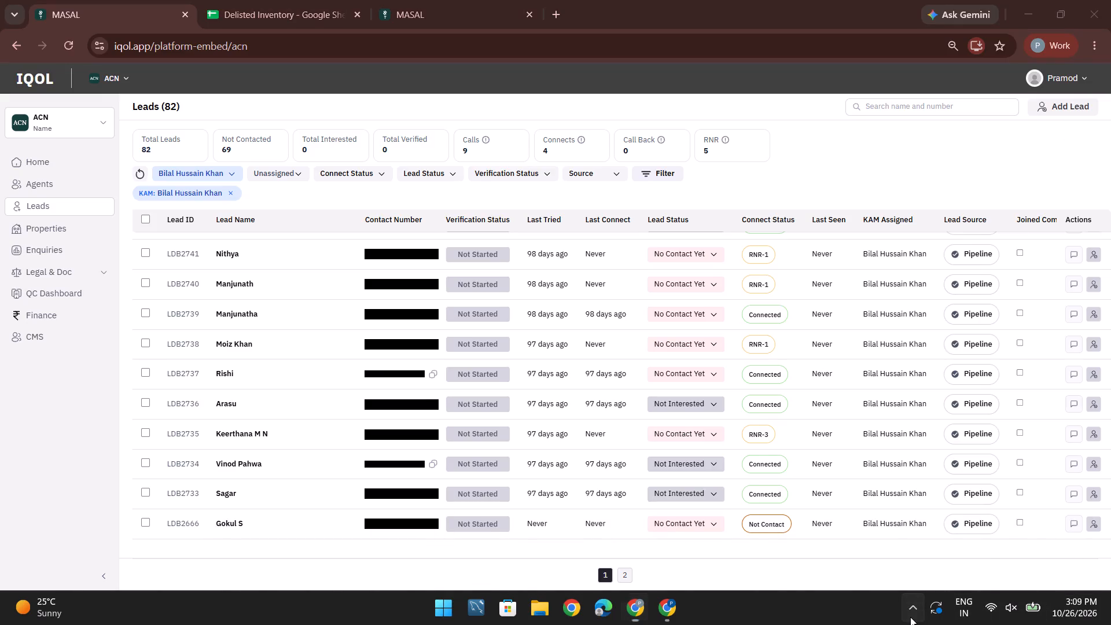
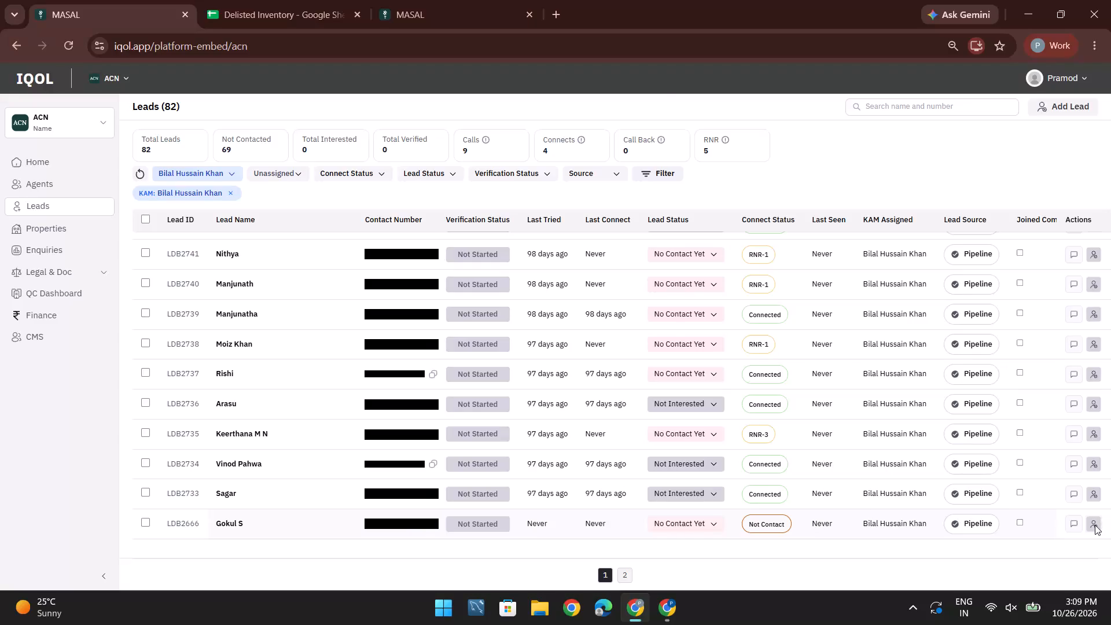
pyautogui.click(1095, 525)
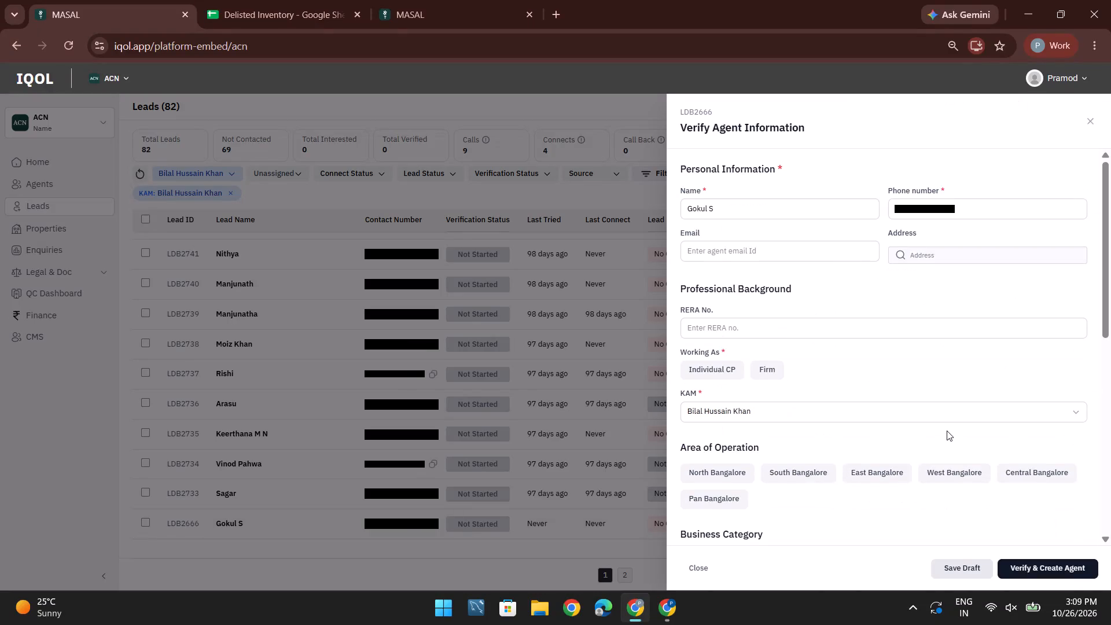
pyautogui.click(785, 213)
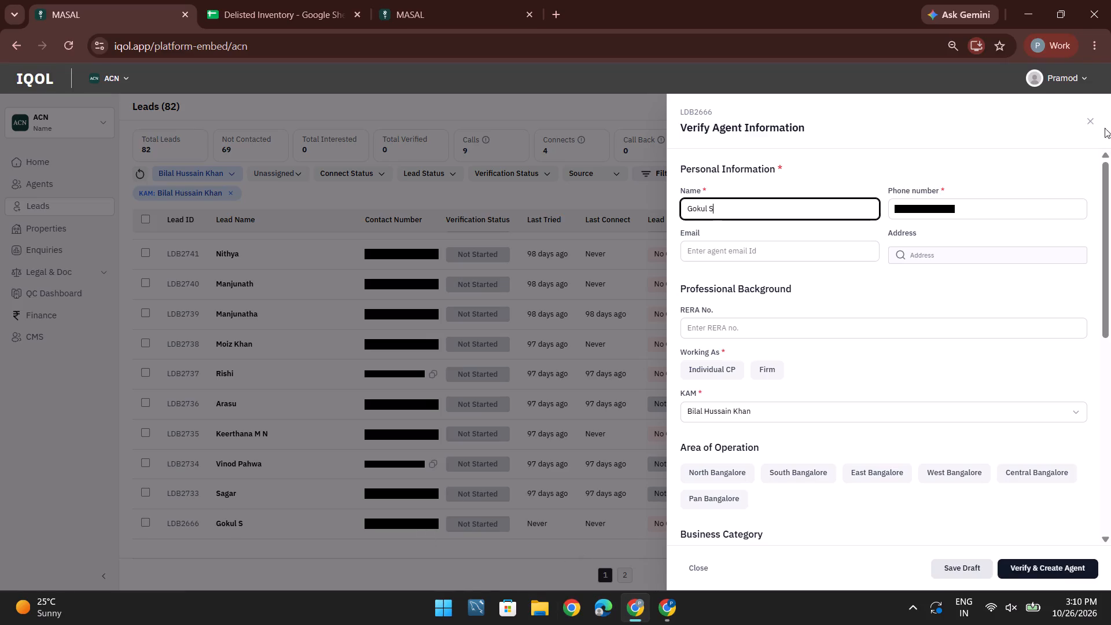
pyautogui.click(1089, 126)
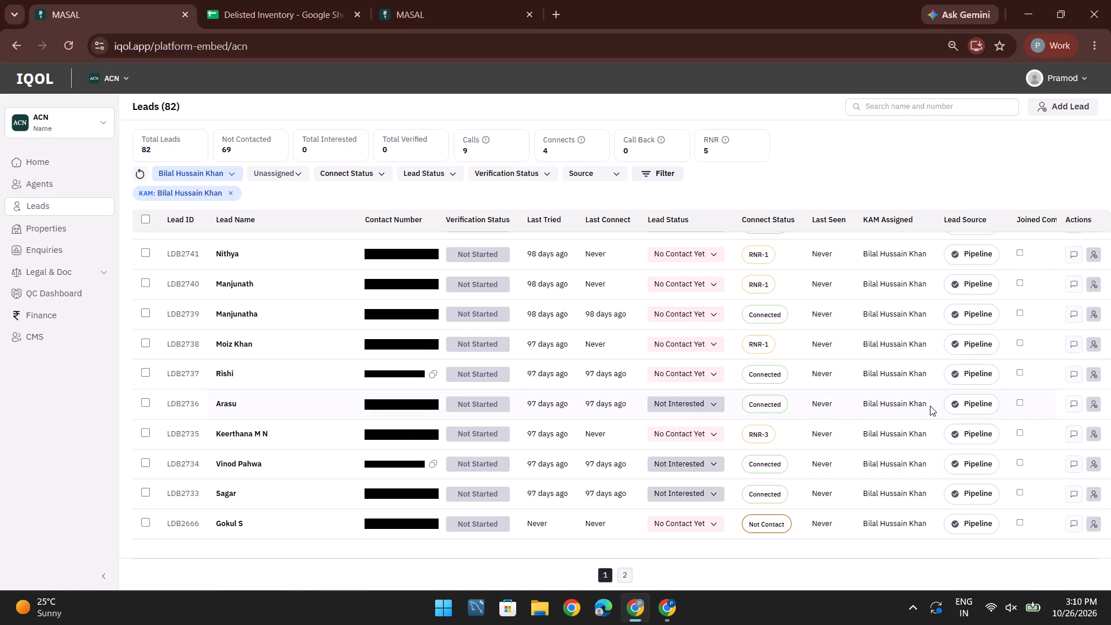
pyautogui.scroll(1, 930, 406)
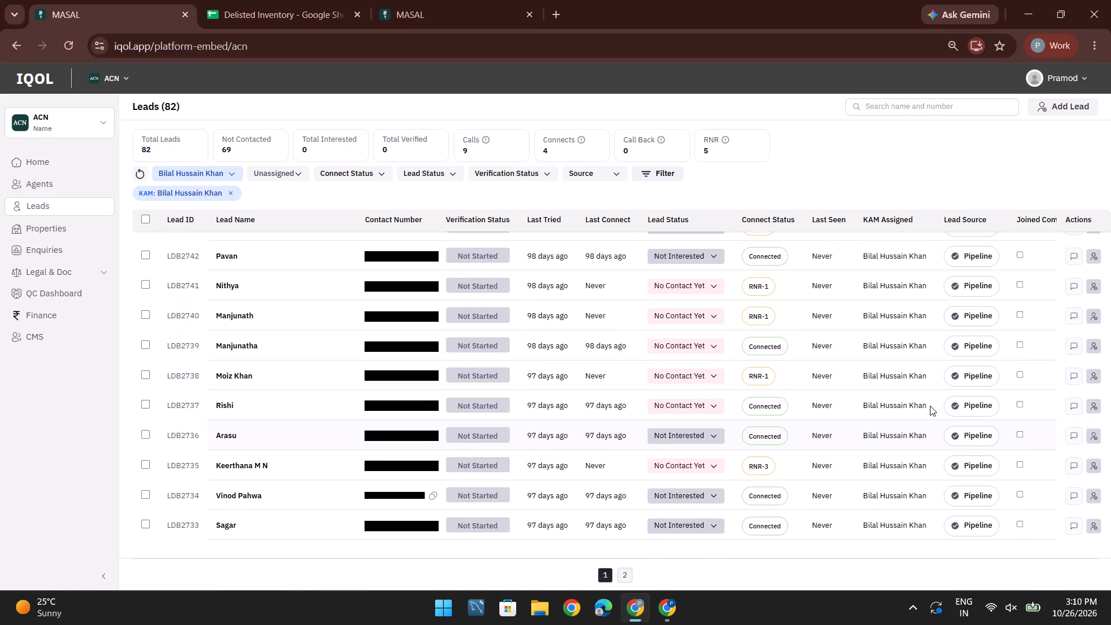
pyautogui.click(1068, 525)
pyautogui.scroll(-1, 974, 452)
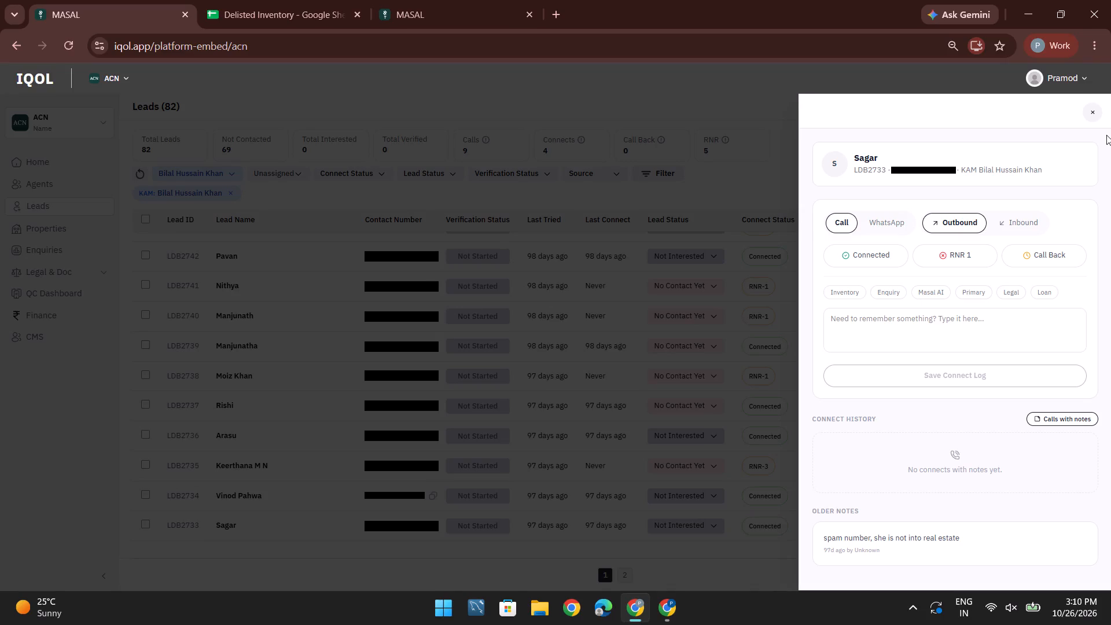
pyautogui.click(1092, 120)
pyautogui.scroll(1, 1025, 383)
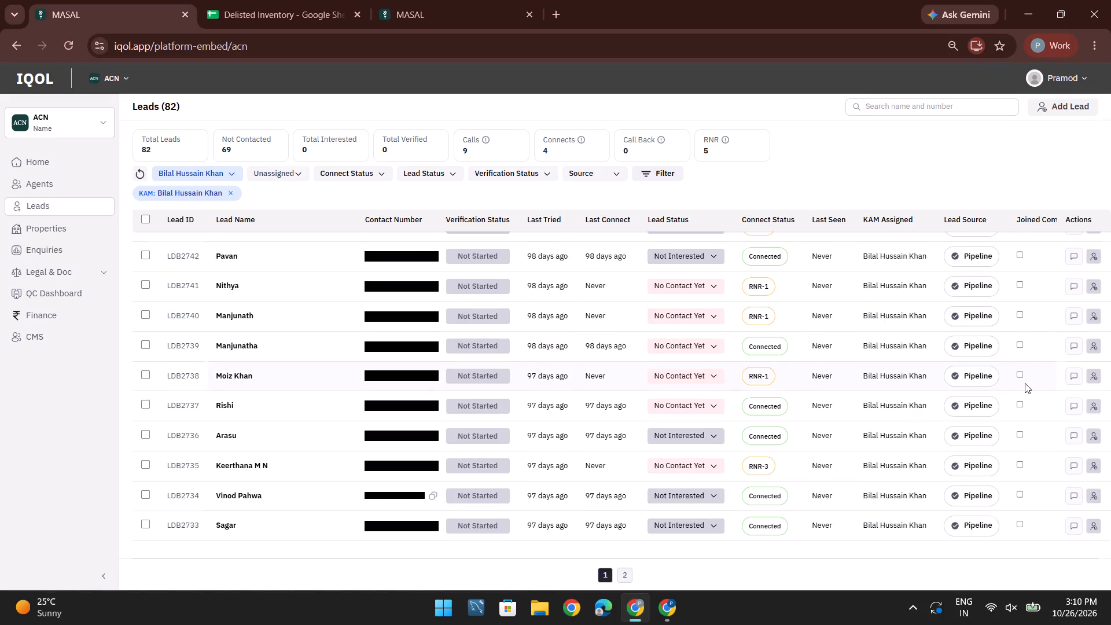
pyautogui.scroll(1, 1025, 383)
pyautogui.click(1072, 521)
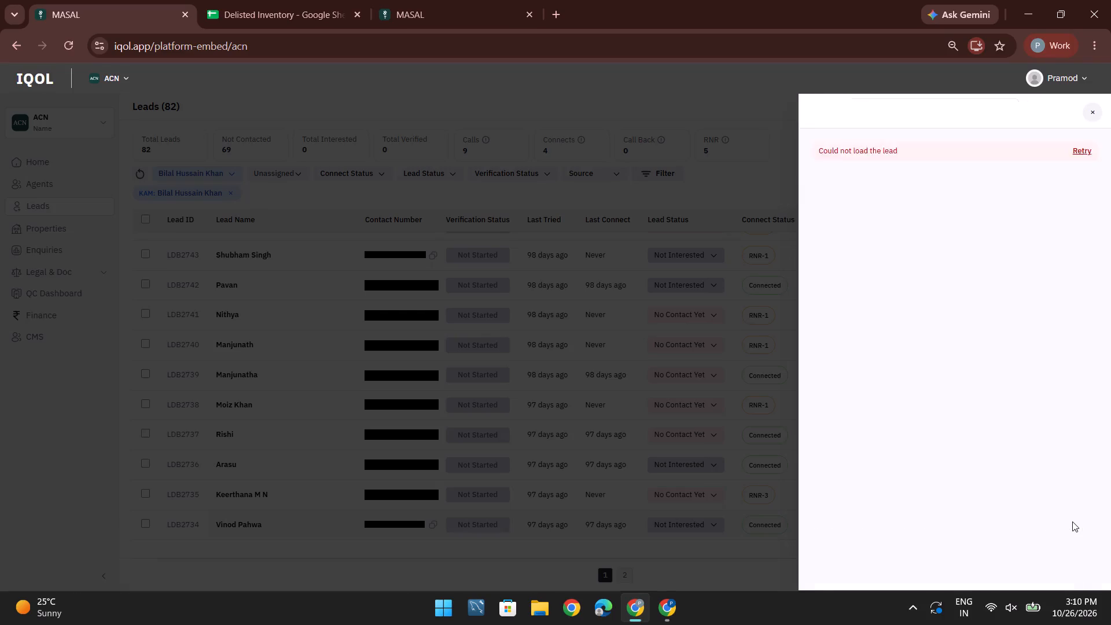
pyautogui.scroll(-1, 1012, 476)
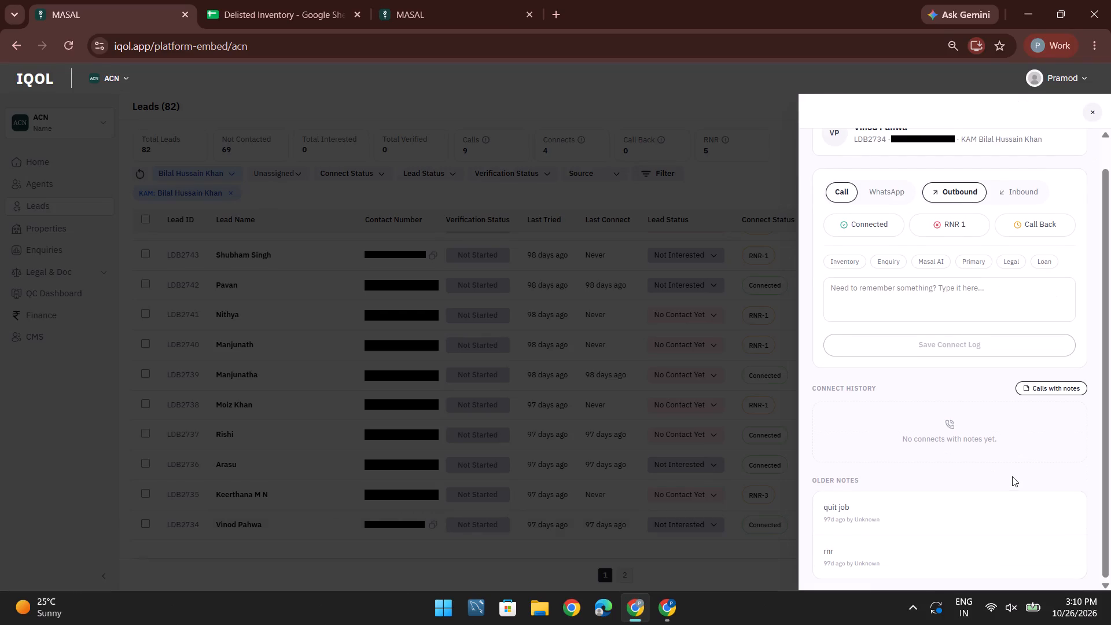
pyautogui.click(1088, 116)
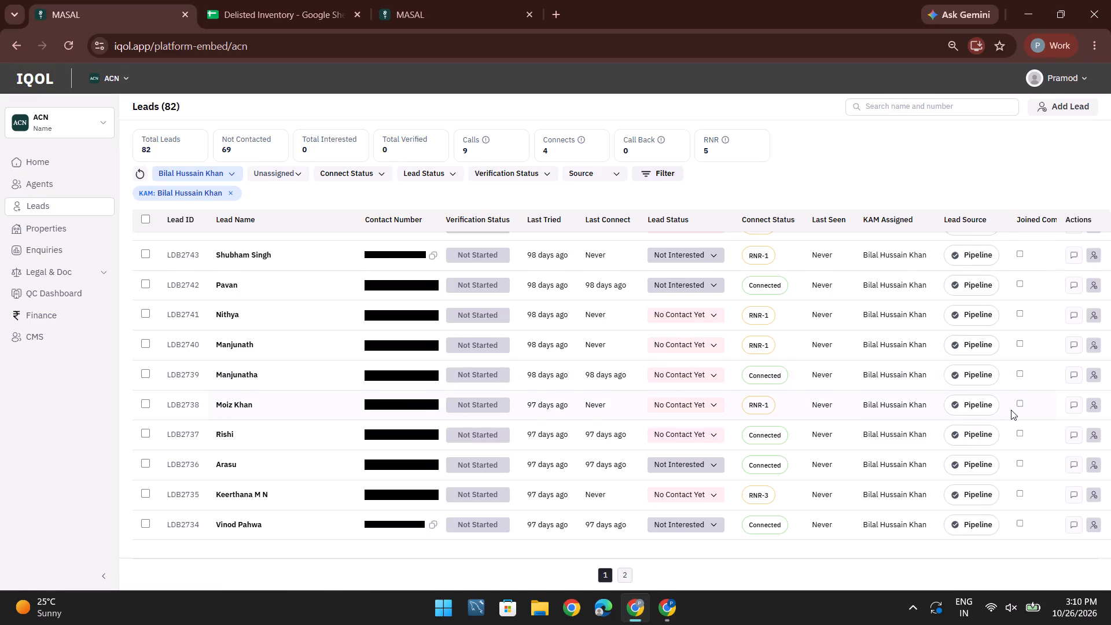
pyautogui.scroll(1, 1011, 410)
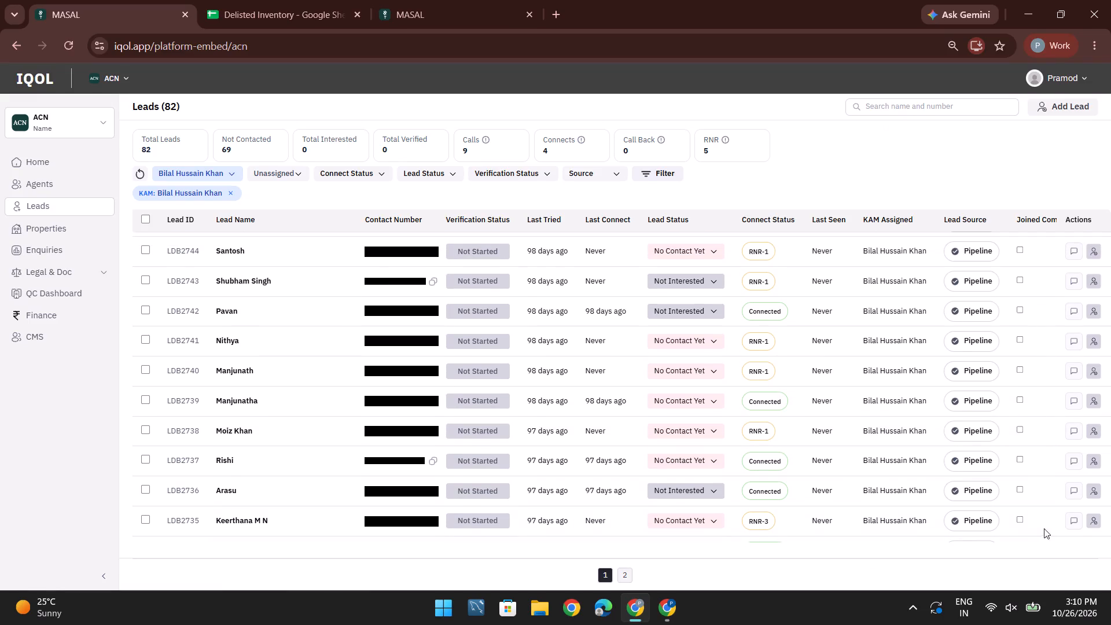
pyautogui.click(1078, 519)
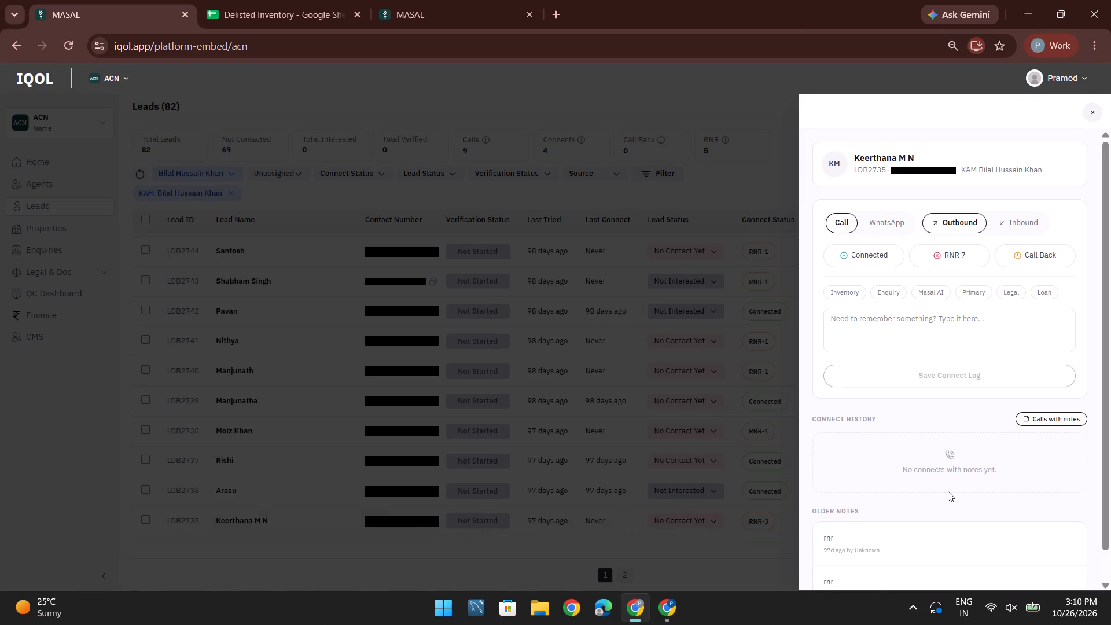
pyautogui.click(1094, 121)
# Look through the leads list from LDB2737 up to LDB2750, examining each lead's status and connect status.
pyautogui.scroll(1, 1003, 446)
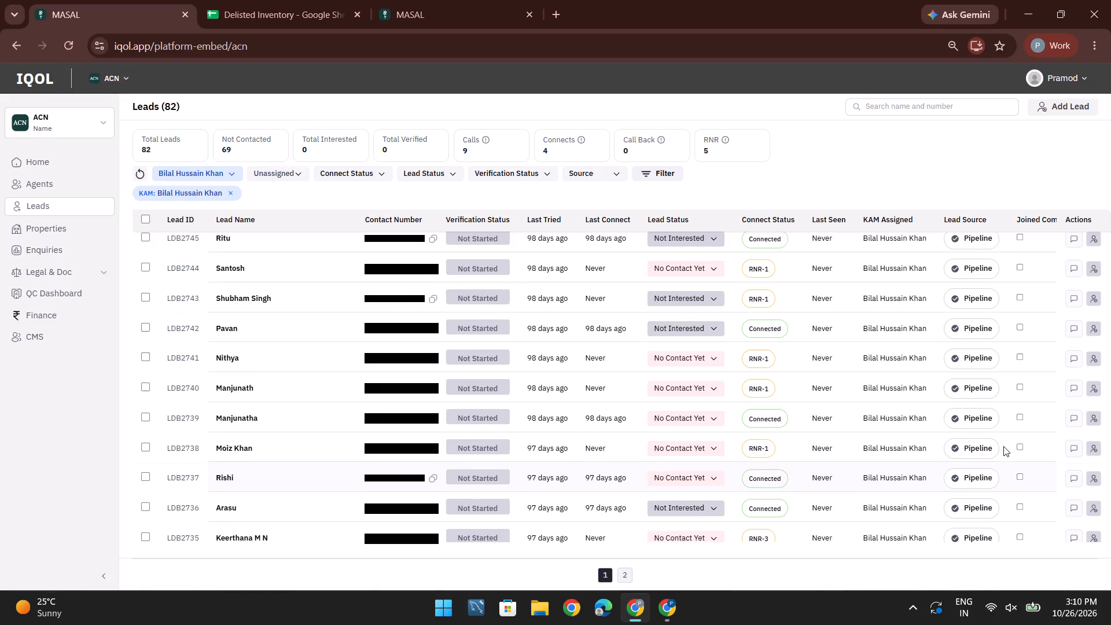
pyautogui.hscroll(1, 1003, 446)
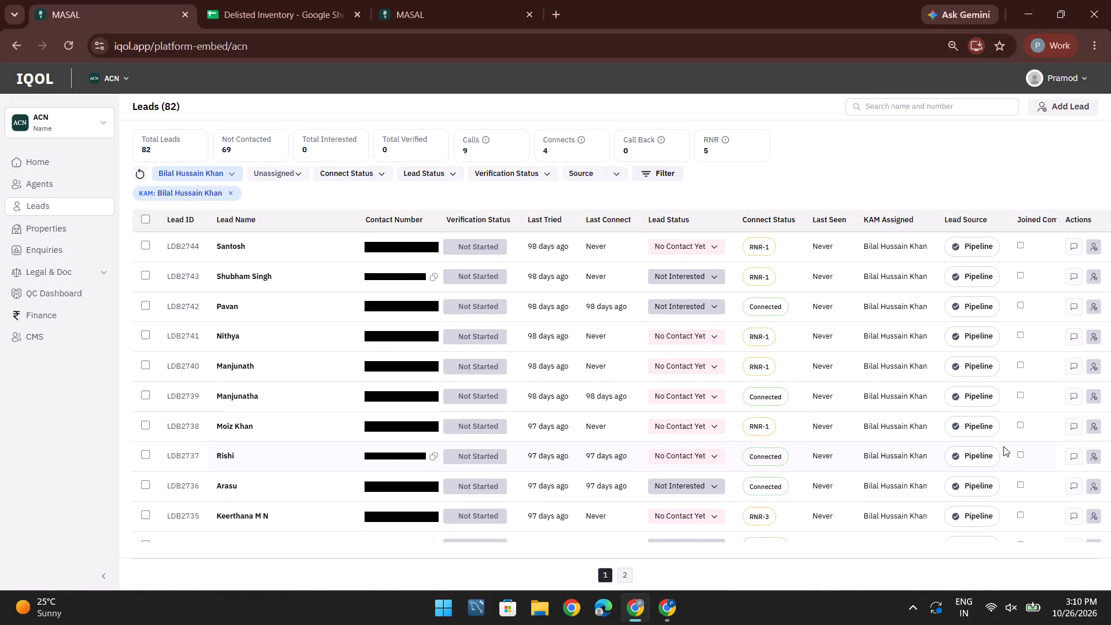
pyautogui.scroll(2, 1003, 446)
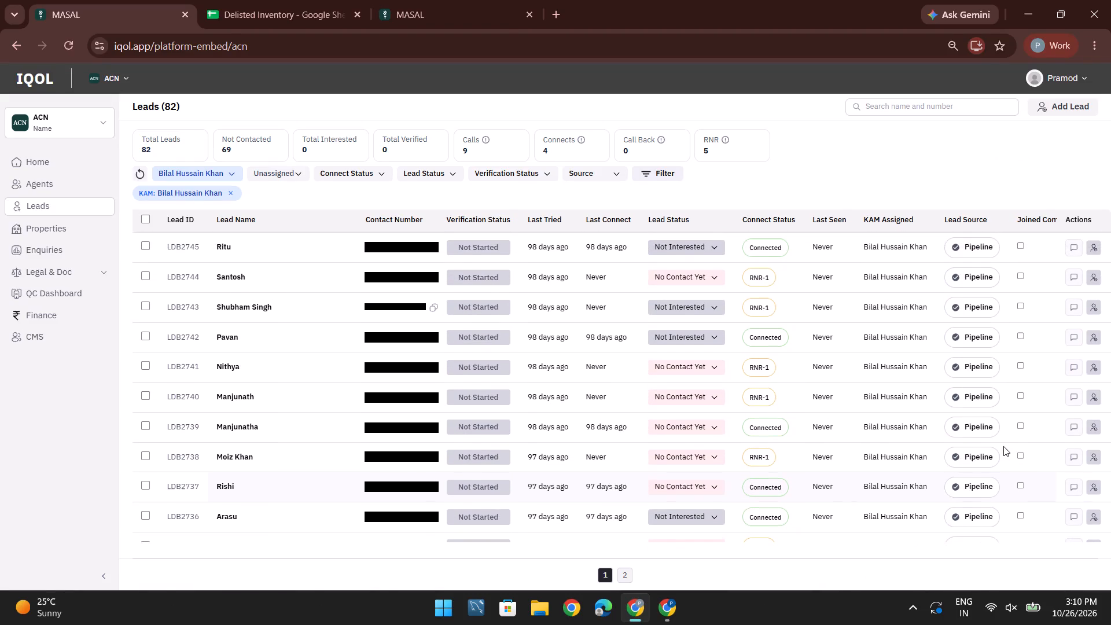
pyautogui.scroll(2, 1003, 446)
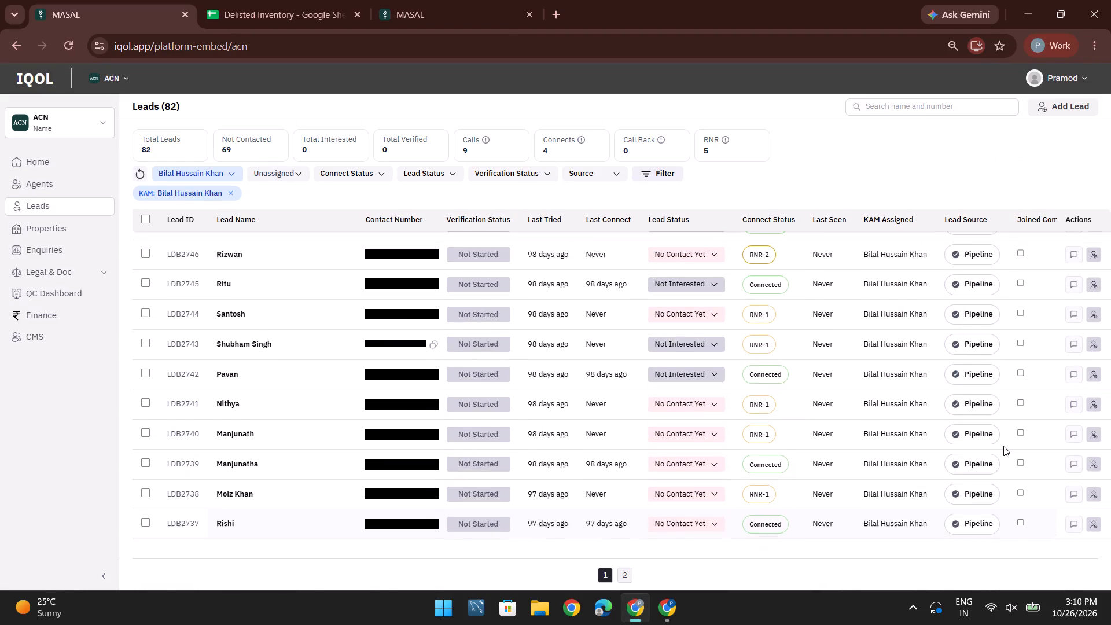
pyautogui.scroll(2, 1003, 446)
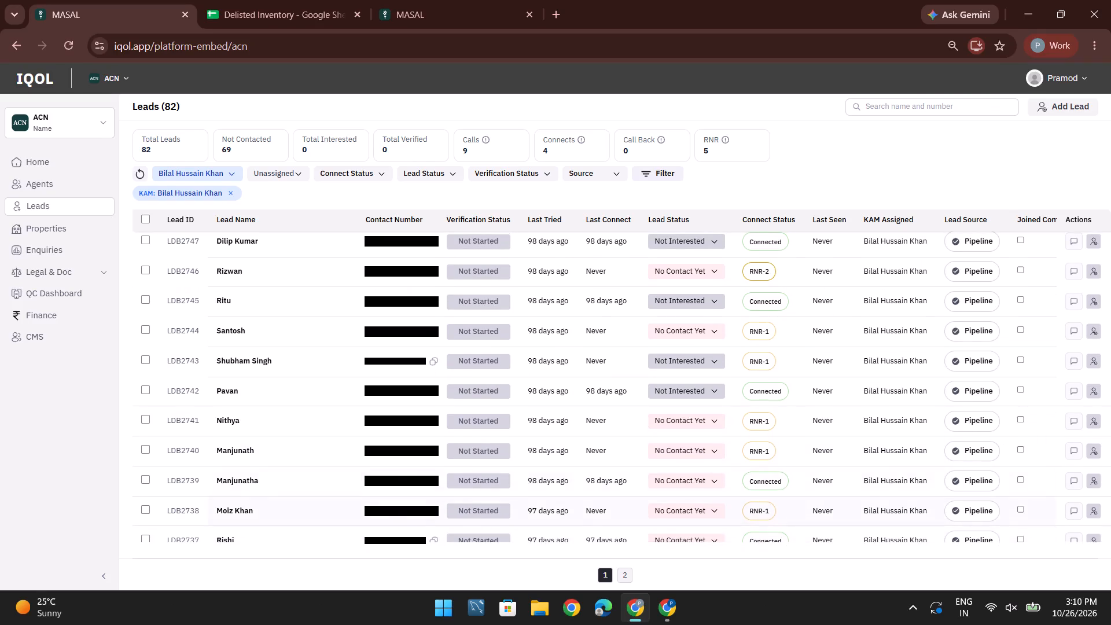
pyautogui.scroll(2, 991, 507)
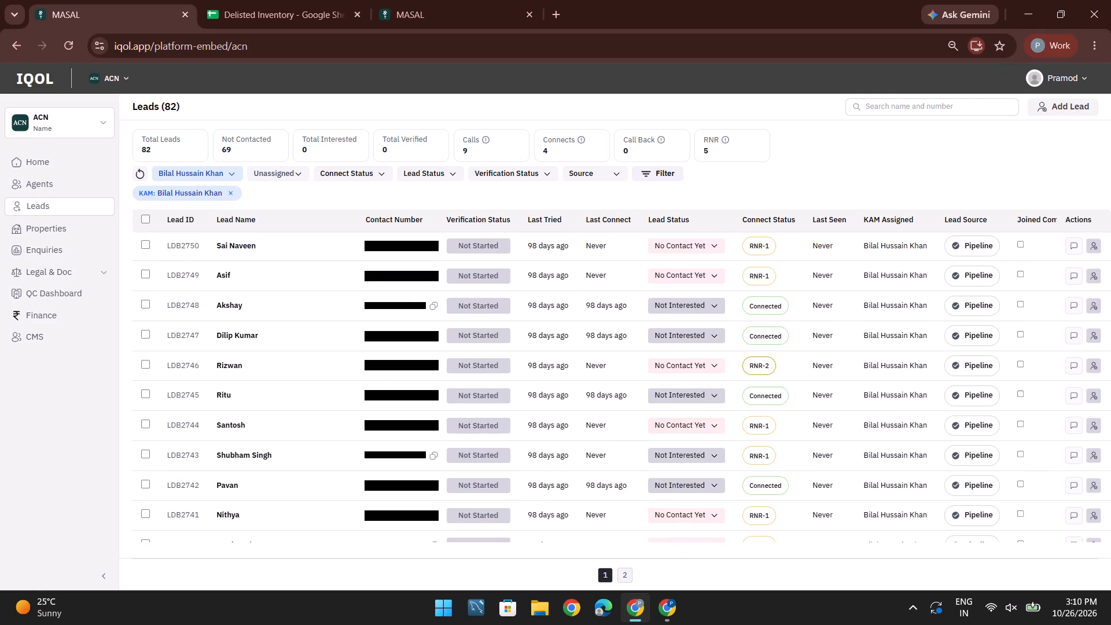
pyautogui.scroll(1, 991, 507)
# Remove the currently selected KAM from the leads list's KAM filter.
pyautogui.click(218, 178)
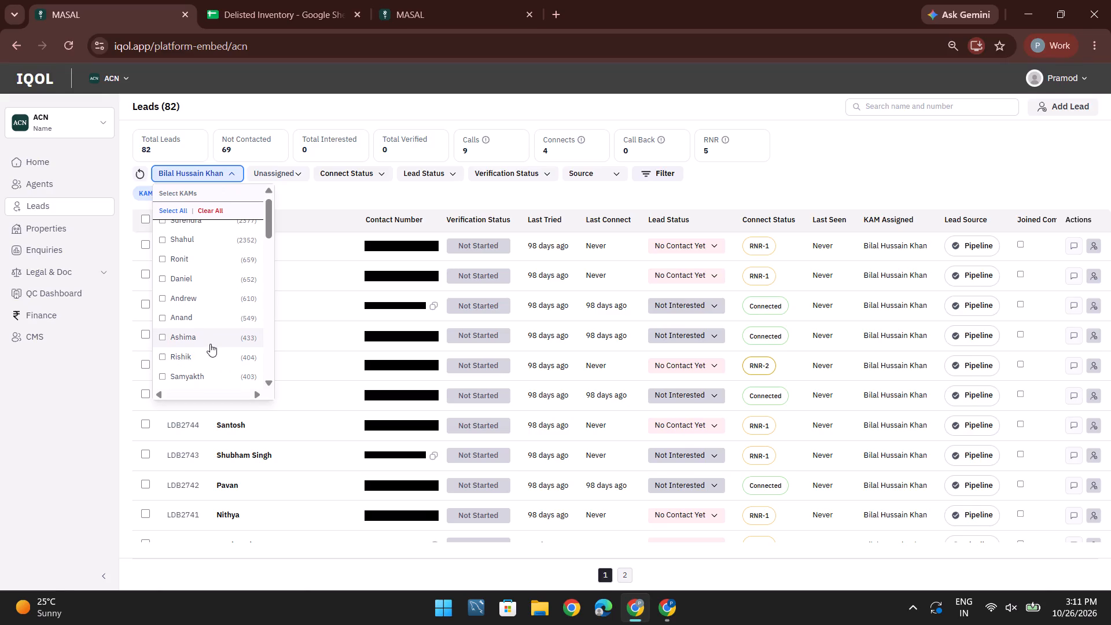
pyautogui.scroll(-2, 210, 344)
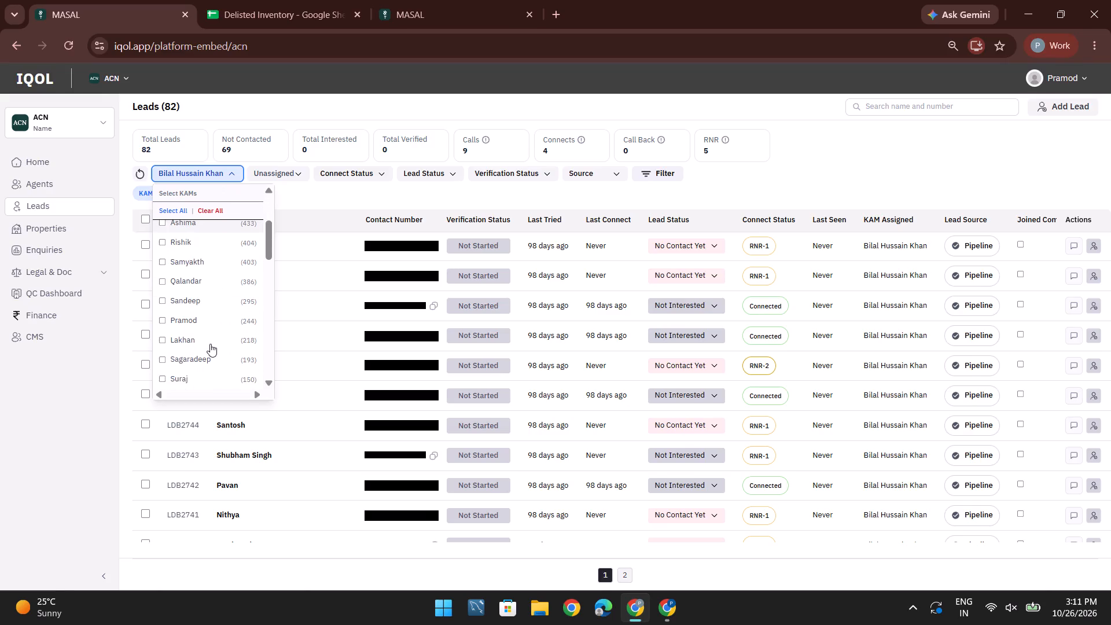
pyautogui.scroll(-3, 210, 344)
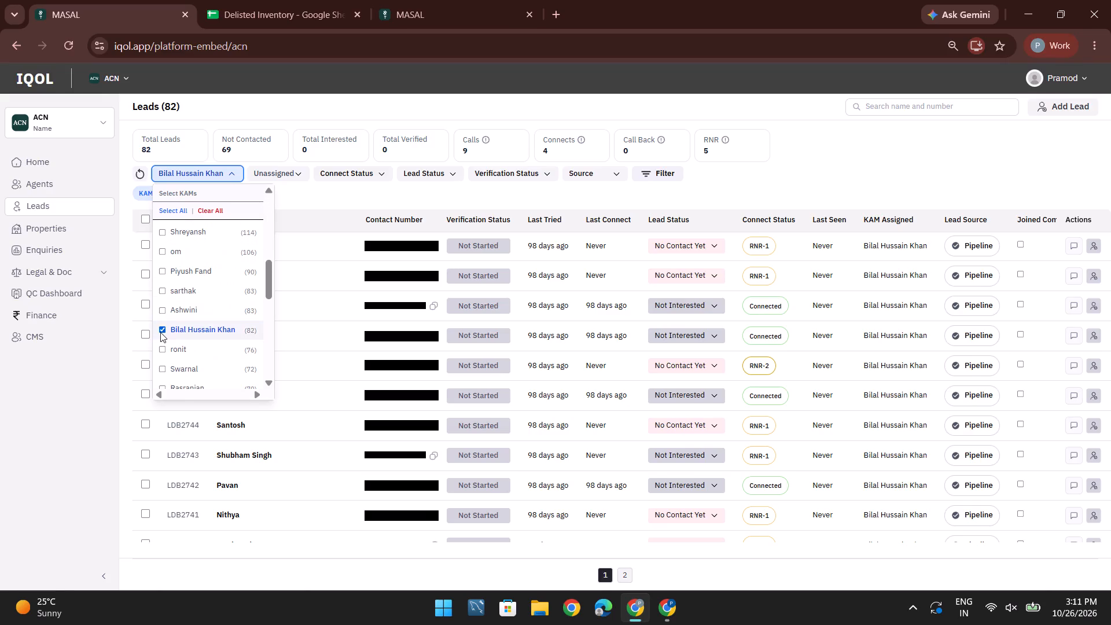
pyautogui.click(160, 330)
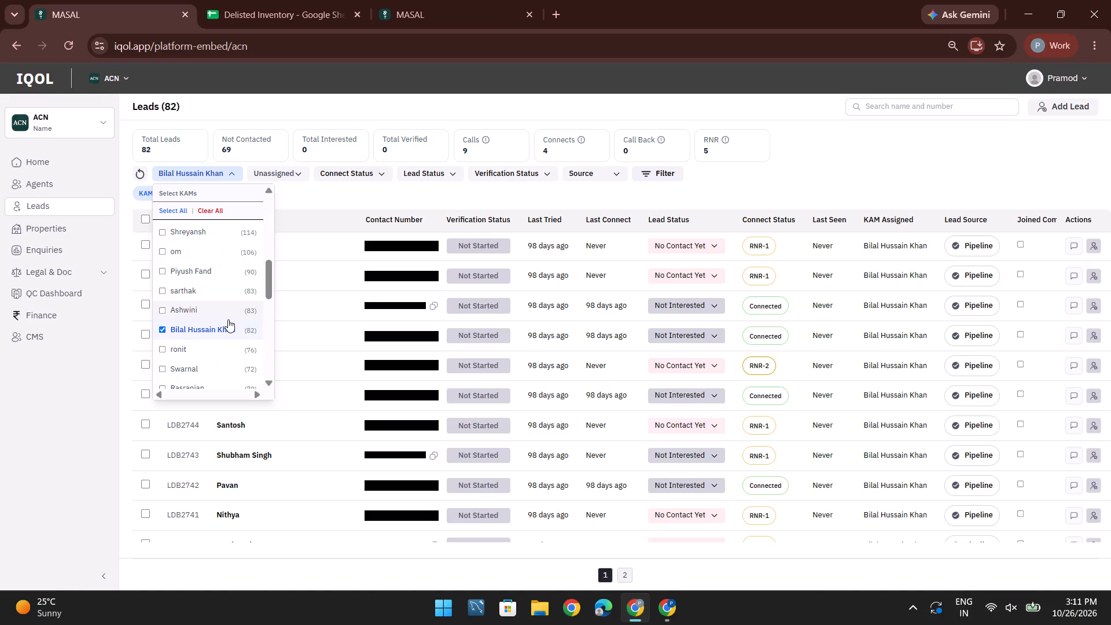
pyautogui.click(222, 325)
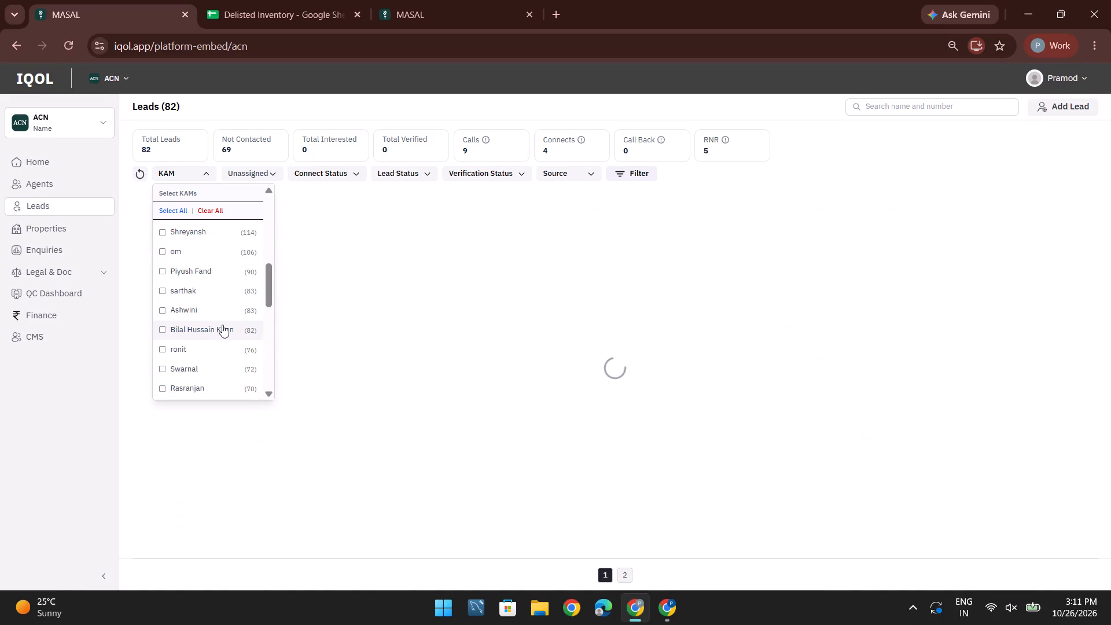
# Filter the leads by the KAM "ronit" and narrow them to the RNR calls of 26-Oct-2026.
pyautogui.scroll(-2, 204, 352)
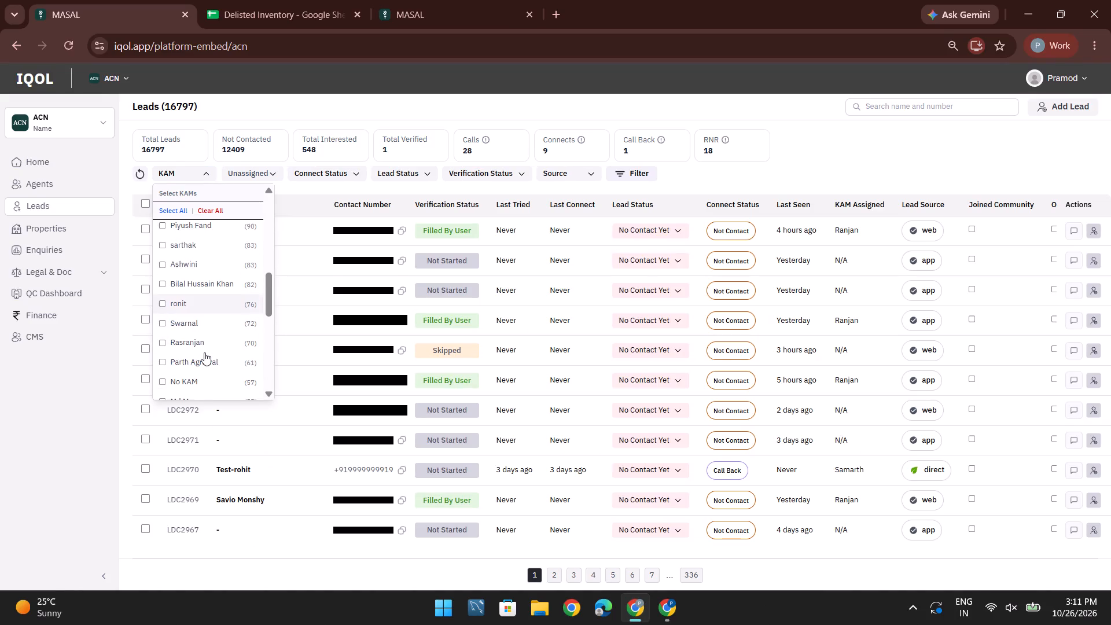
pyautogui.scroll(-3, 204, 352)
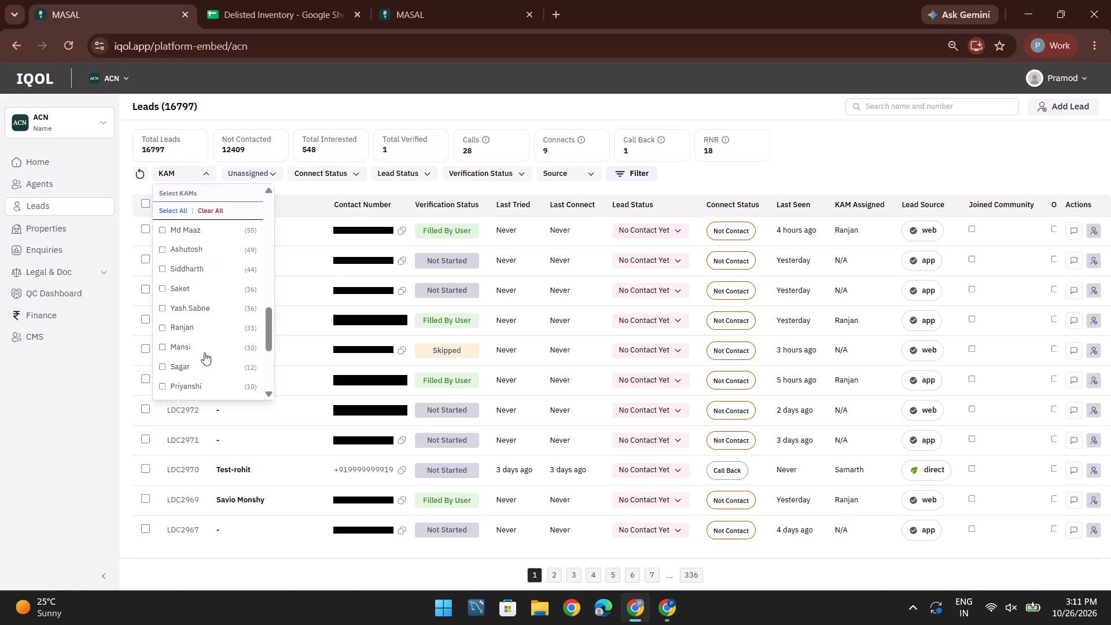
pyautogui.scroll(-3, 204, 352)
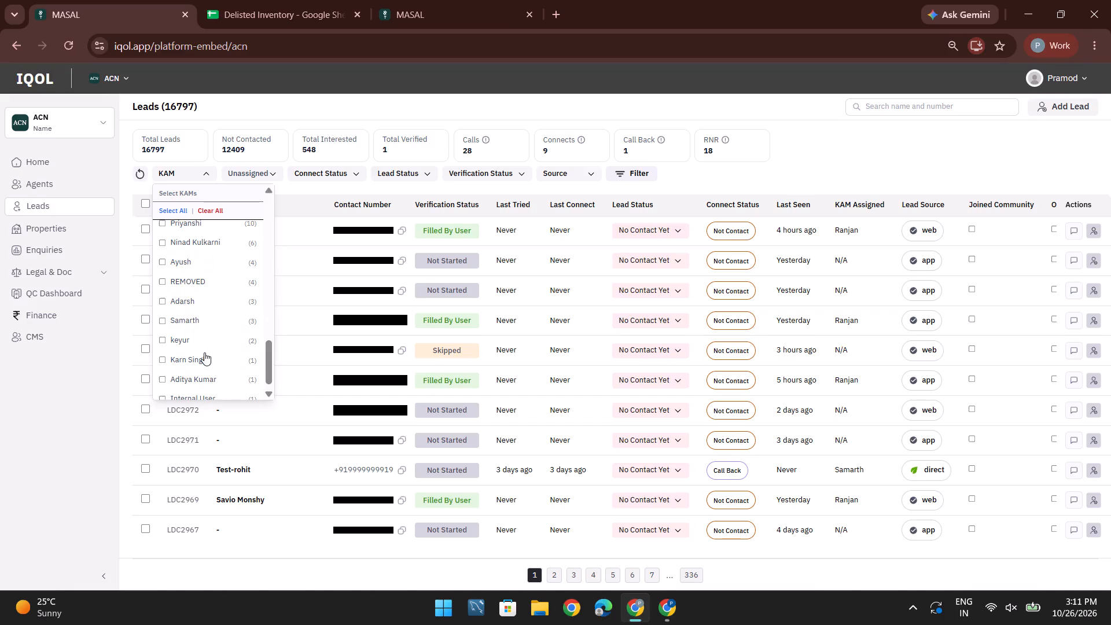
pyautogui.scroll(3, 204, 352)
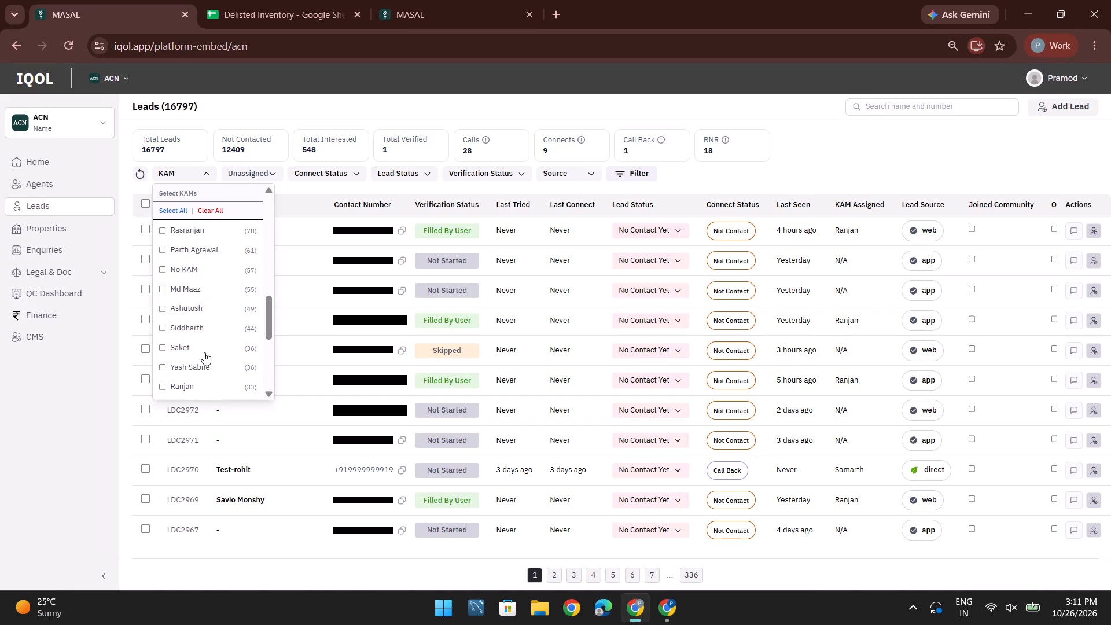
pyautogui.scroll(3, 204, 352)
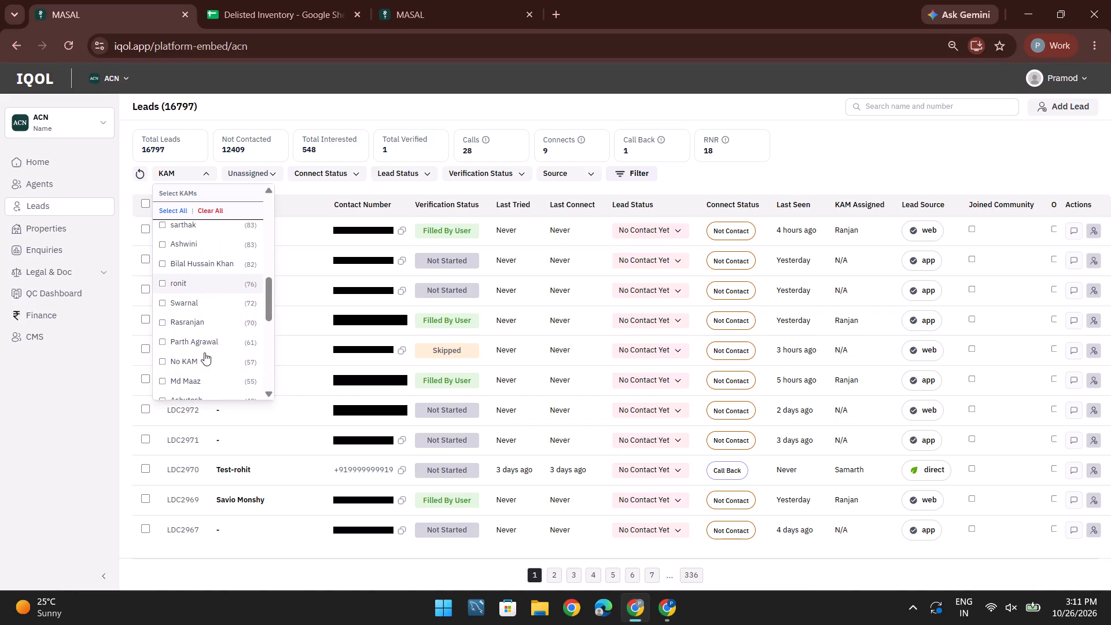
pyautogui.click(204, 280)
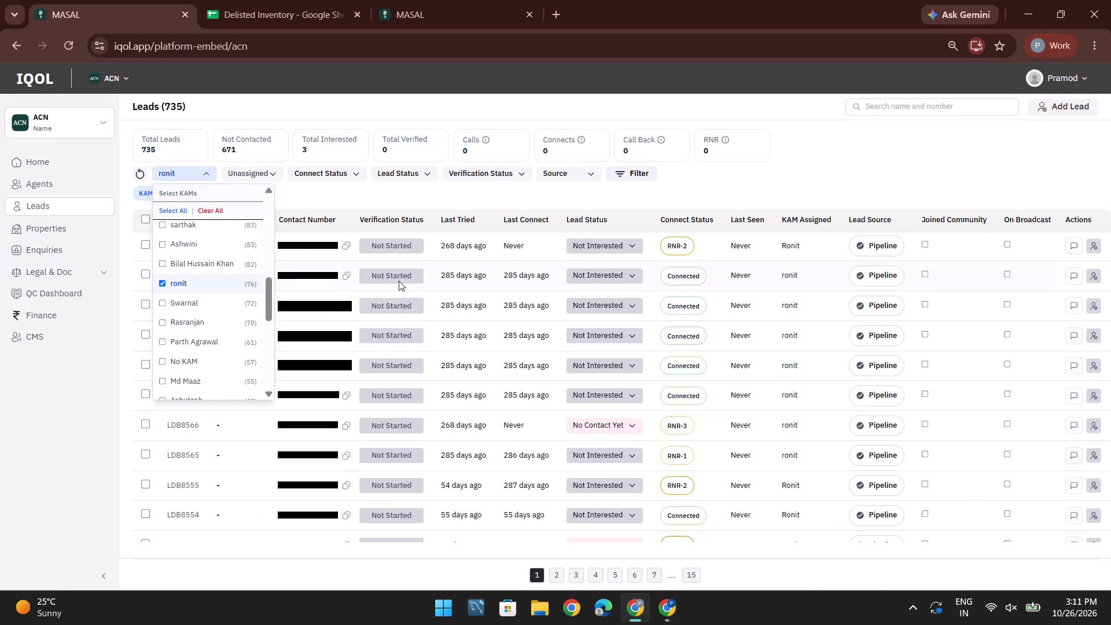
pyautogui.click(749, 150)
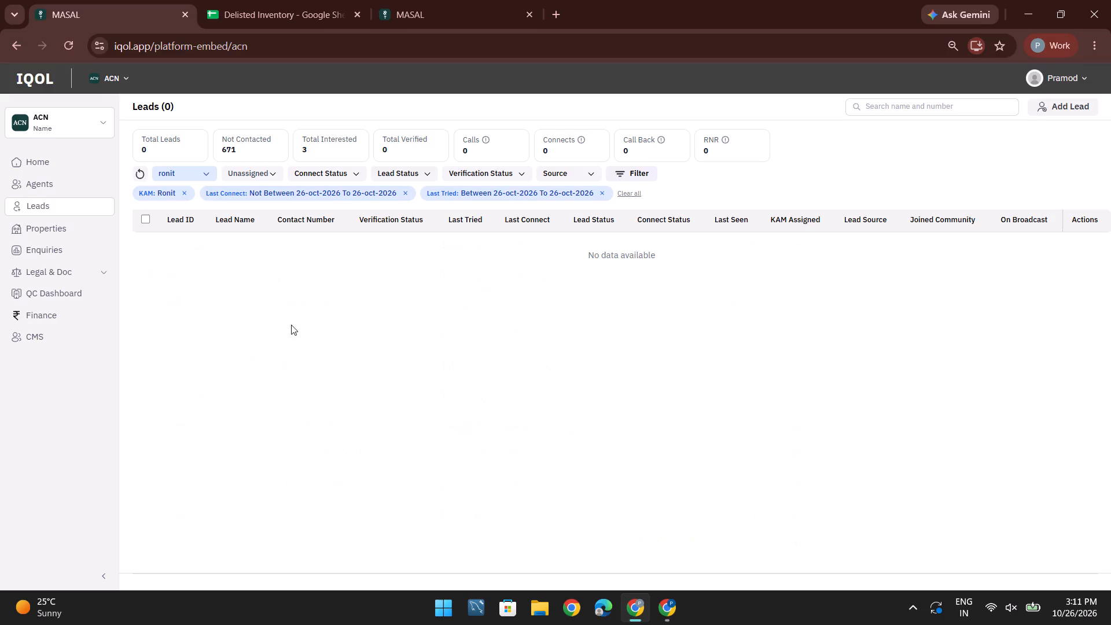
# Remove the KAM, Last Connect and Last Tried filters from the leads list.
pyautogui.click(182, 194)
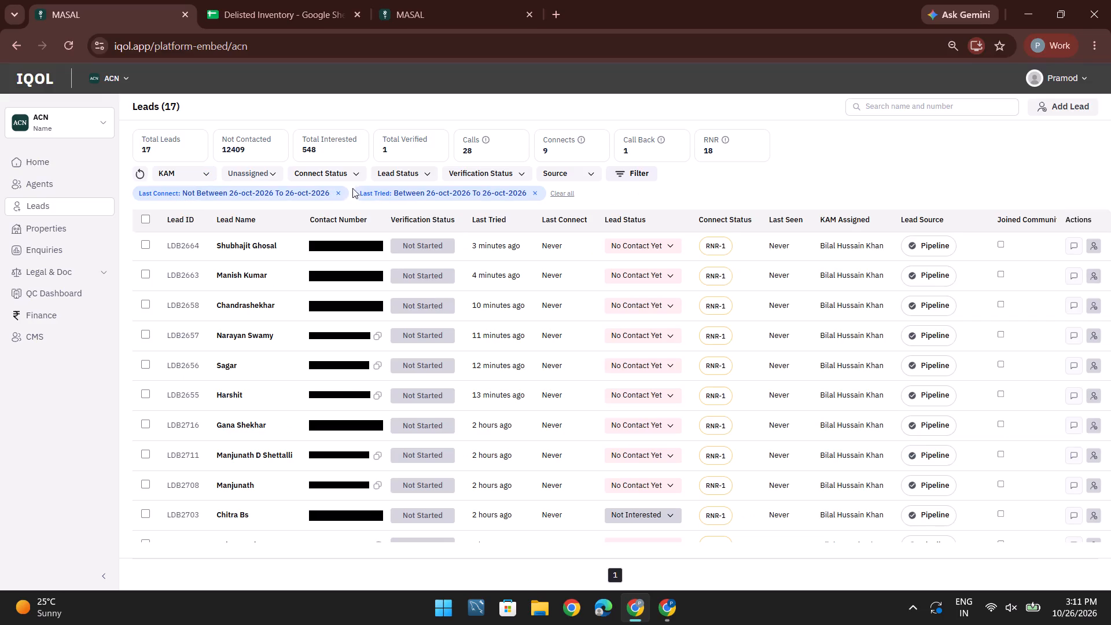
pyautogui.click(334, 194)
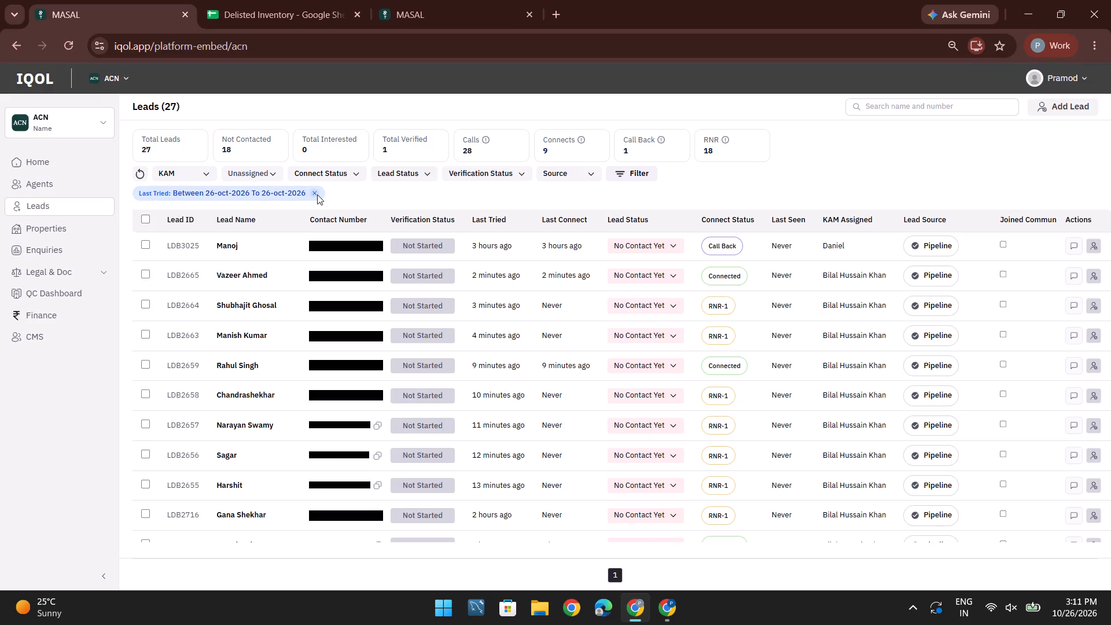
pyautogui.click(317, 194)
# Filter the leads list by the KAM "Suraj".
pyautogui.click(210, 170)
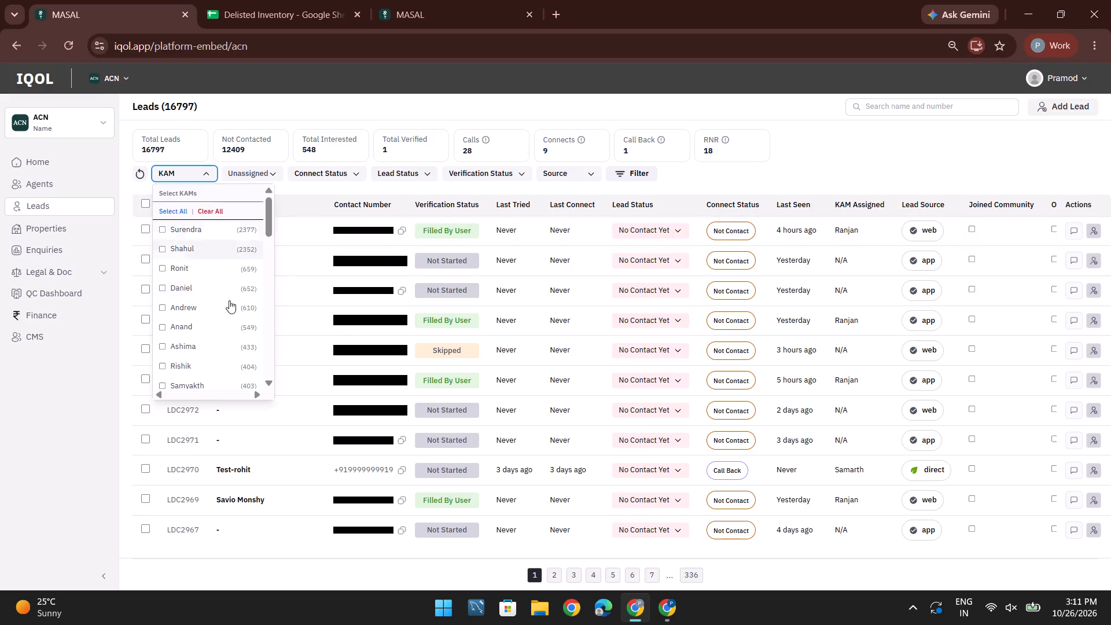
pyautogui.scroll(2, 221, 277)
pyautogui.scroll(-2, 211, 337)
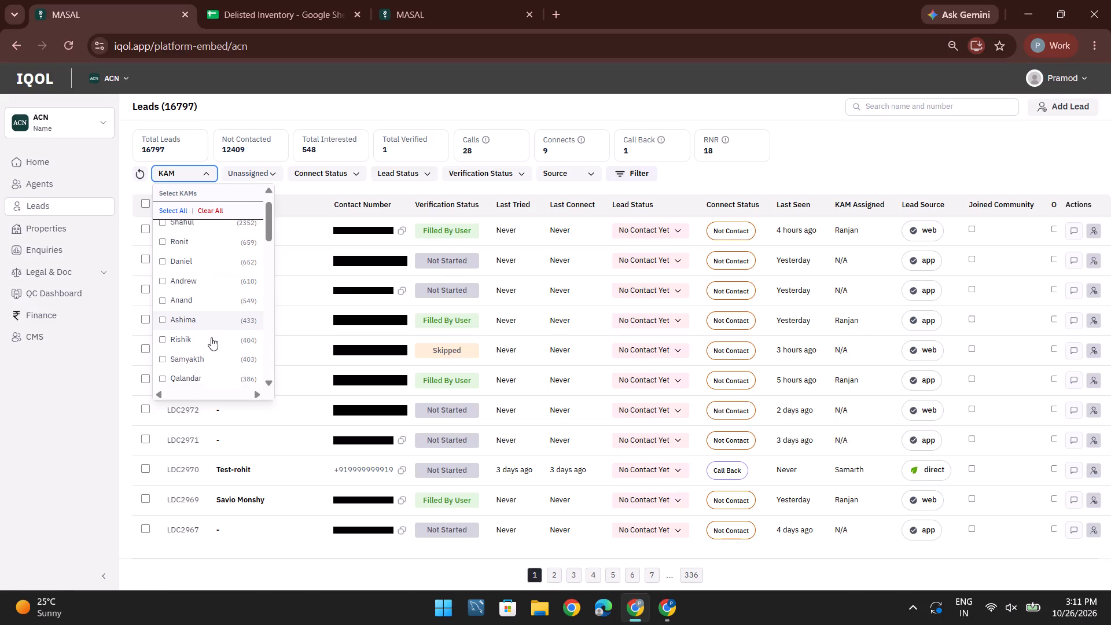
pyautogui.scroll(-4, 211, 337)
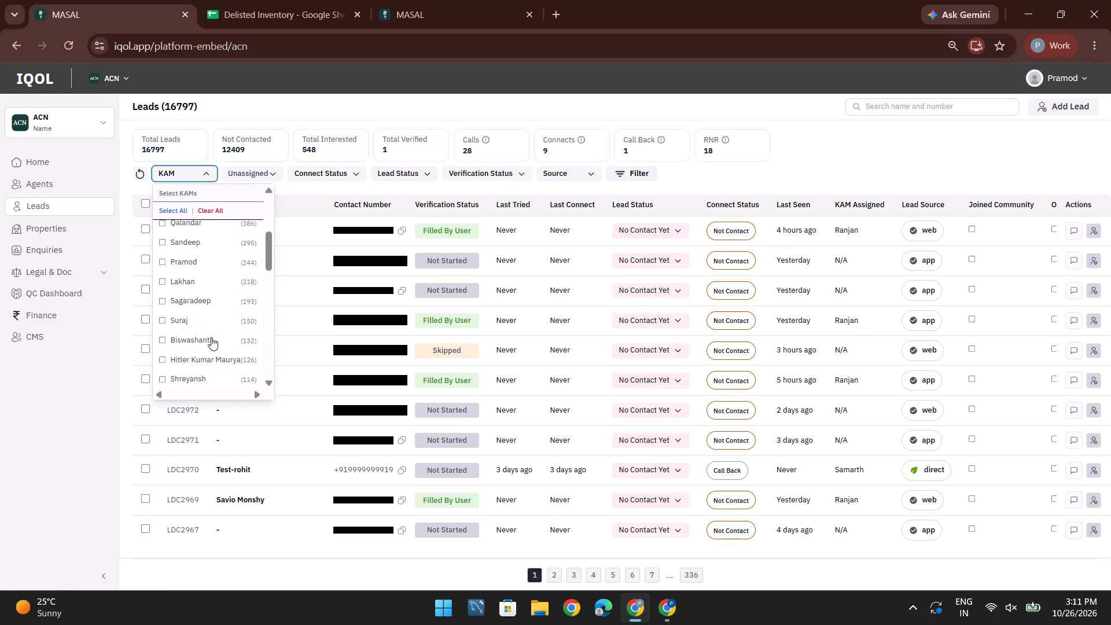
pyautogui.scroll(-1, 211, 337)
pyautogui.click(216, 318)
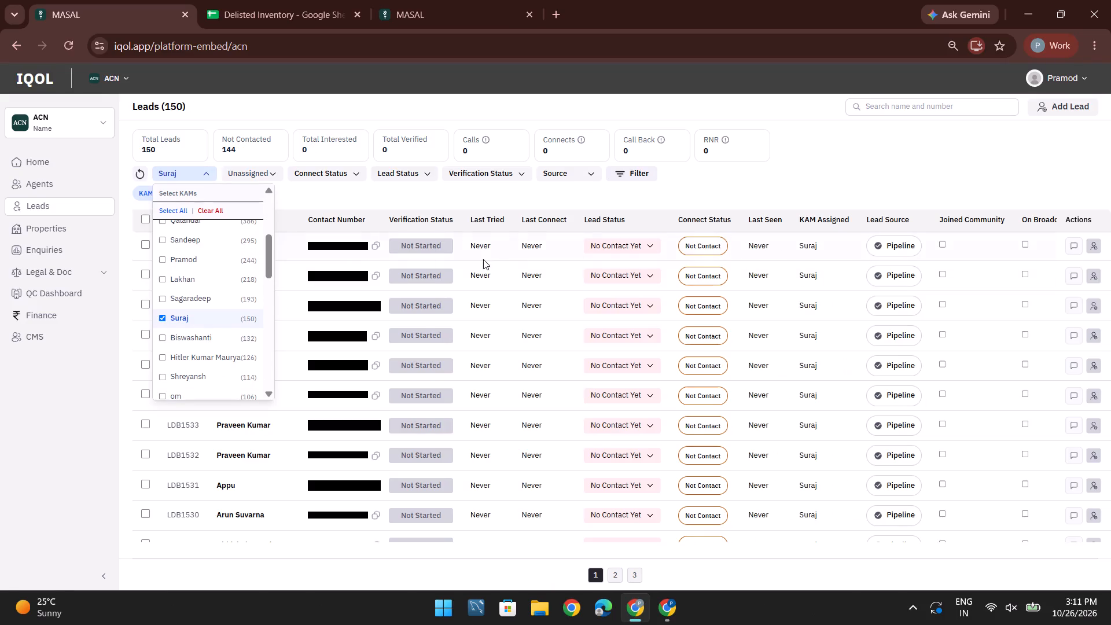
pyautogui.click(814, 142)
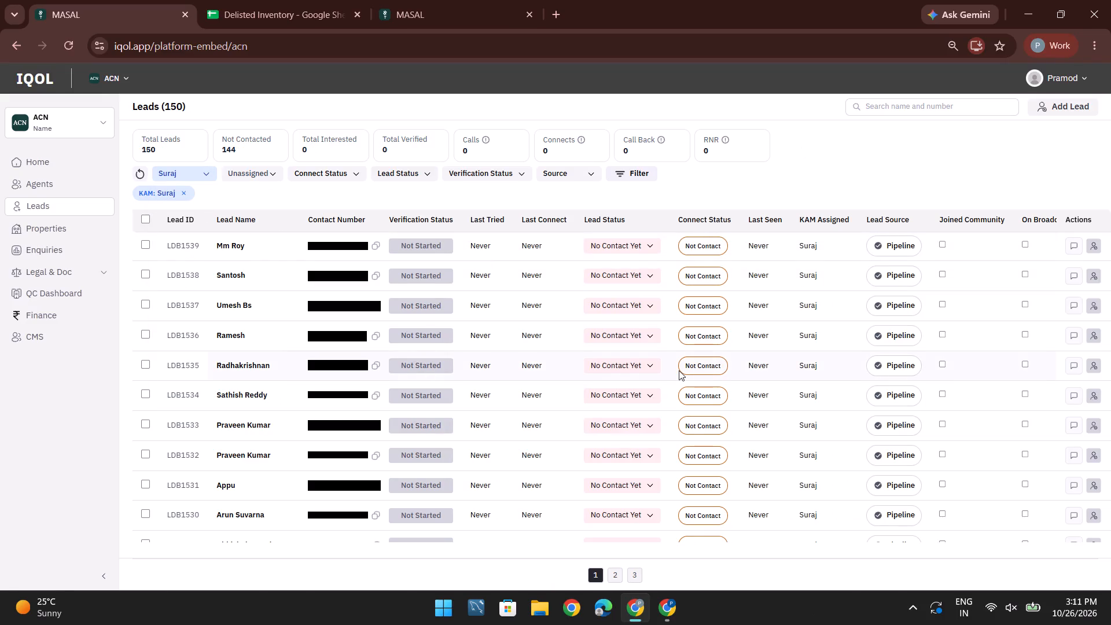
pyautogui.hscroll(-2, 679, 370)
pyautogui.hscroll(4, 679, 370)
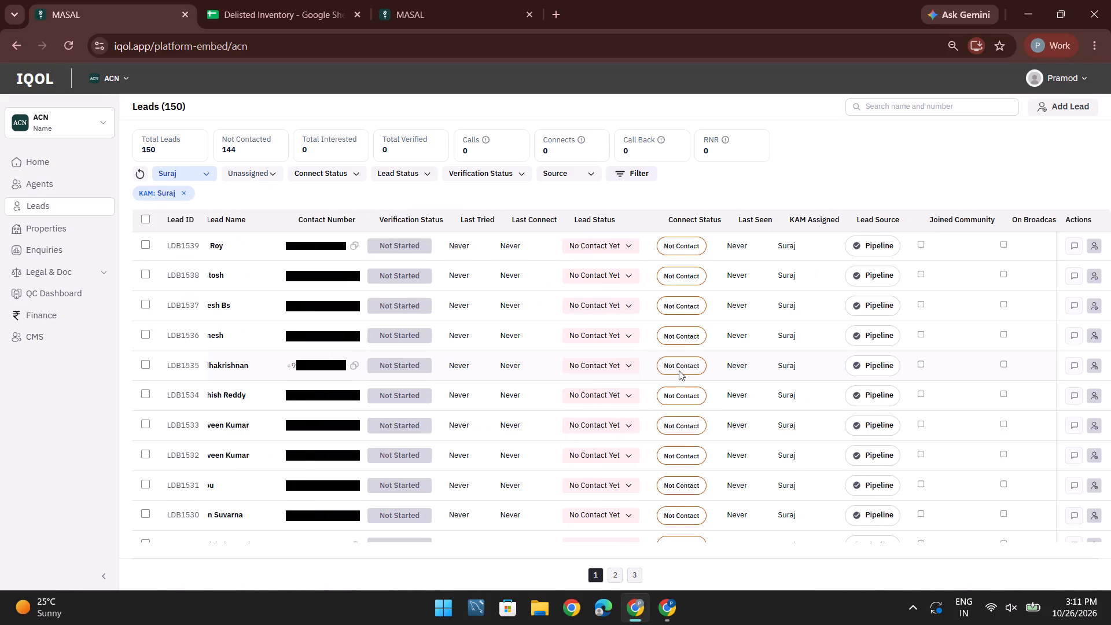
pyautogui.hscroll(1, 679, 370)
pyautogui.scroll(2, 679, 370)
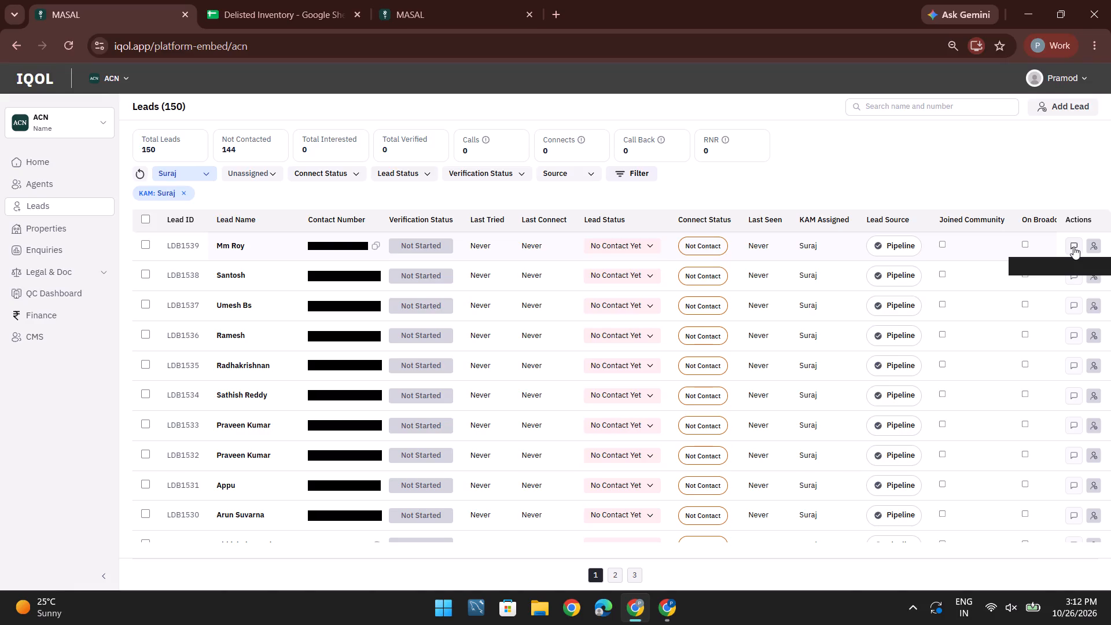
pyautogui.click(1073, 247)
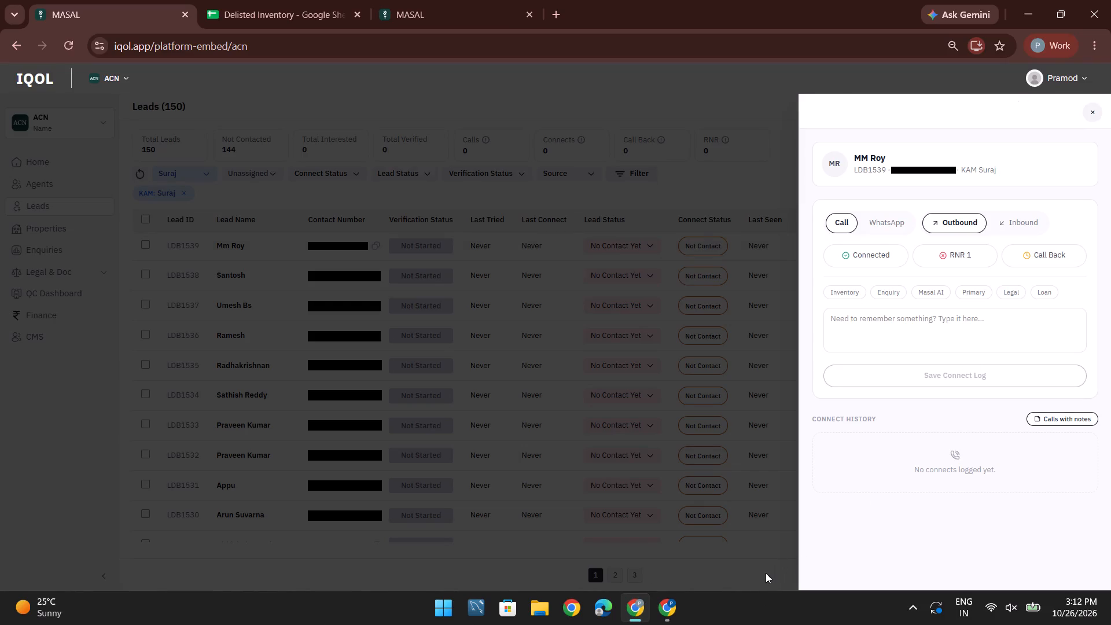
pyautogui.click(766, 573)
pyautogui.click(1094, 246)
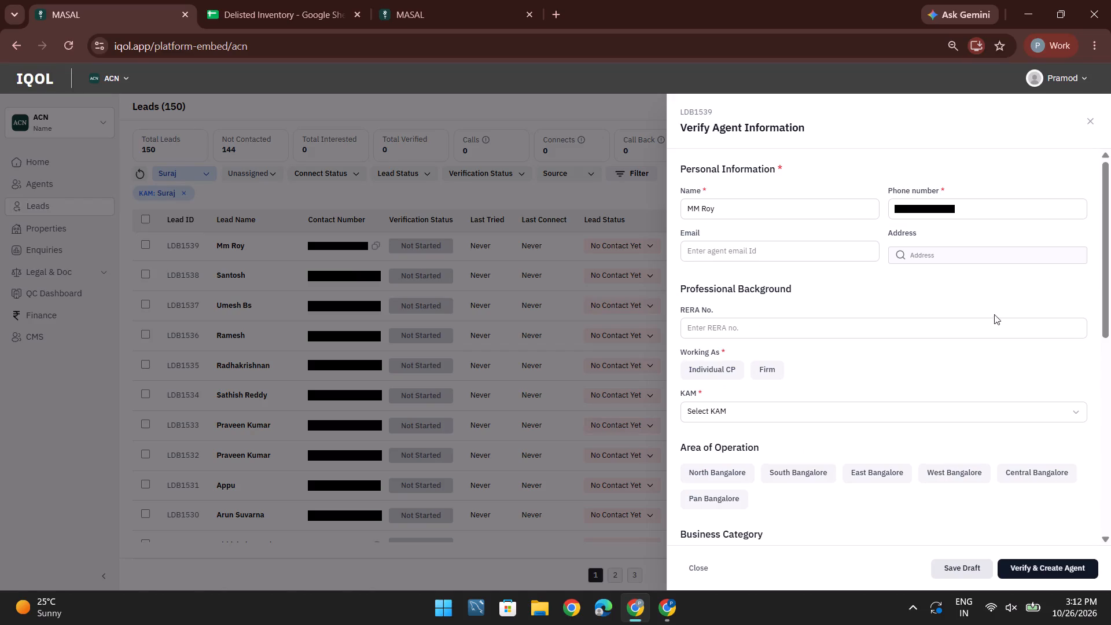
pyautogui.click(535, 579)
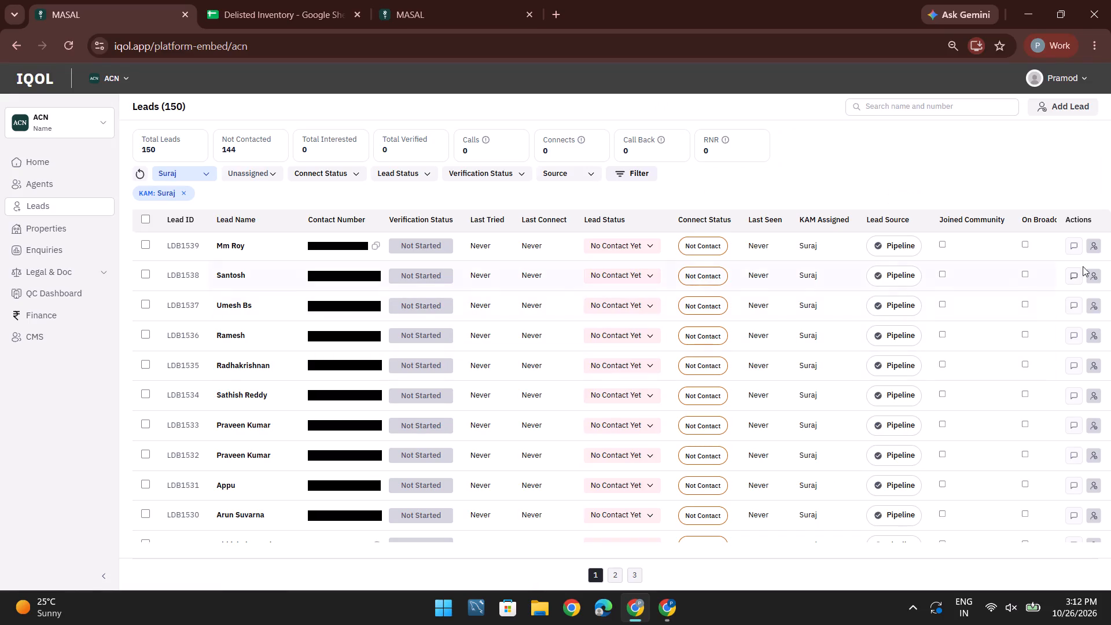
pyautogui.click(1068, 278)
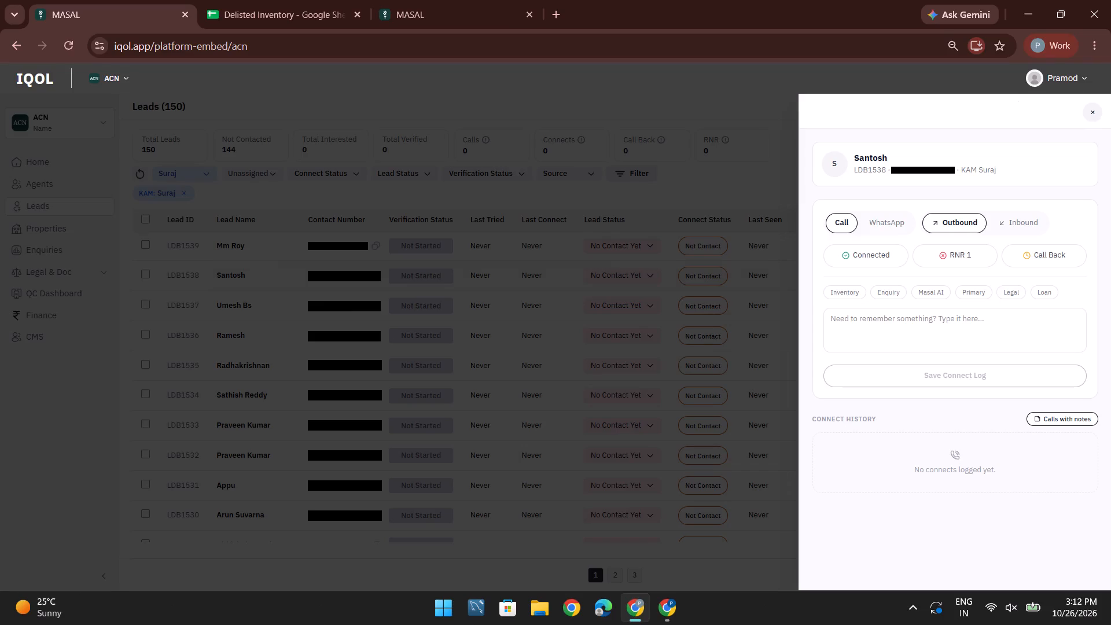
pyautogui.click(709, 571)
pyautogui.click(1099, 273)
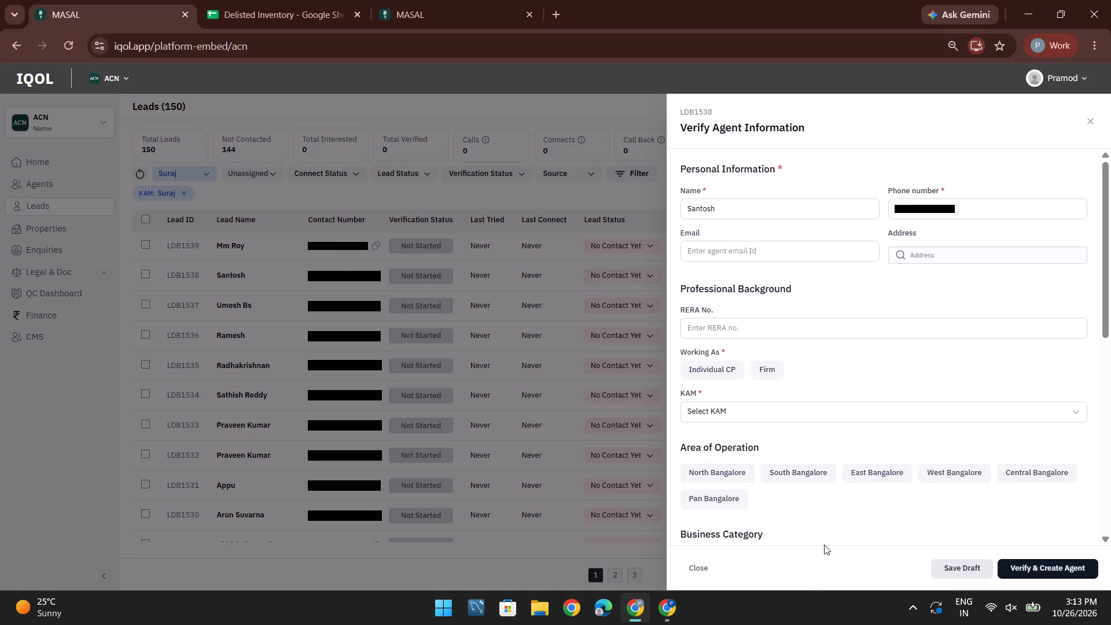
pyautogui.scroll(-1, 824, 545)
pyautogui.scroll(-1, 879, 497)
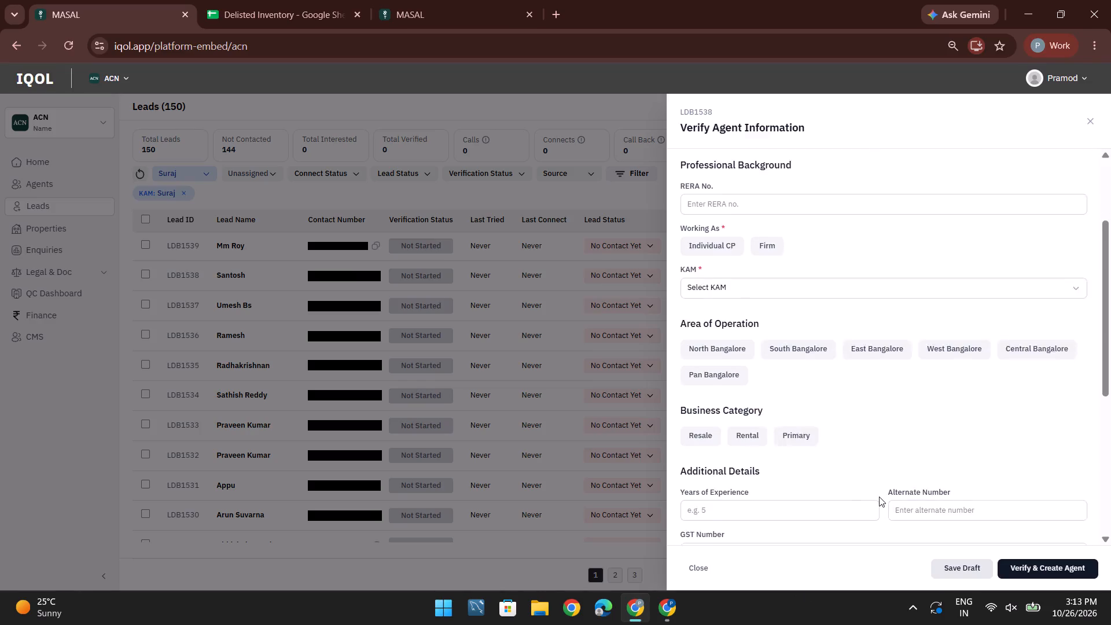
pyautogui.scroll(-3, 879, 497)
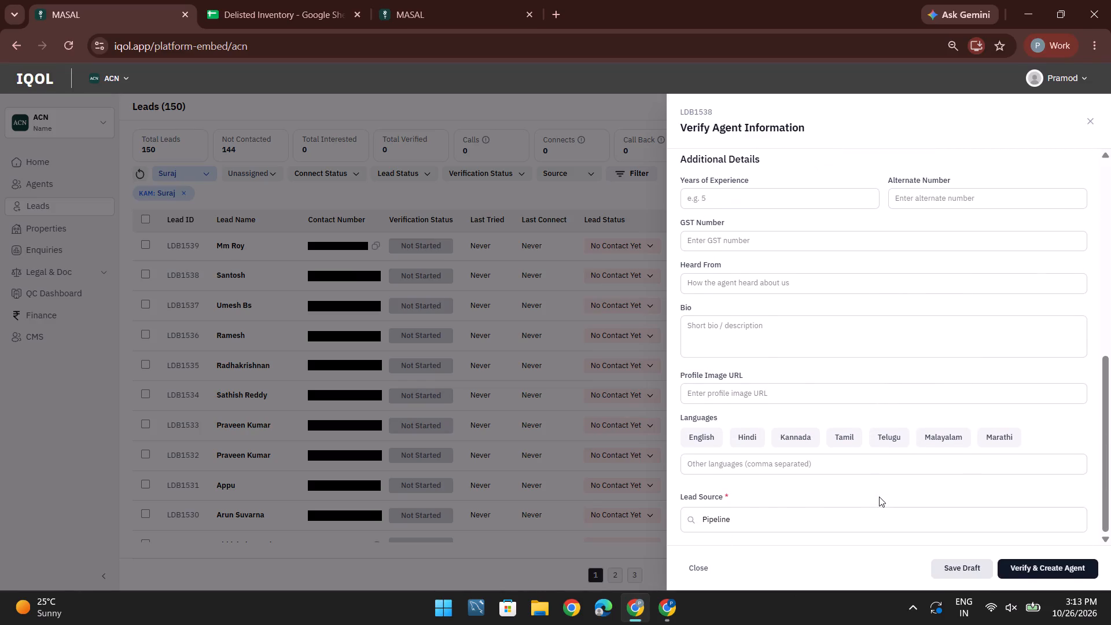
pyautogui.scroll(-1, 879, 497)
pyautogui.scroll(3, 863, 402)
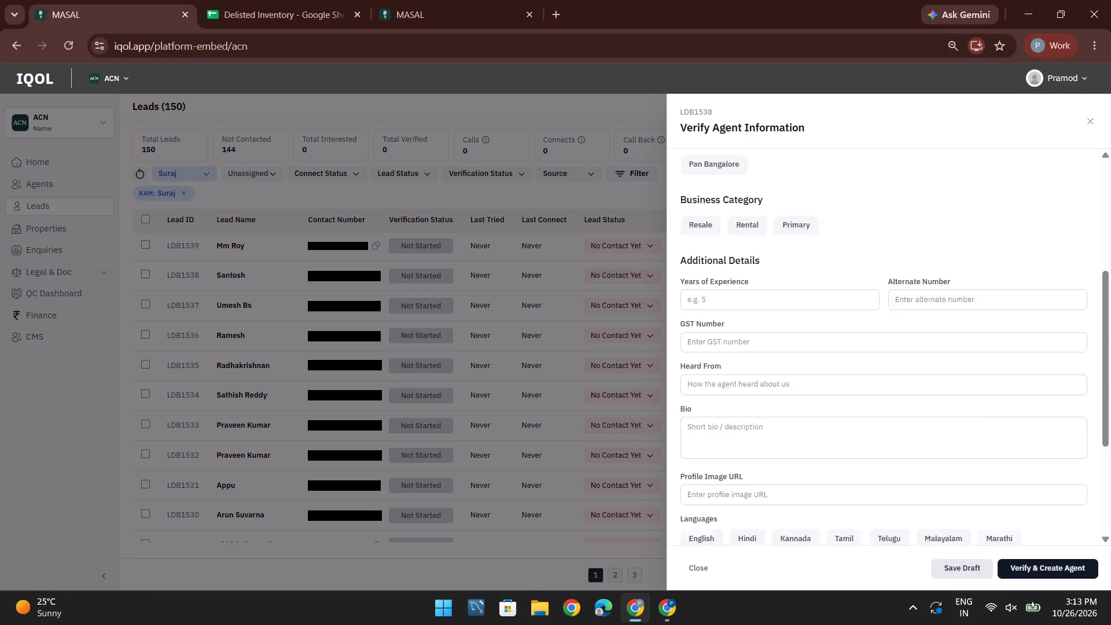
pyautogui.scroll(3, 863, 402)
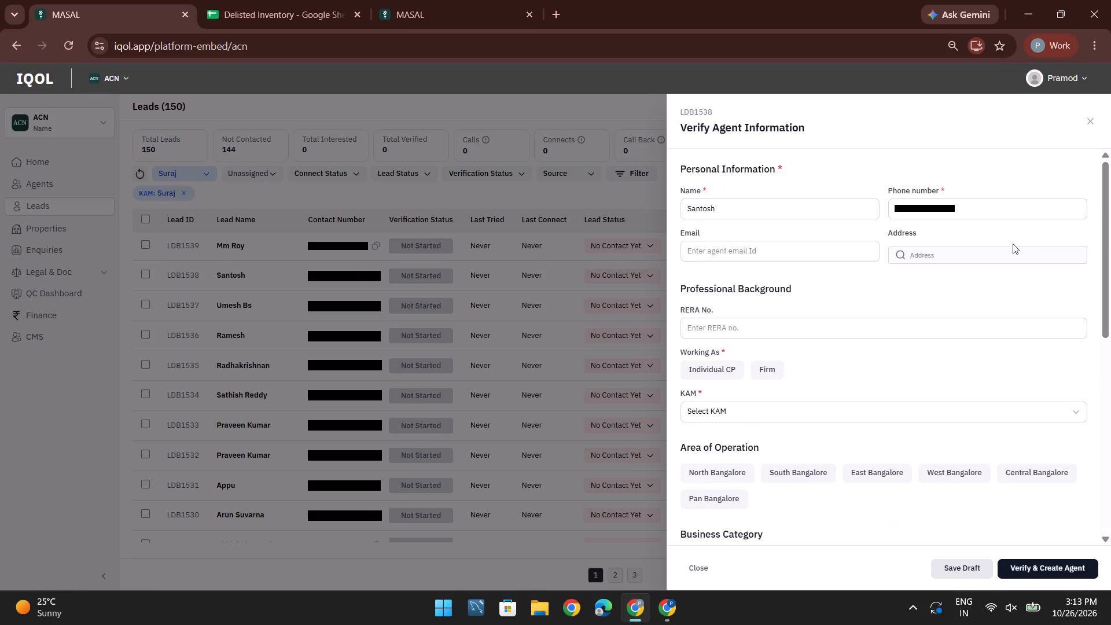
pyautogui.click(1090, 121)
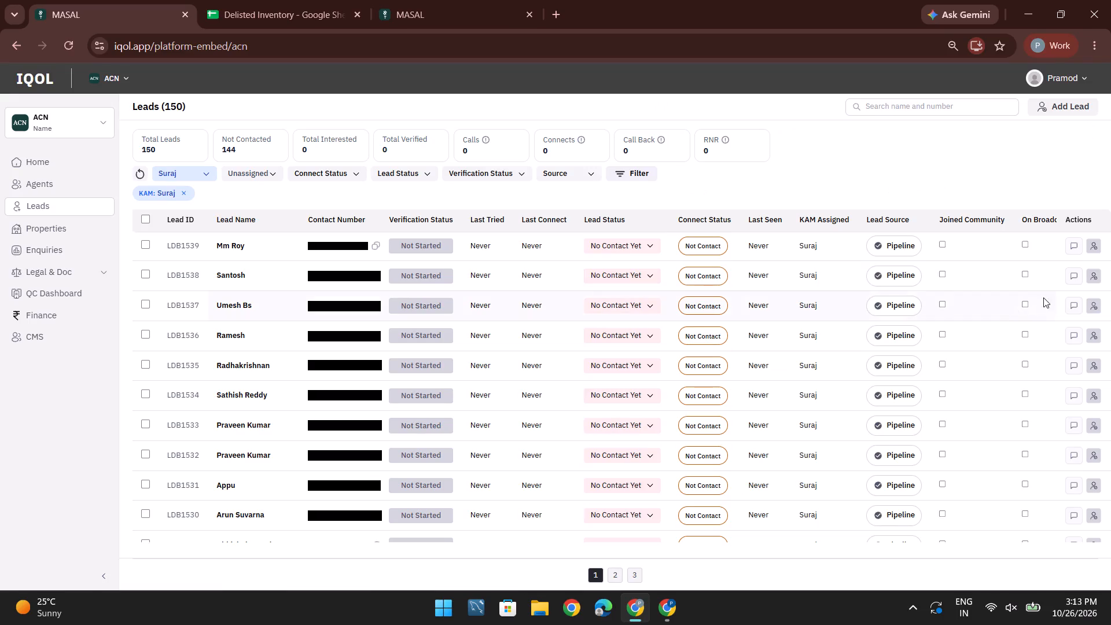
pyautogui.click(1079, 277)
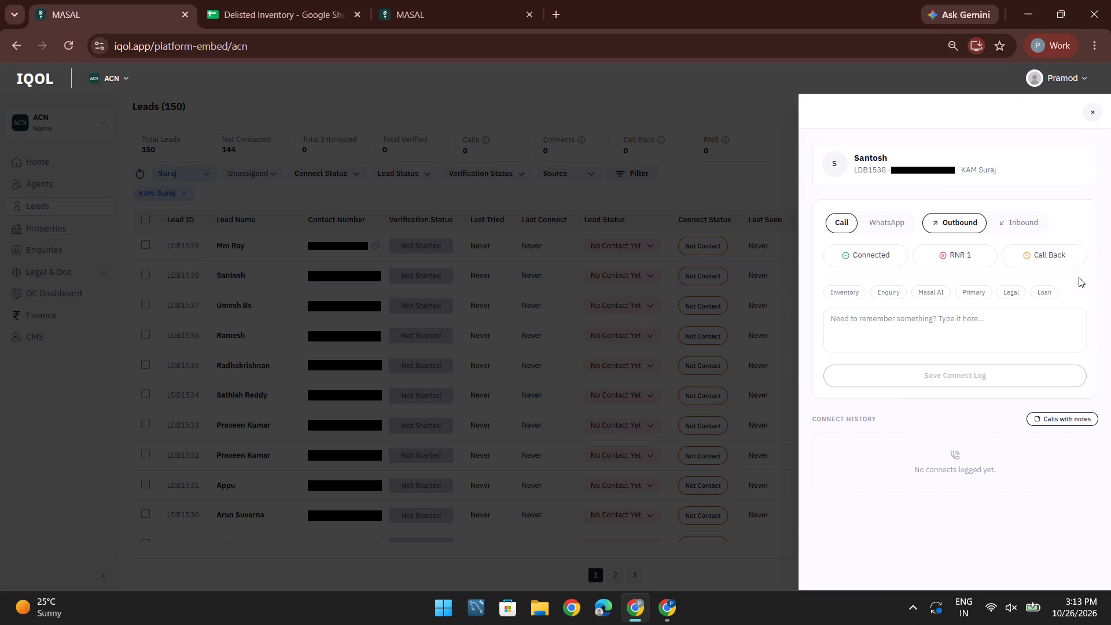
pyautogui.click(893, 253)
pyautogui.click(884, 316)
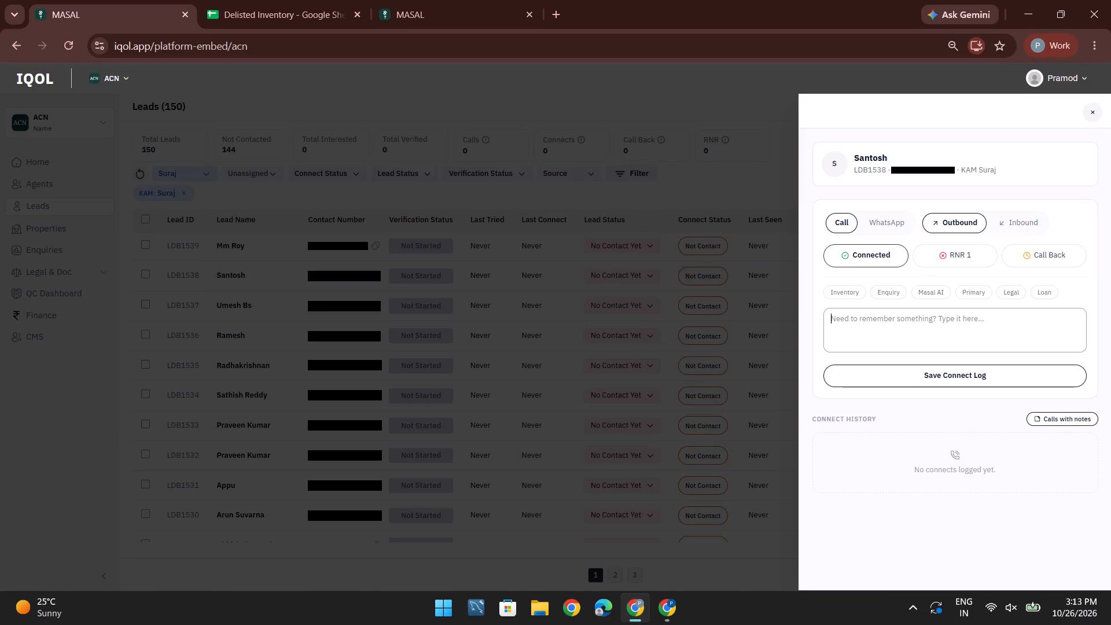
pyautogui.write('not an agent')
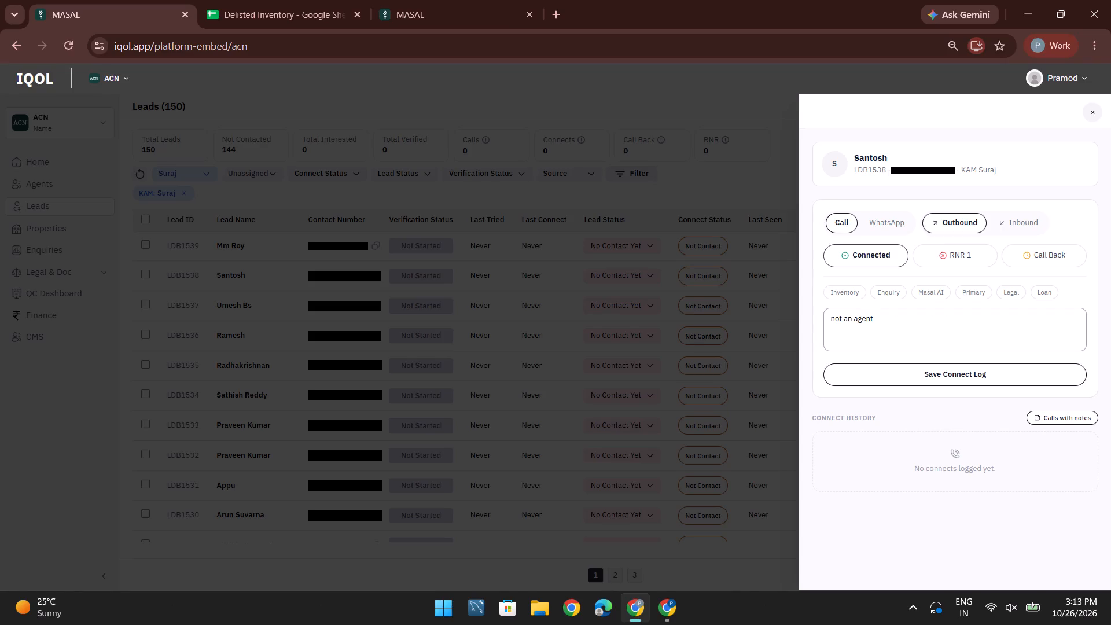
pyautogui.click(849, 377)
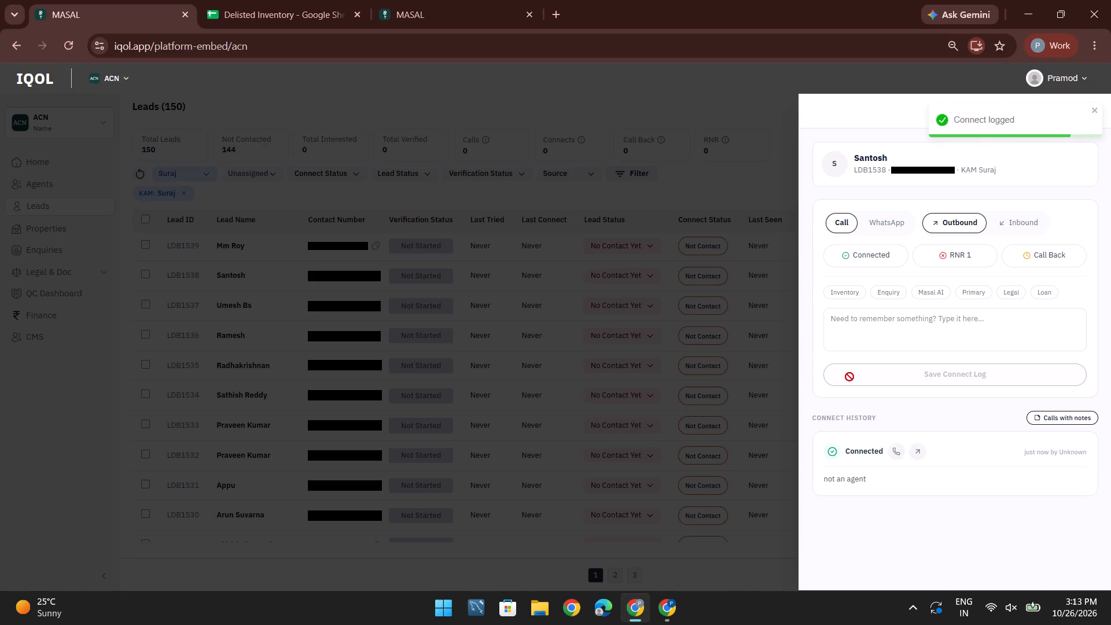
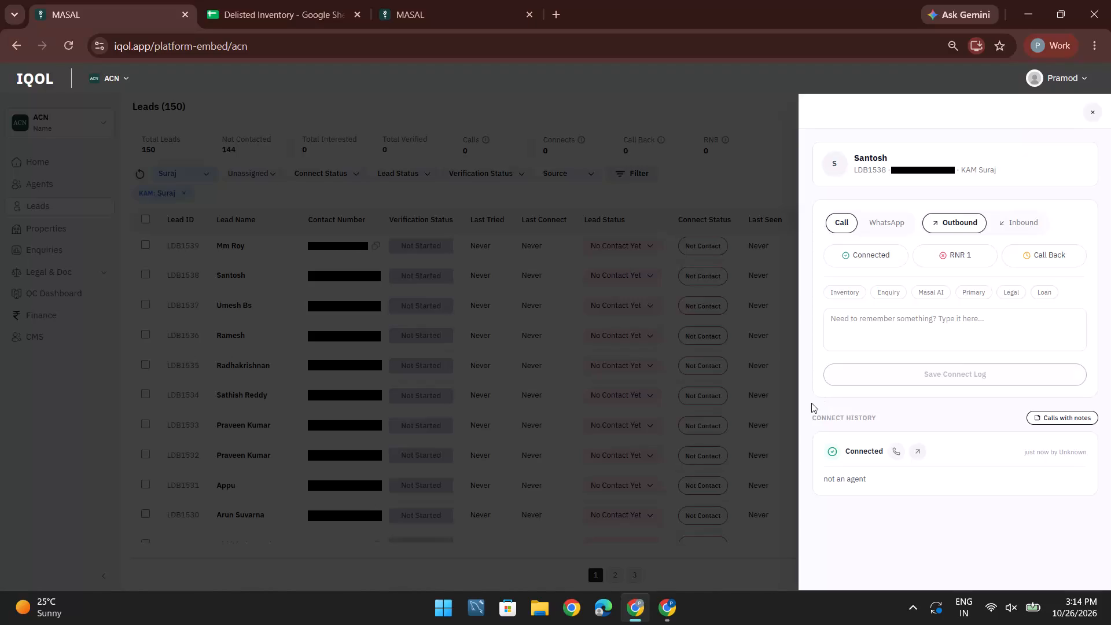
pyautogui.click(780, 572)
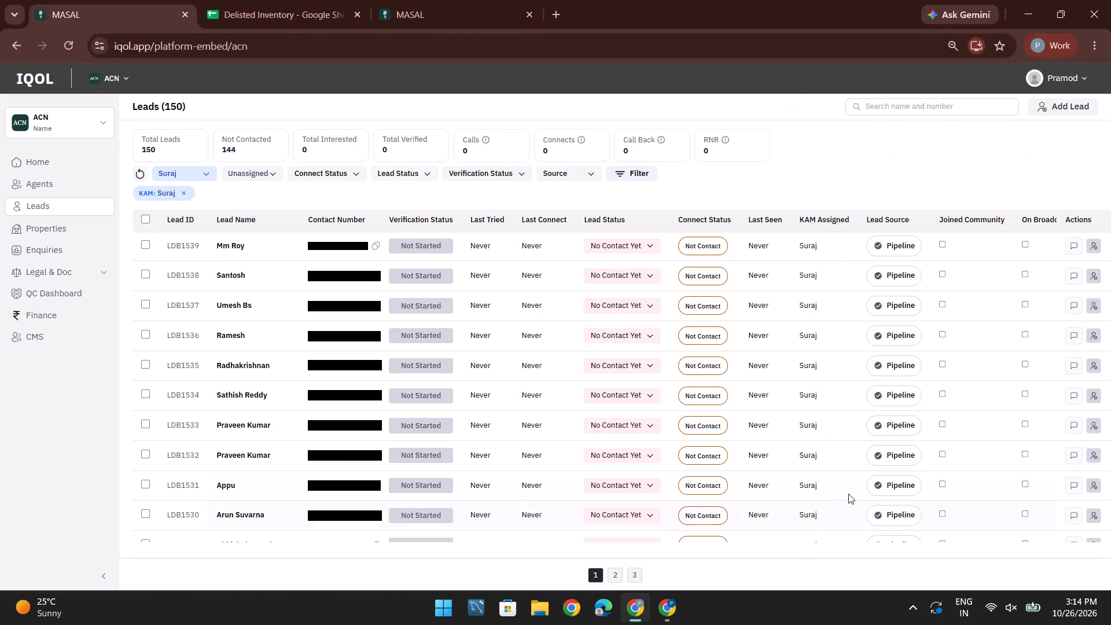
pyautogui.scroll(-1, 848, 493)
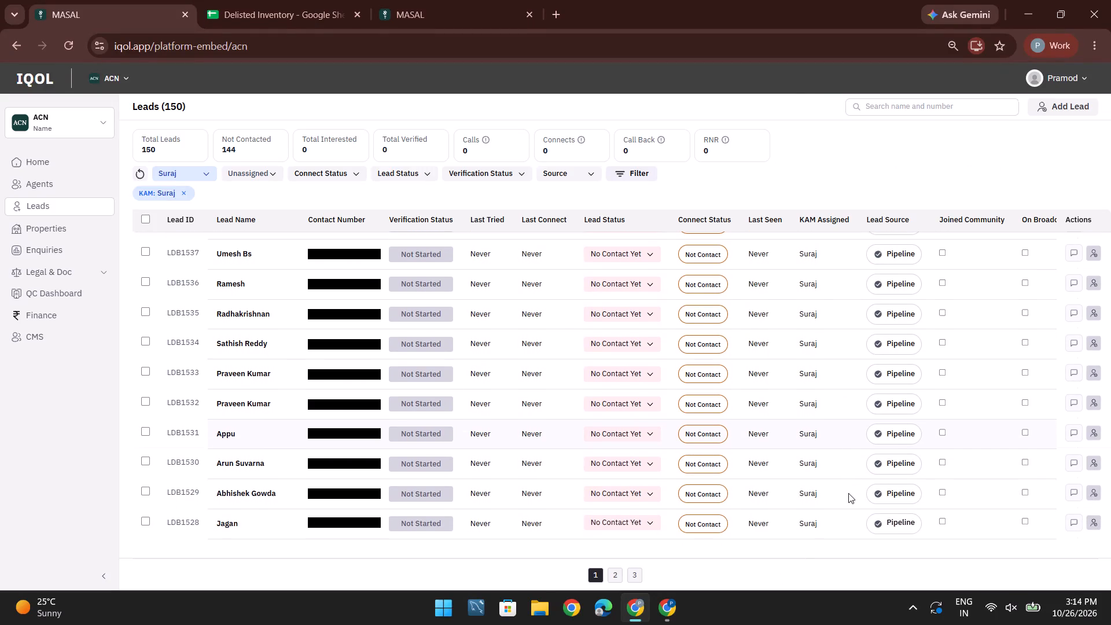
pyautogui.click(1077, 254)
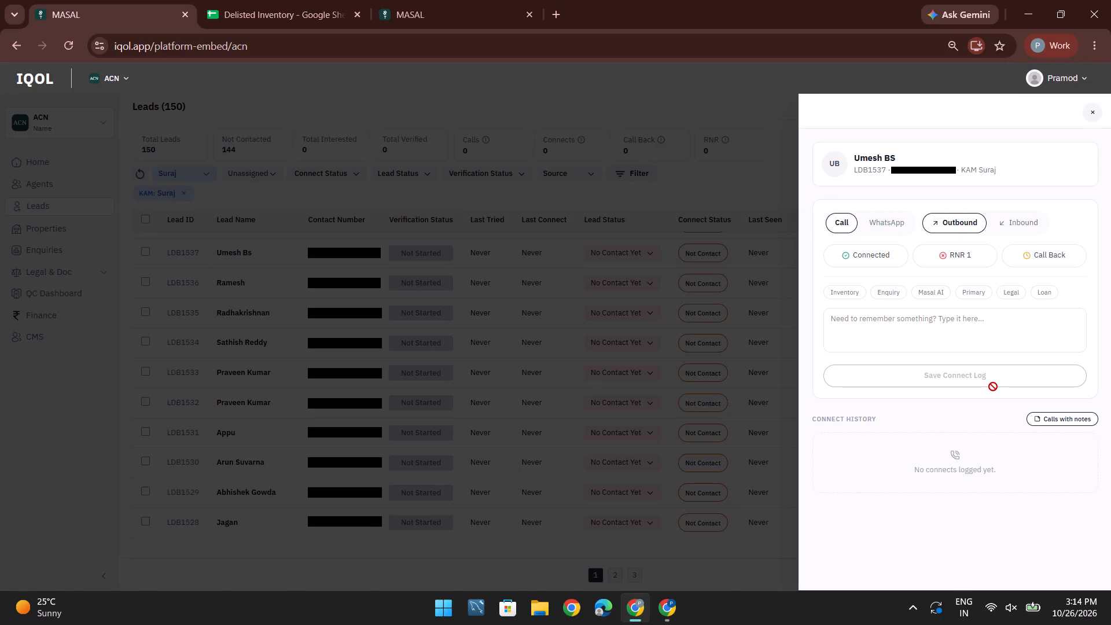
pyautogui.click(771, 582)
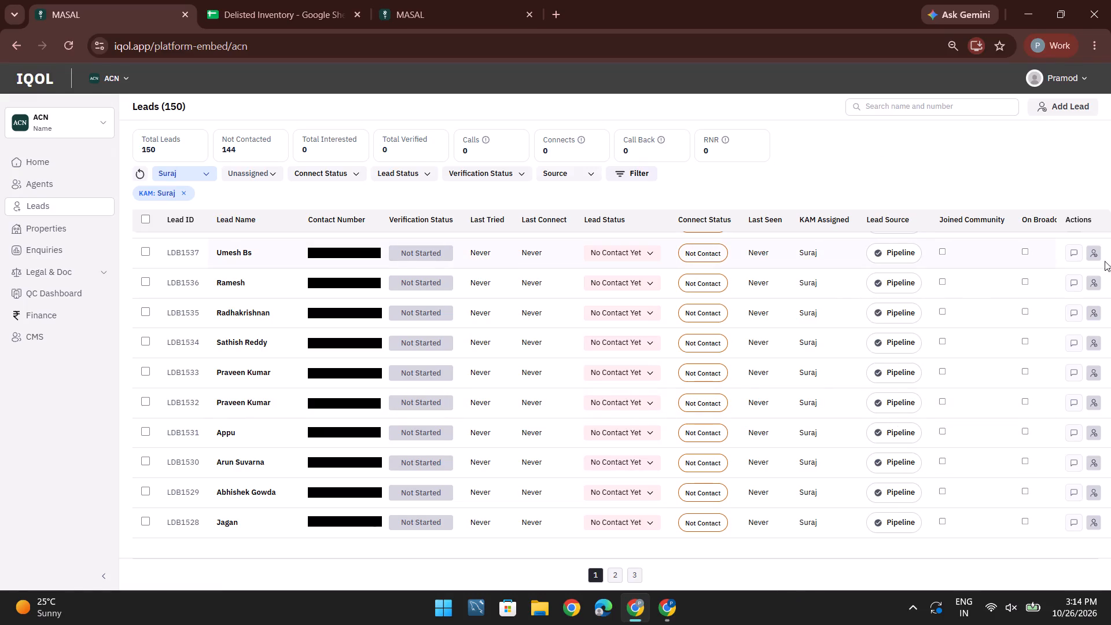
pyautogui.click(1090, 255)
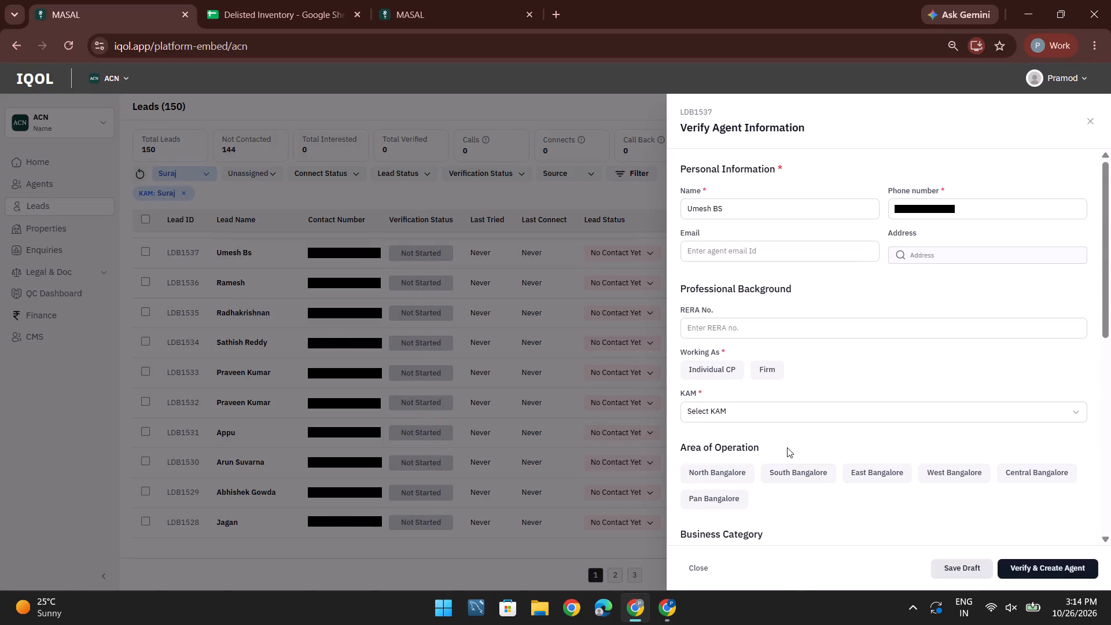
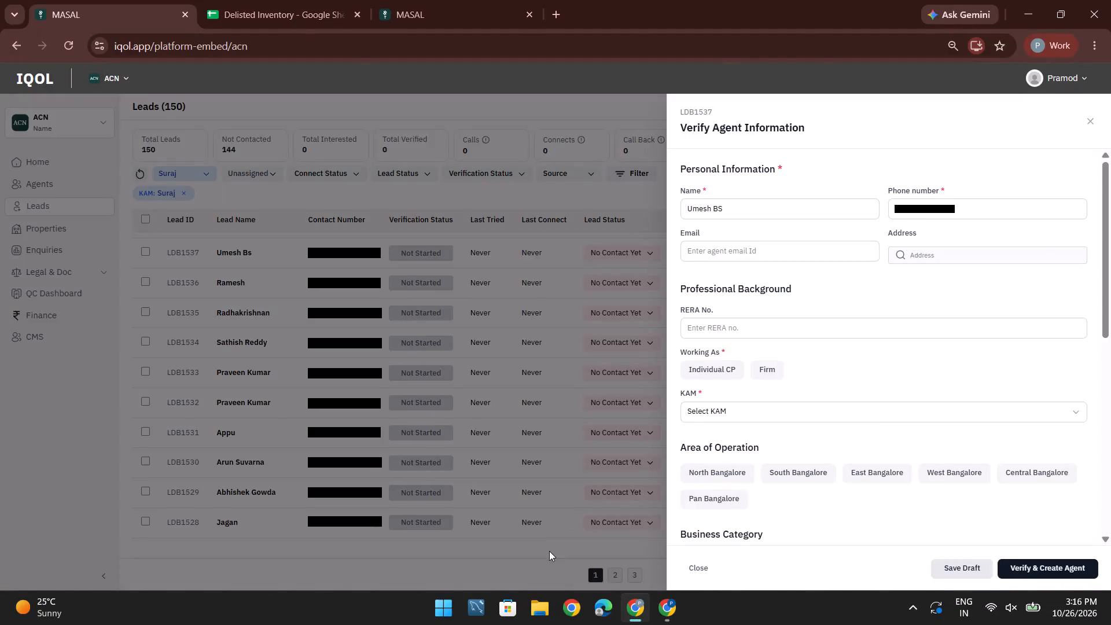
pyautogui.click(549, 551)
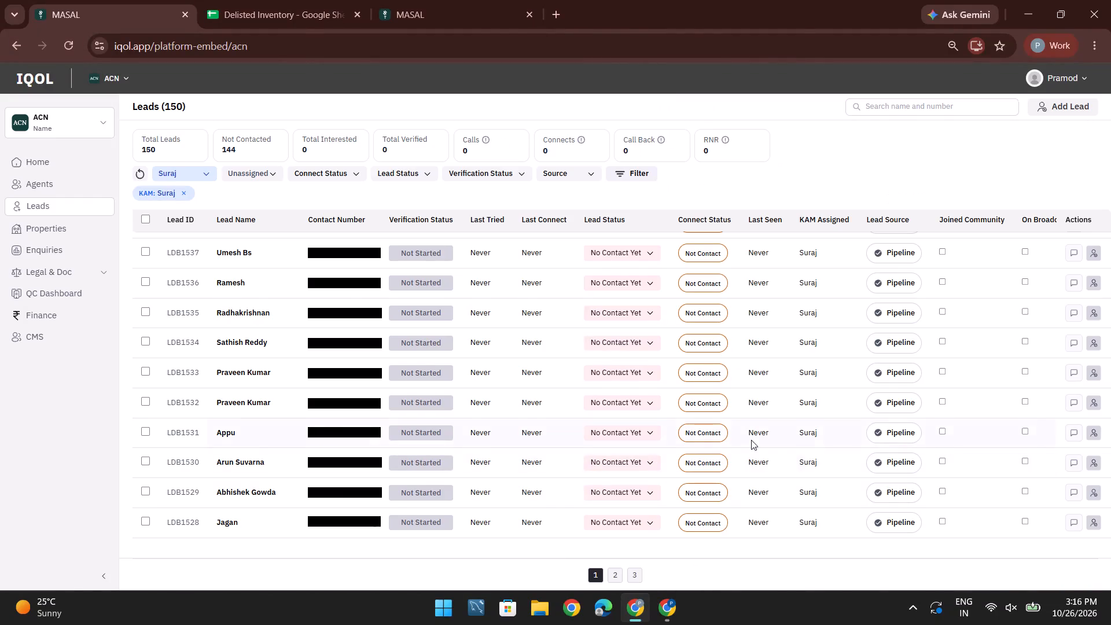
pyautogui.hscroll(1, 751, 440)
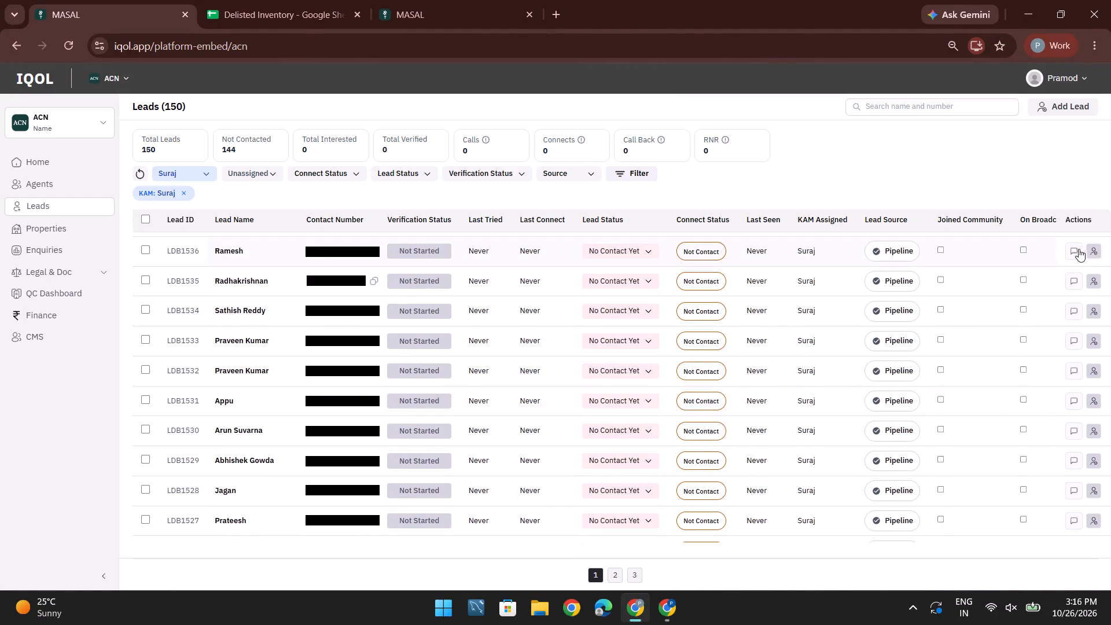
pyautogui.click(1077, 249)
pyautogui.click(723, 580)
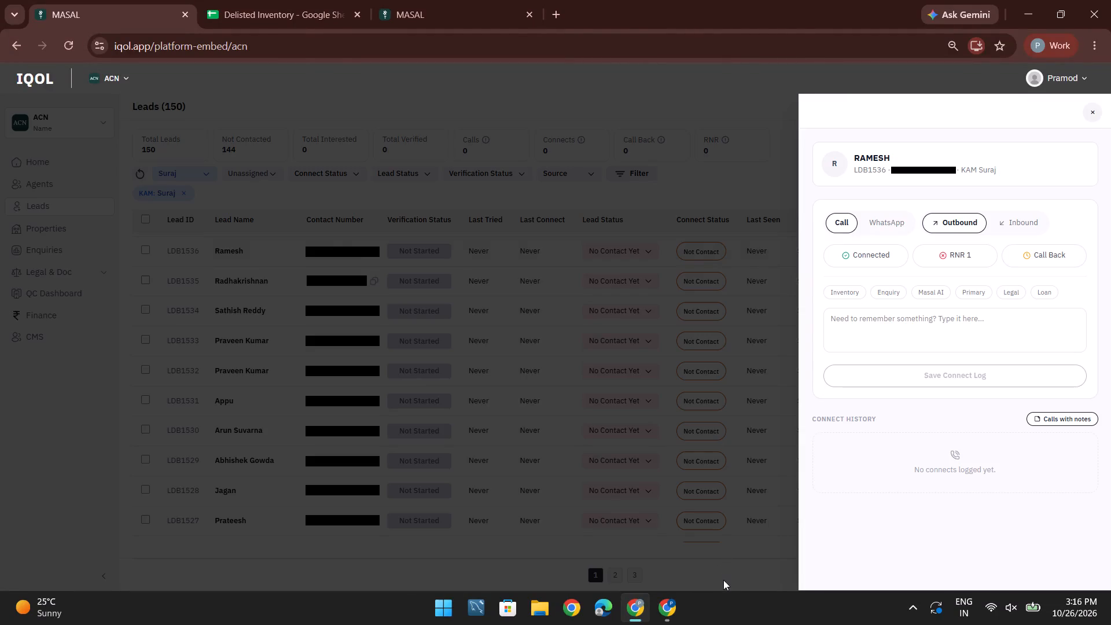
pyautogui.click(1095, 253)
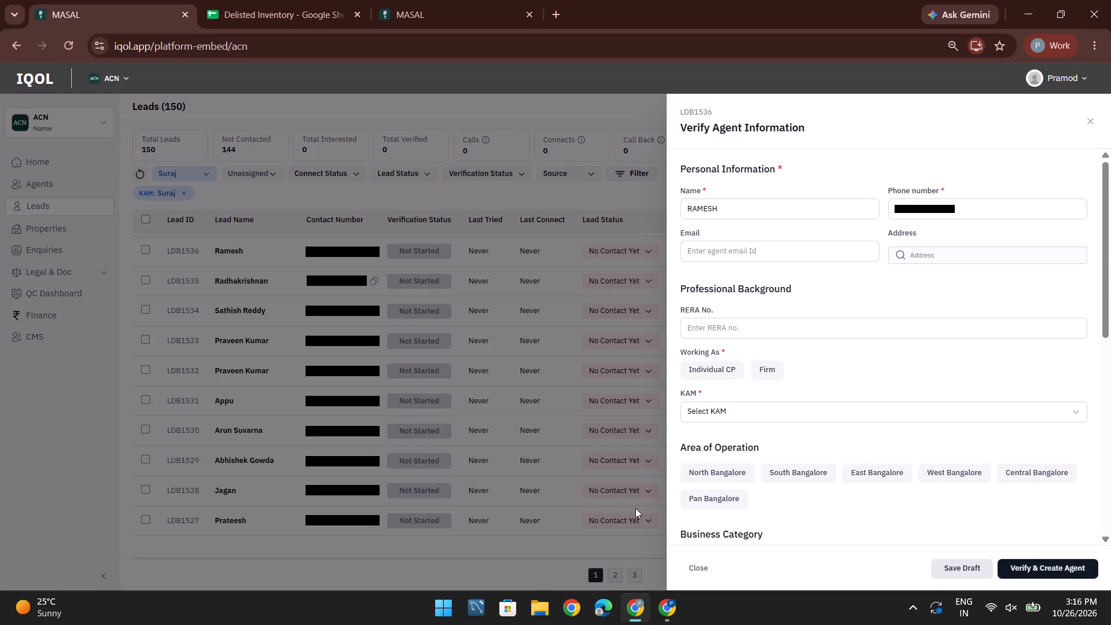
pyautogui.click(540, 558)
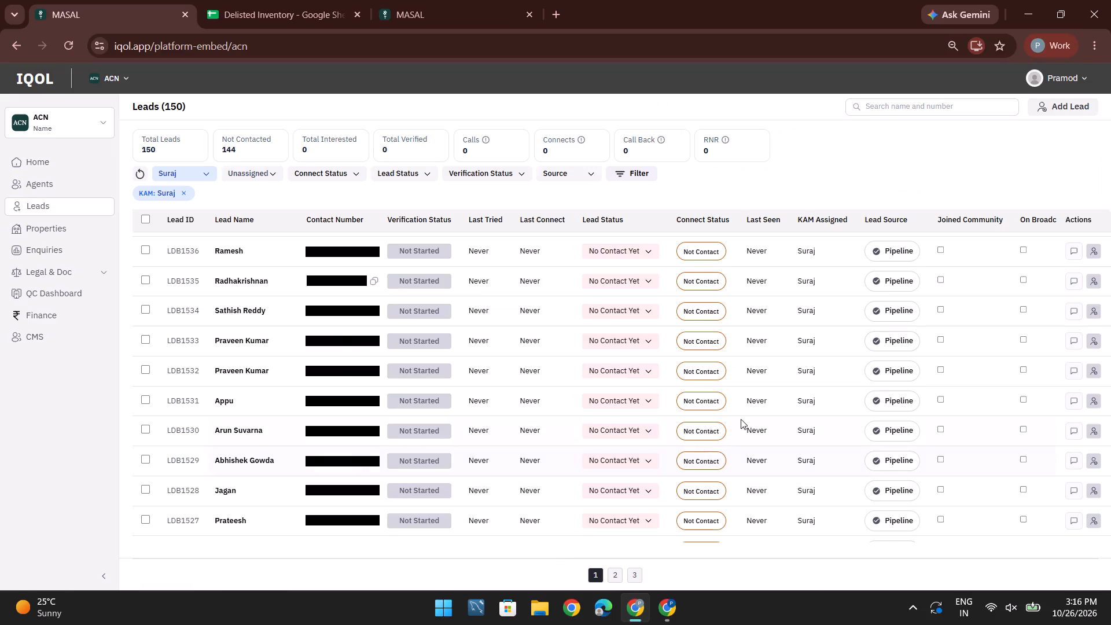
pyautogui.hscroll(1, 756, 407)
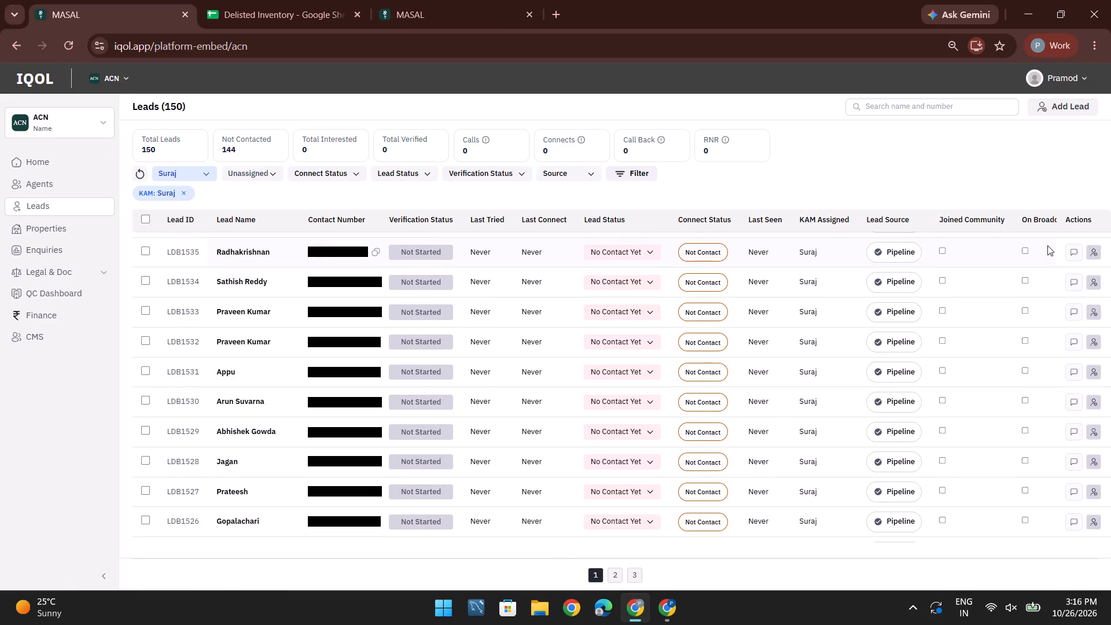
pyautogui.click(1081, 248)
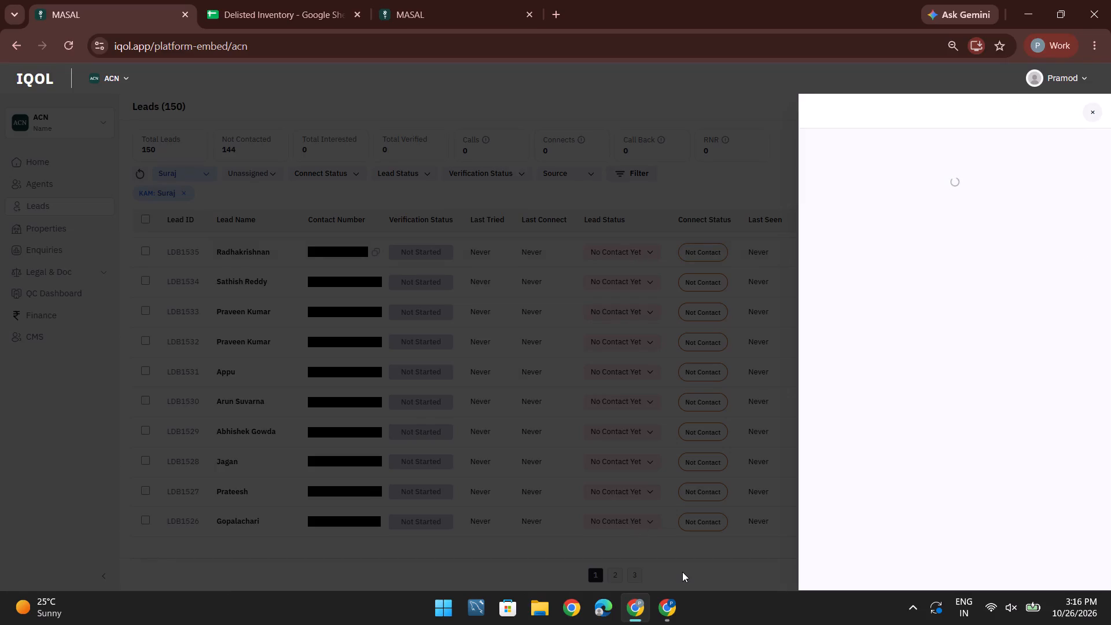
pyautogui.click(682, 572)
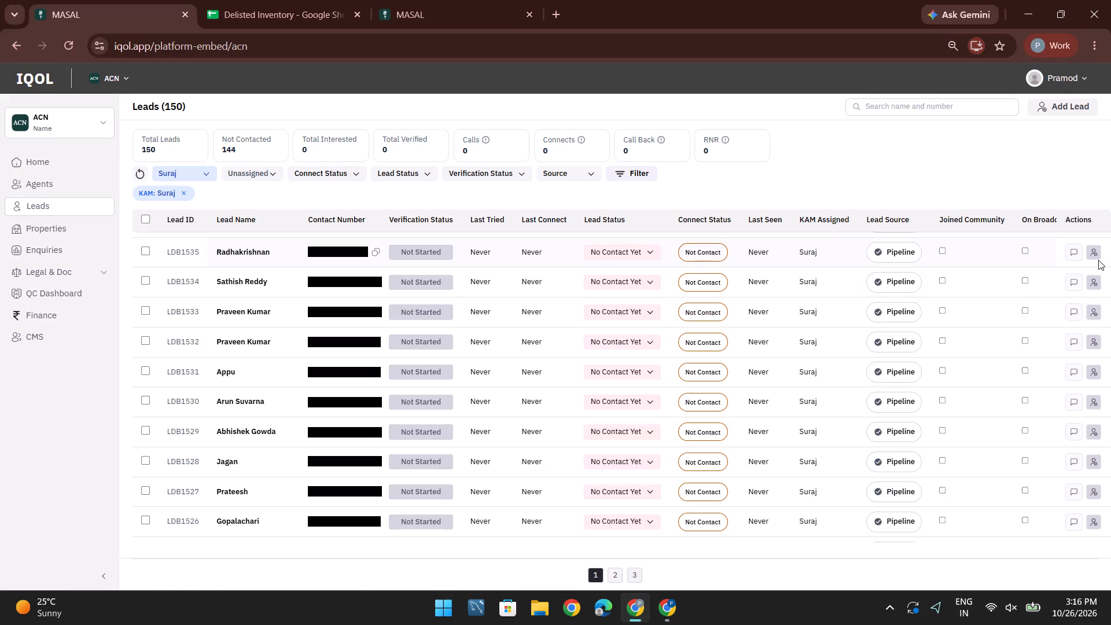
pyautogui.click(1098, 255)
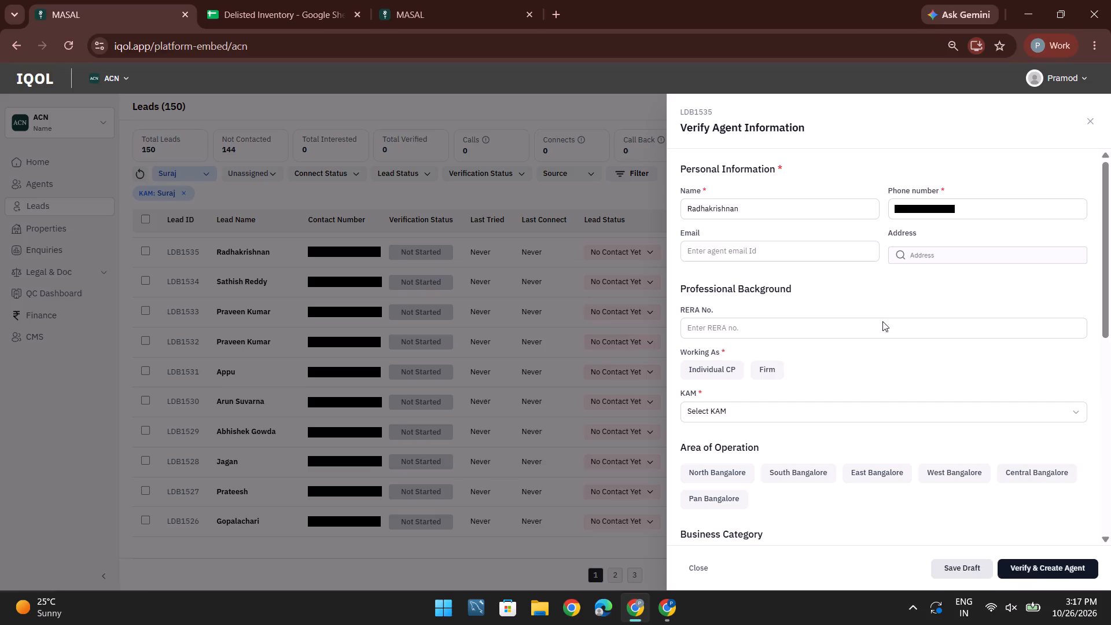
pyautogui.click(540, 569)
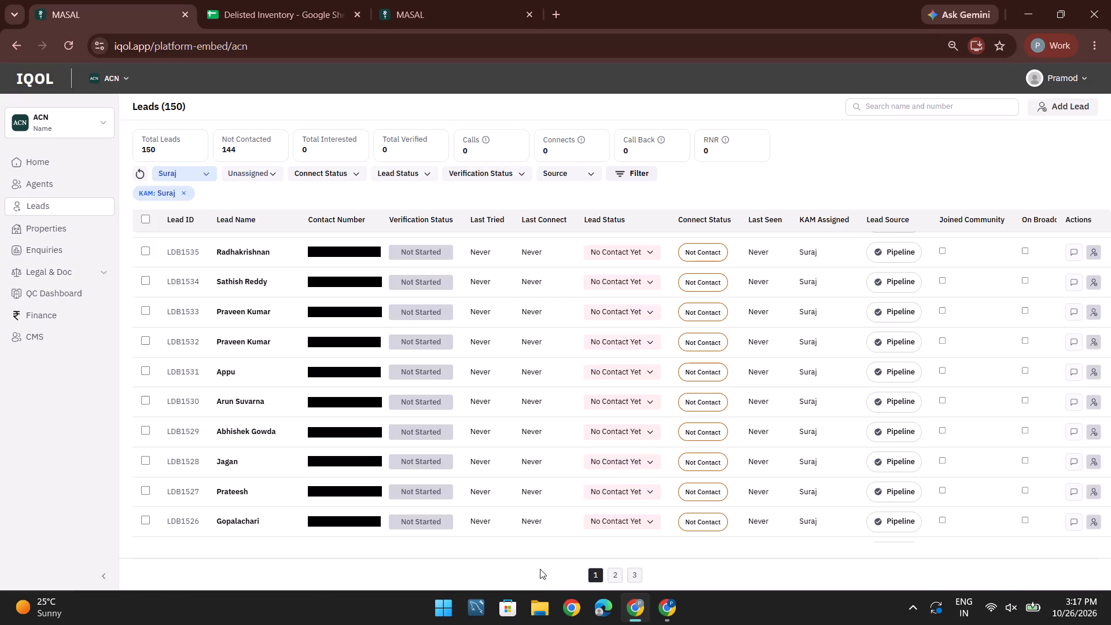
pyautogui.hscroll(1, 775, 440)
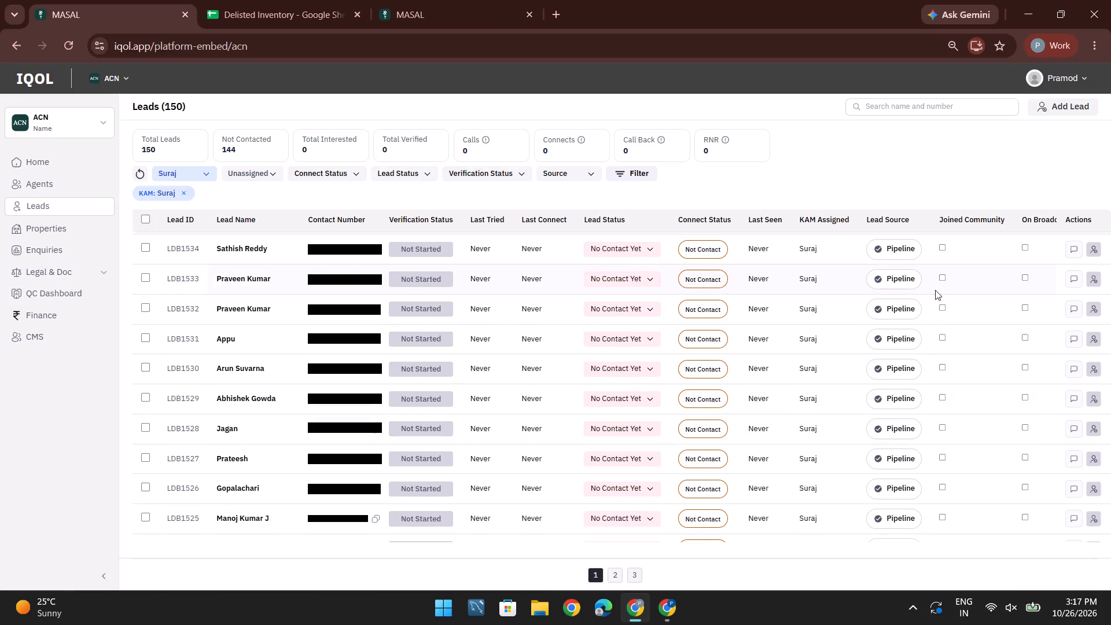
pyautogui.click(1077, 248)
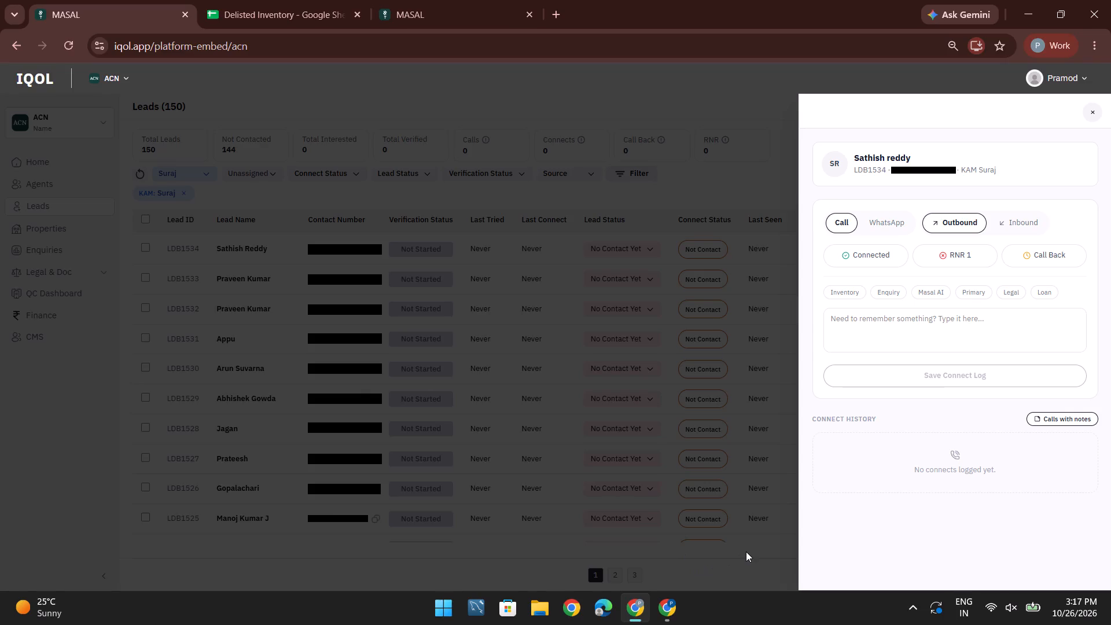
pyautogui.click(742, 556)
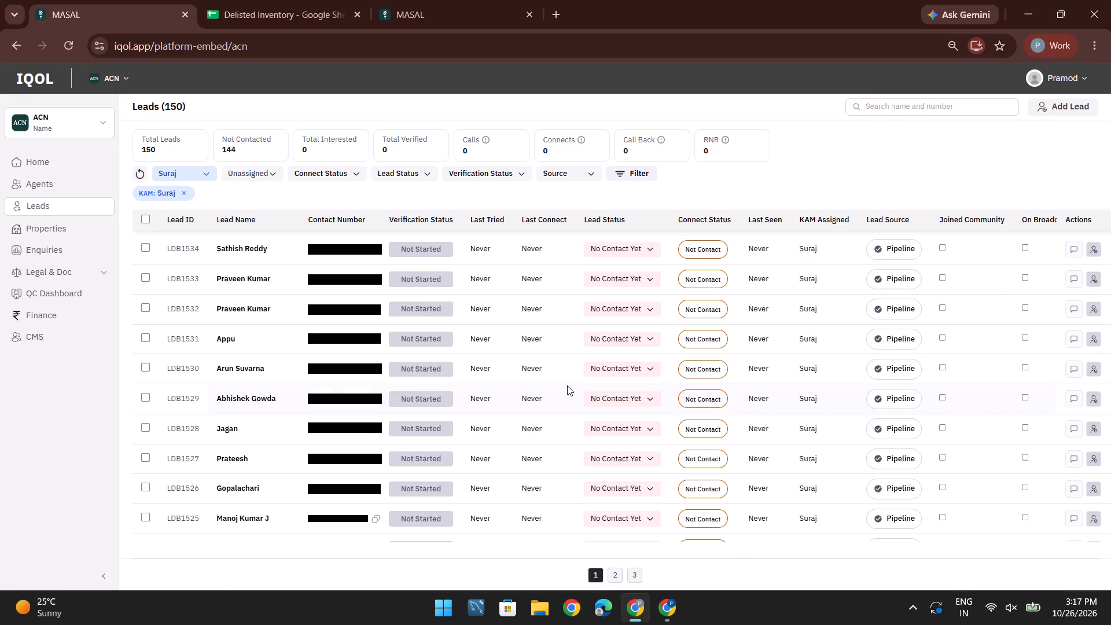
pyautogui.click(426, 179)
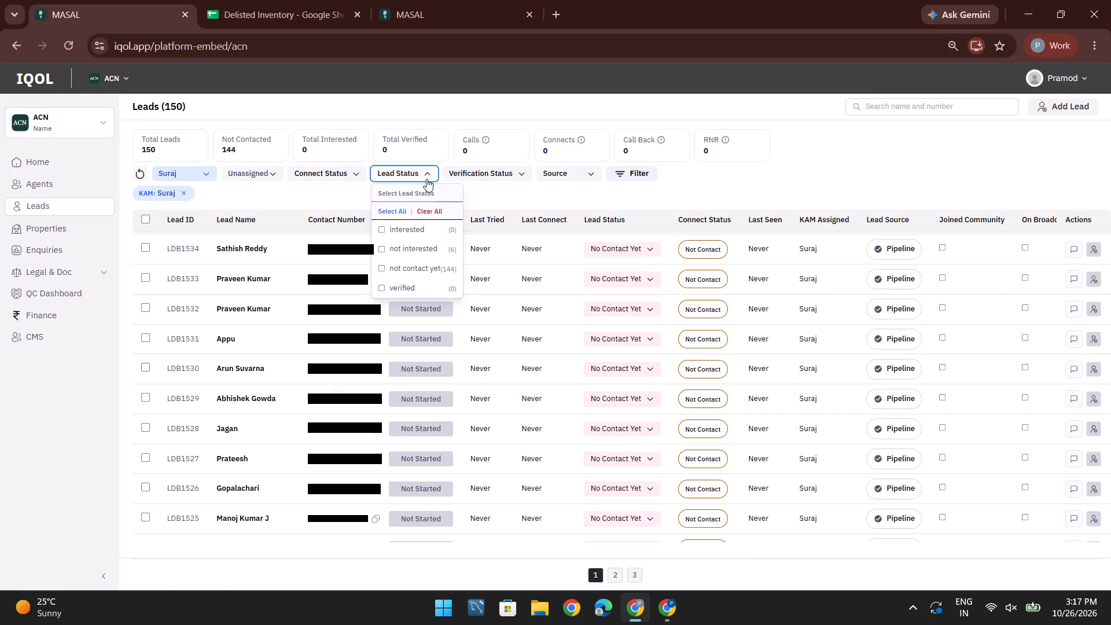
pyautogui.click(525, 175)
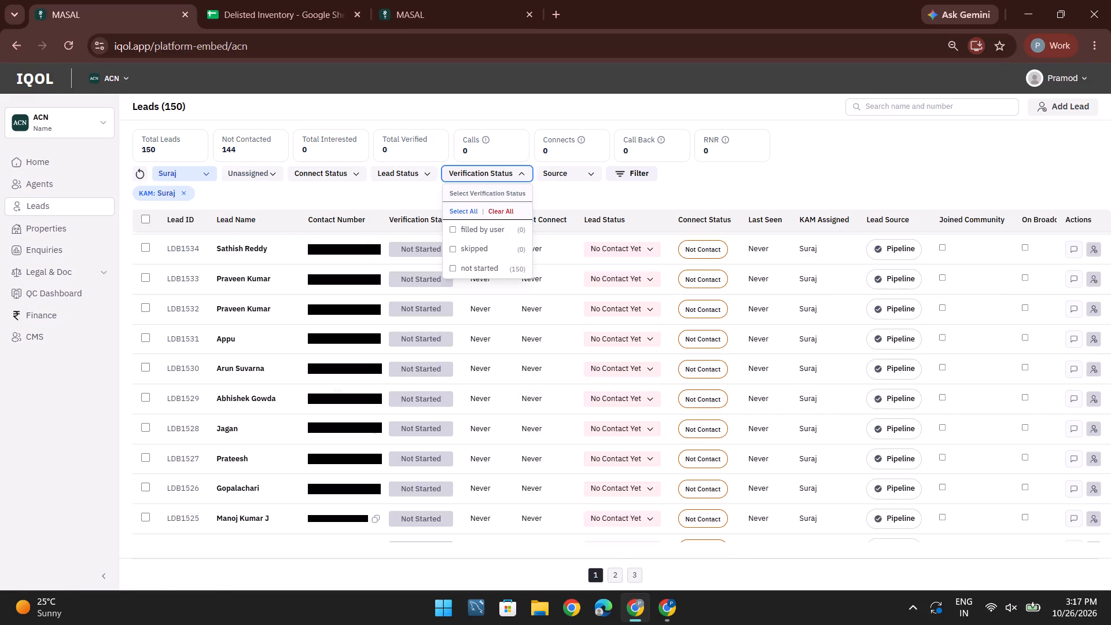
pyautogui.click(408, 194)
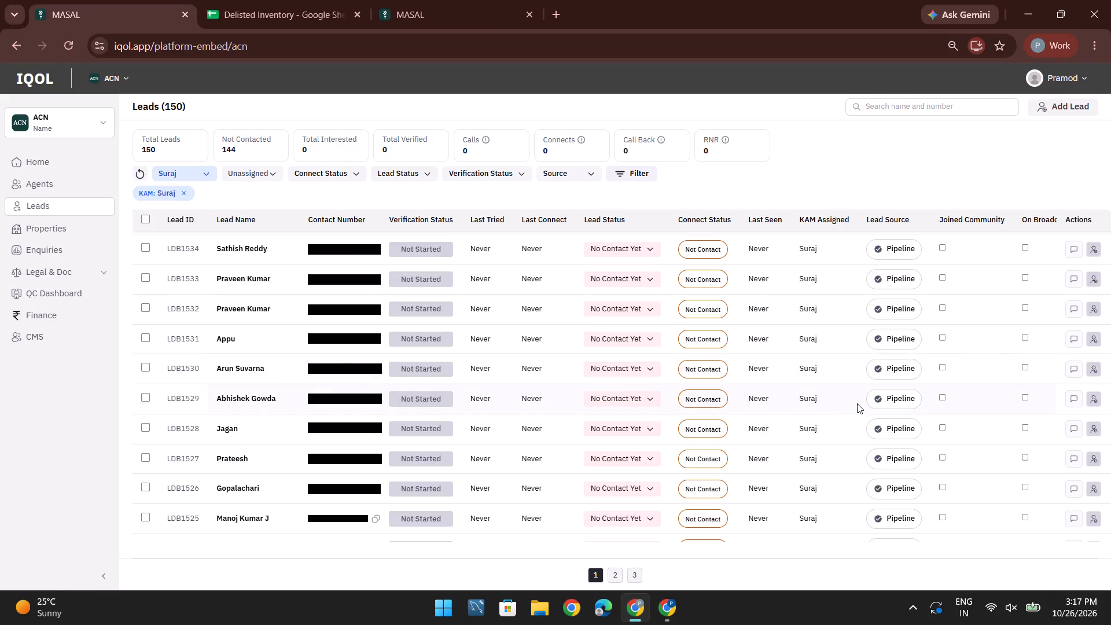
pyautogui.click(1088, 399)
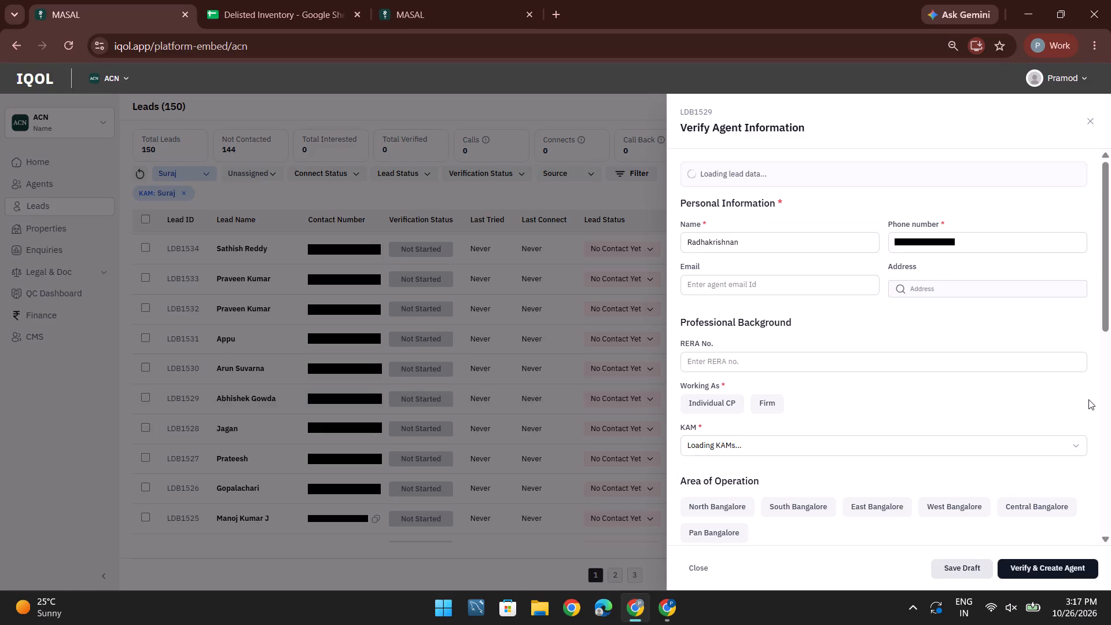
pyautogui.scroll(-6, 882, 487)
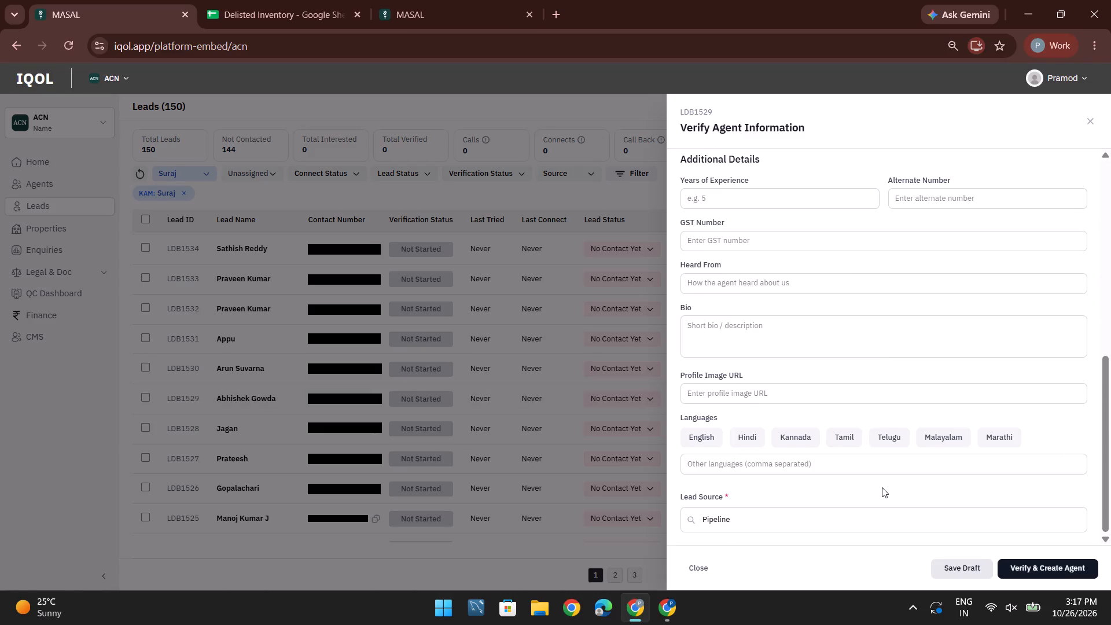
pyautogui.scroll(4, 882, 487)
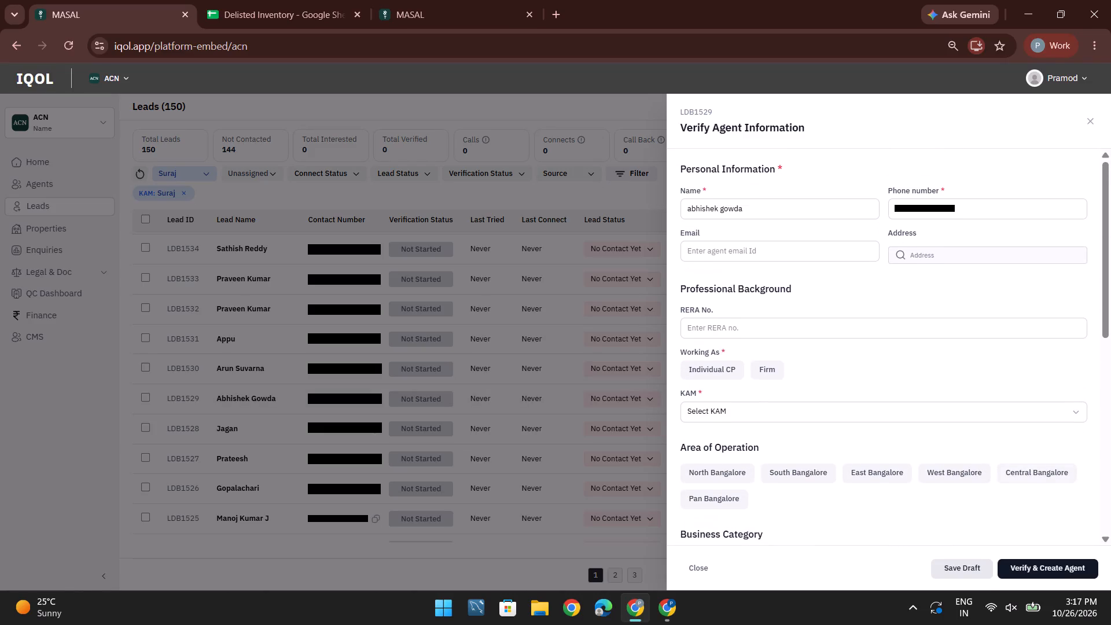
pyautogui.click(1097, 127)
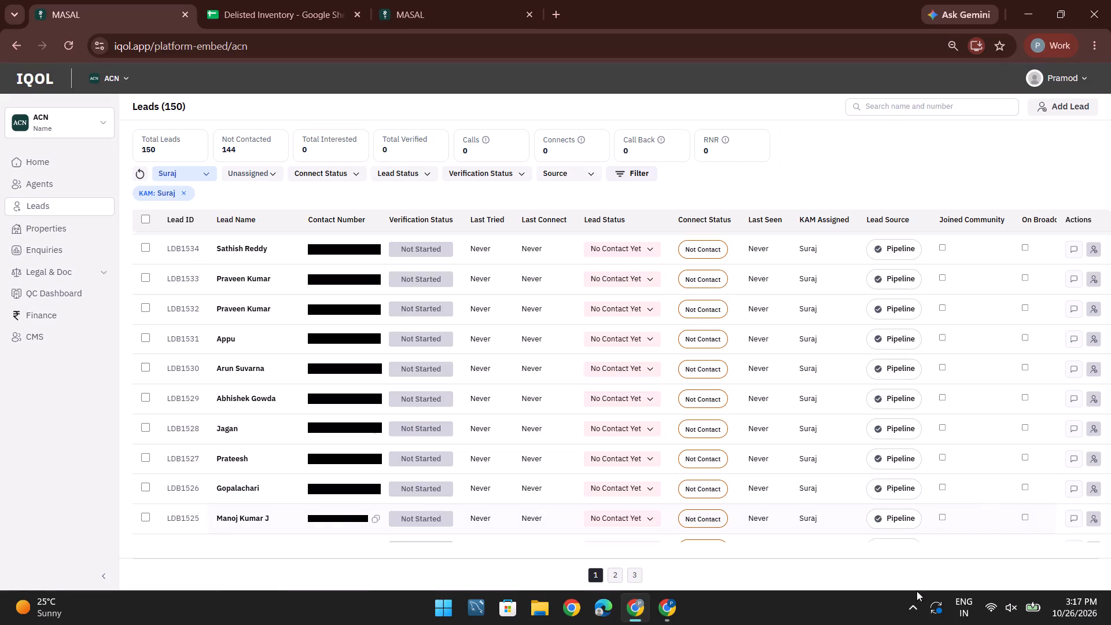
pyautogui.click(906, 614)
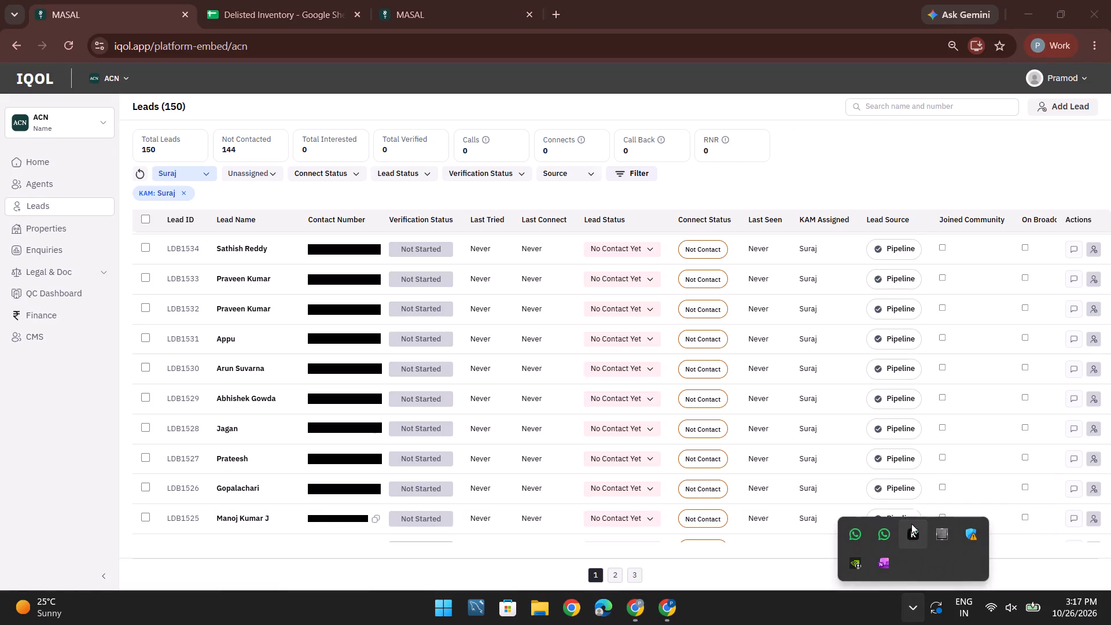
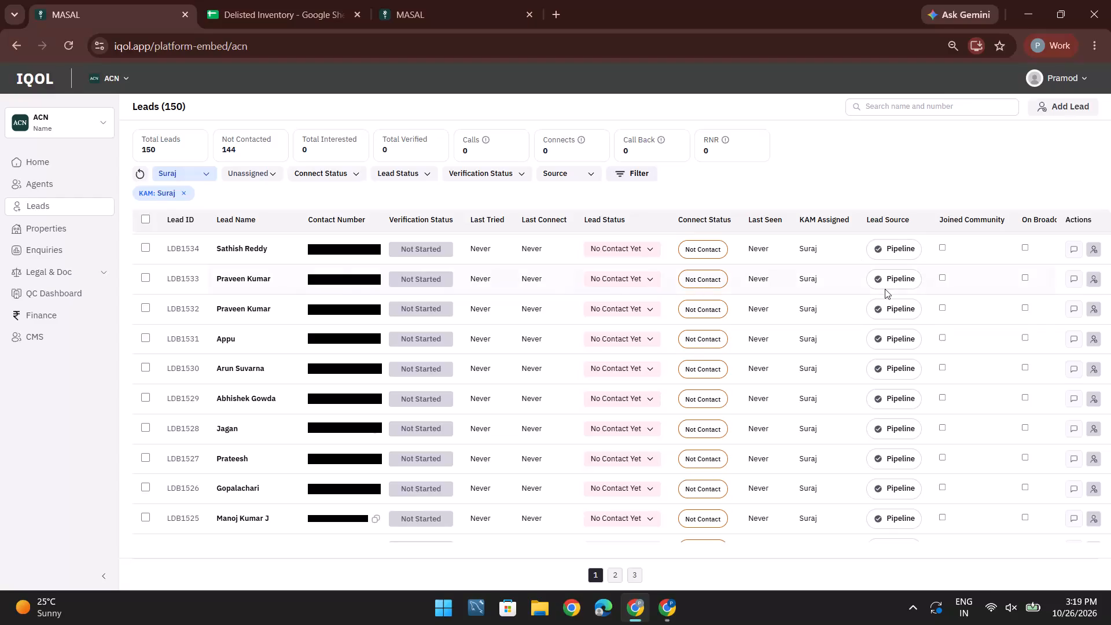
pyautogui.click(1095, 252)
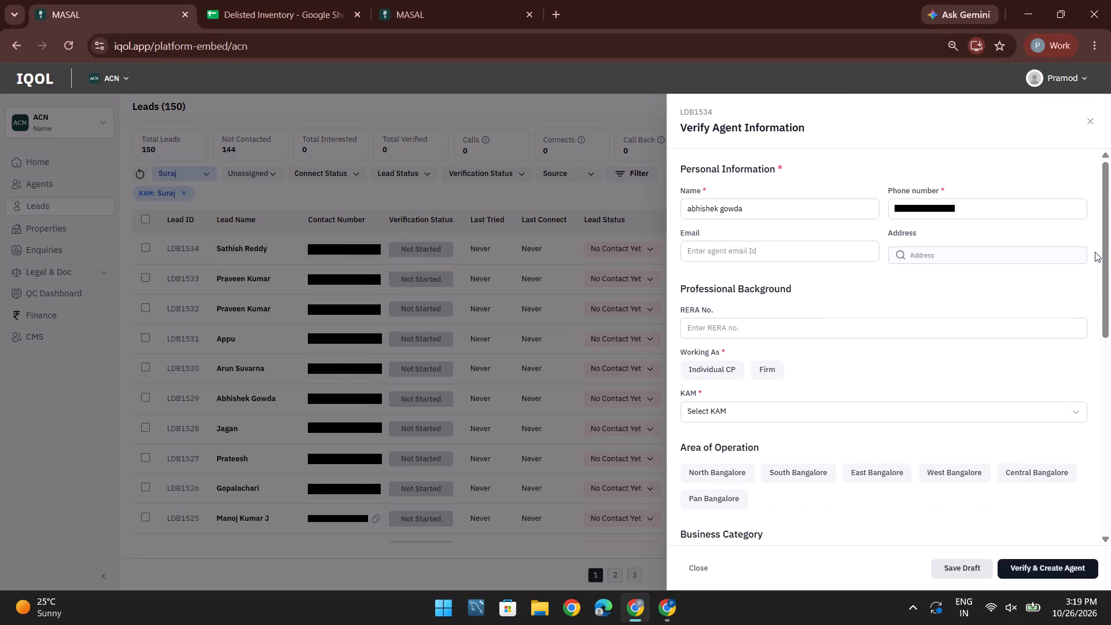
pyautogui.click(827, 208)
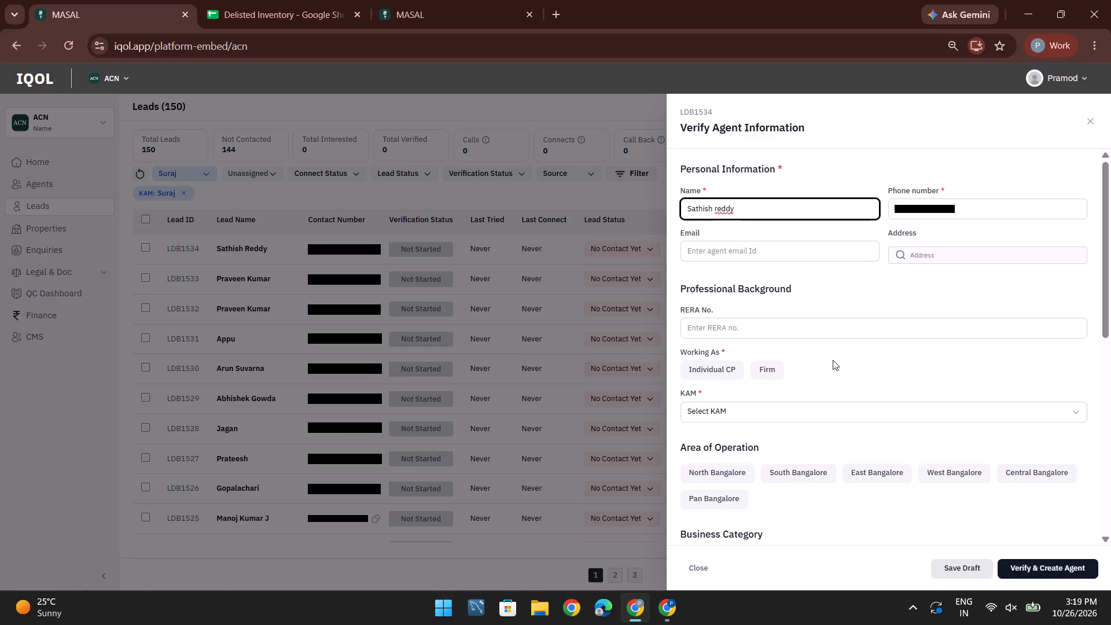
pyautogui.scroll(-1, 833, 360)
pyautogui.hscroll(1, 833, 360)
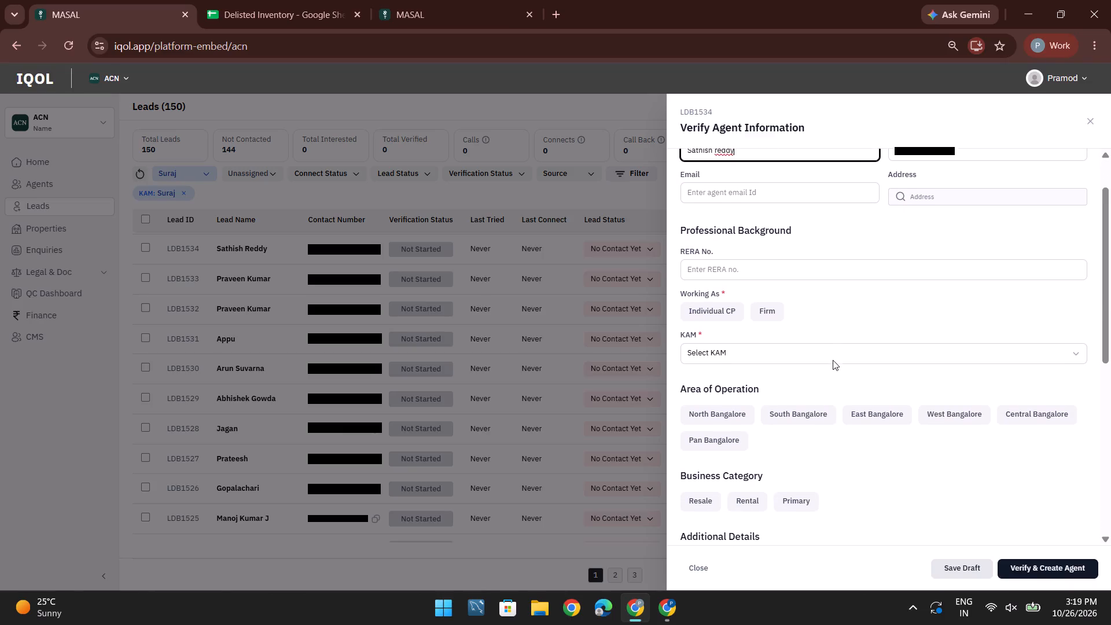
pyautogui.hscroll(1, 833, 360)
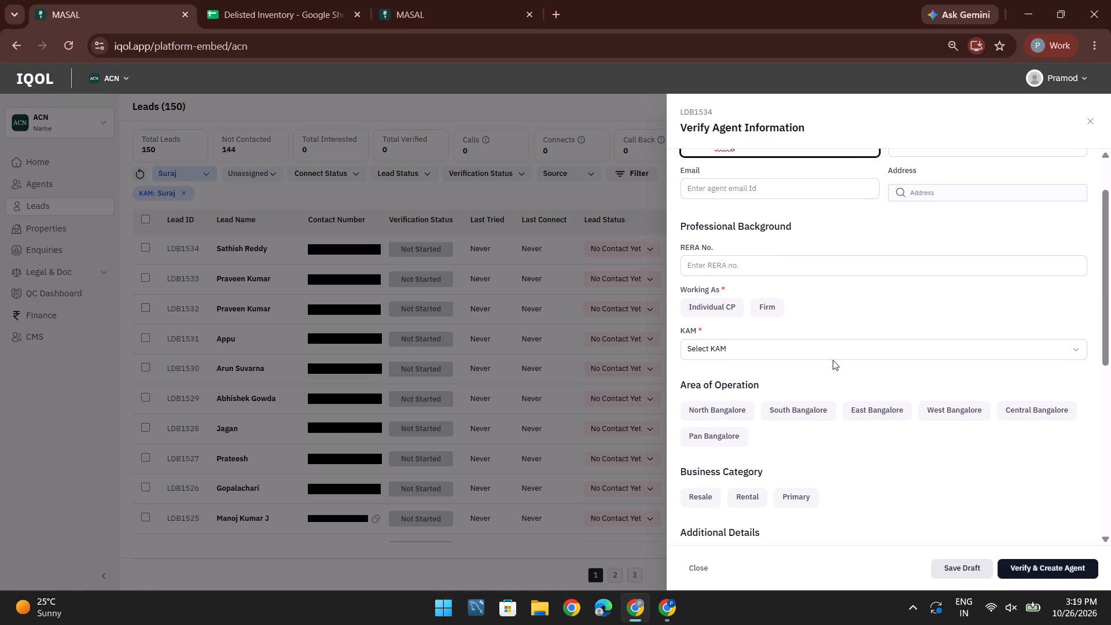
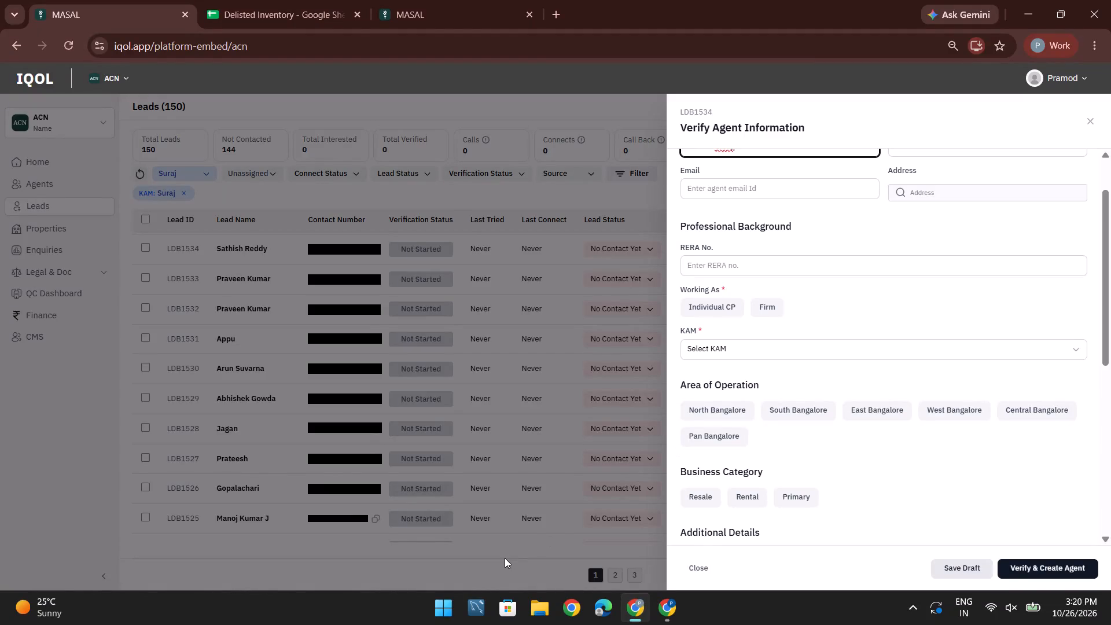
pyautogui.click(505, 558)
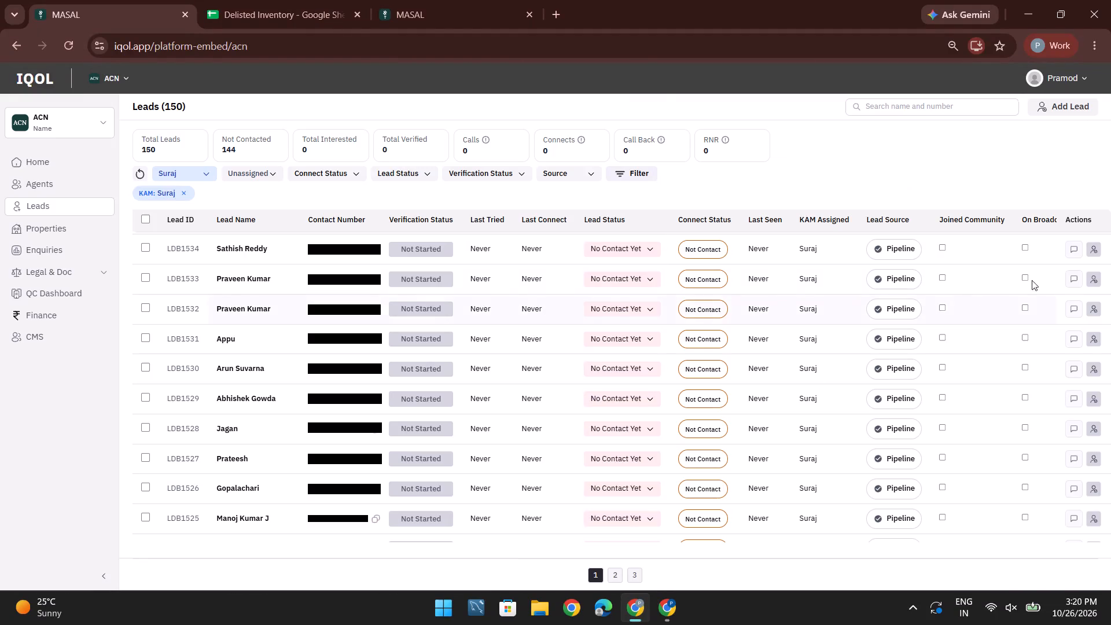
pyautogui.doubleClick(1068, 249)
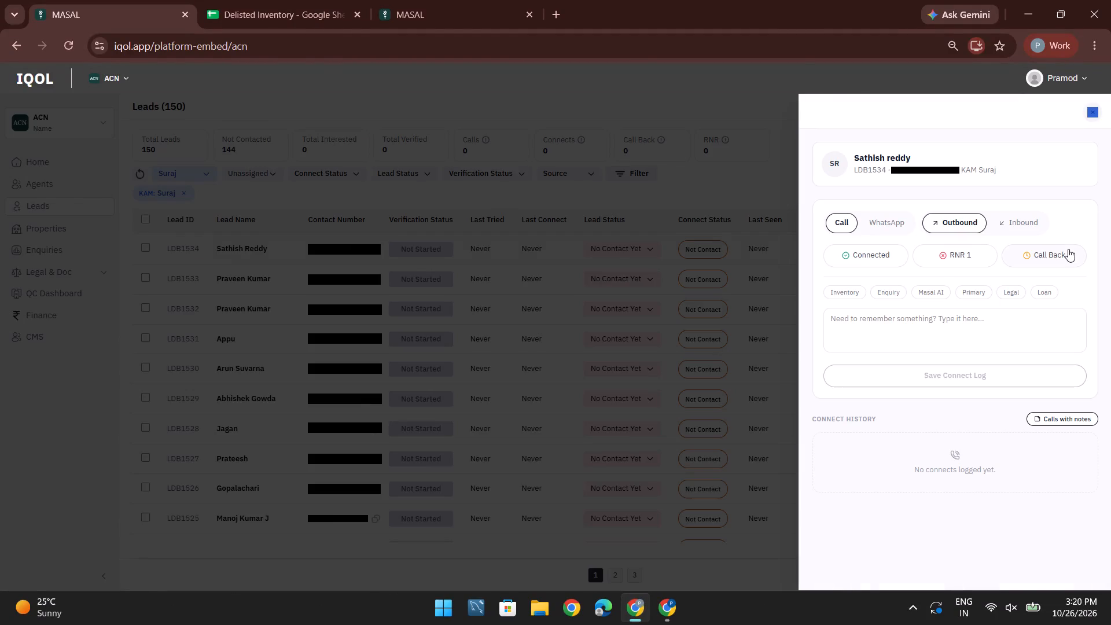
pyautogui.click(898, 252)
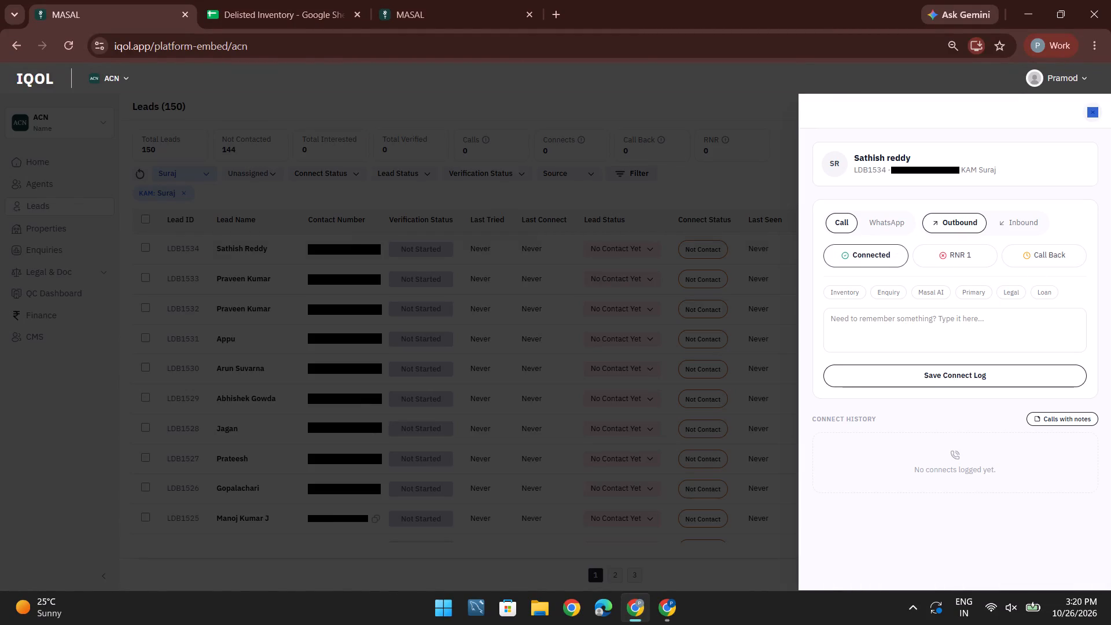
pyautogui.click(872, 326)
pyautogui.write('wor')
pyautogui.press('BackSpace')
pyautogui.press('BackSpace')
pyautogui.press('BackSpace')
pyautogui.press('BackSpace')
pyautogui.write('not an agem')
pyautogui.press('t')
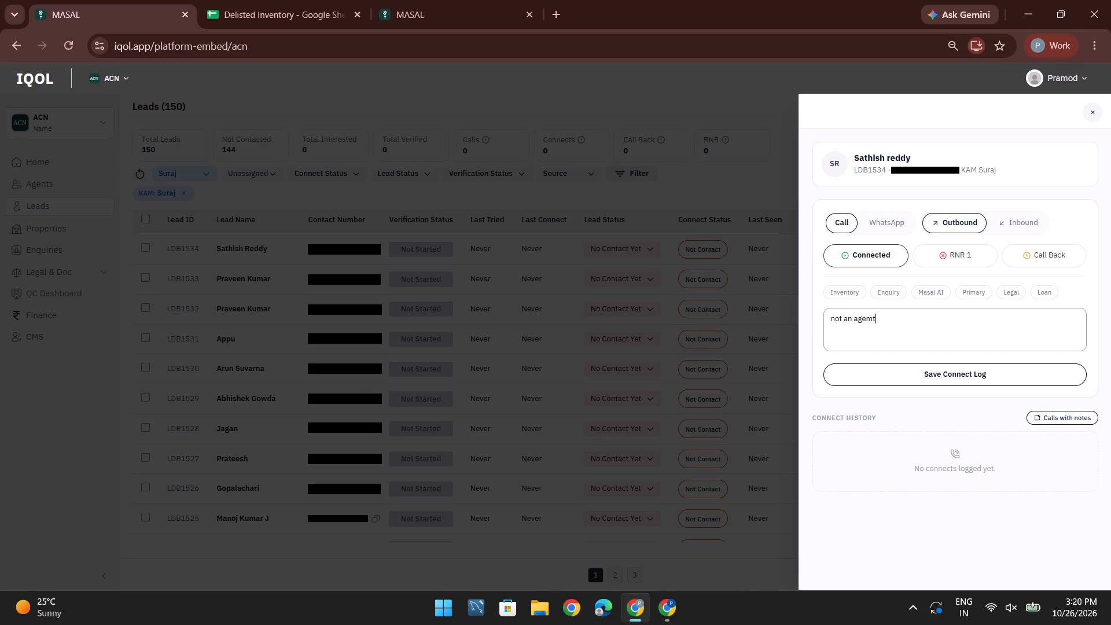
pyautogui.press('BackSpace')
pyautogui.press('BackSpace')
pyautogui.write('nt , bi')
pyautogui.press('BackSpace')
pyautogui.write('uilder side')
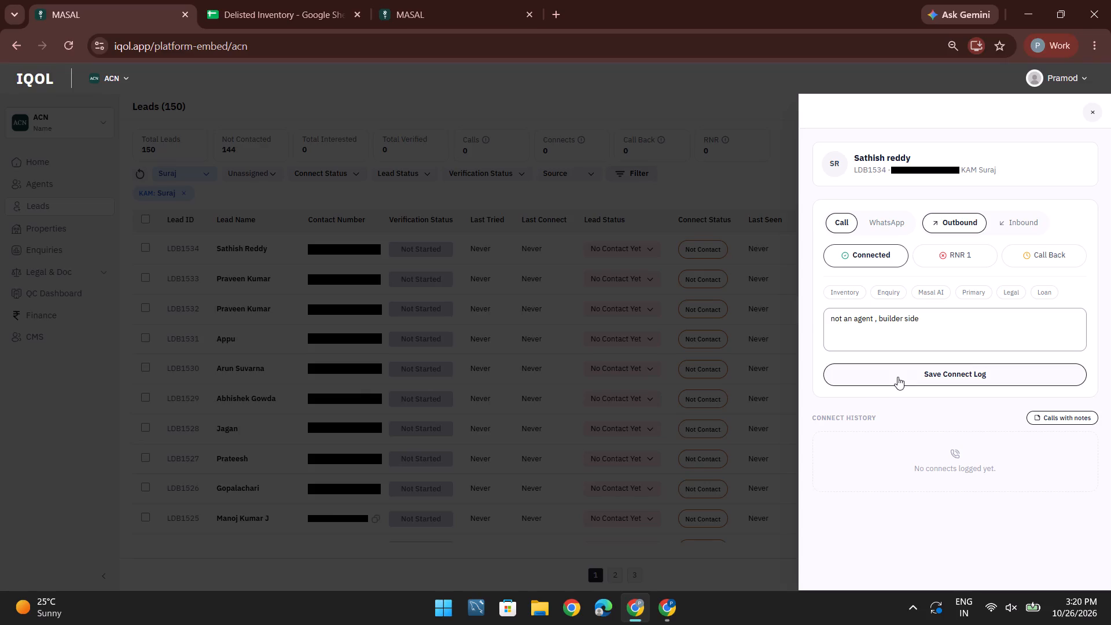
pyautogui.click(897, 377)
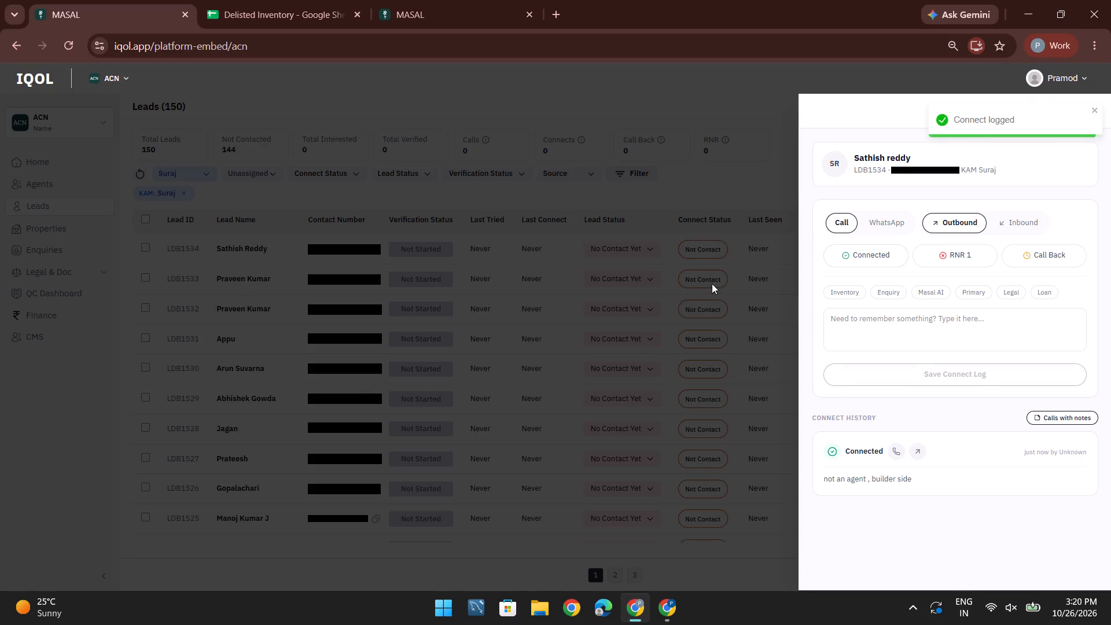
pyautogui.click(740, 619)
pyautogui.click(749, 578)
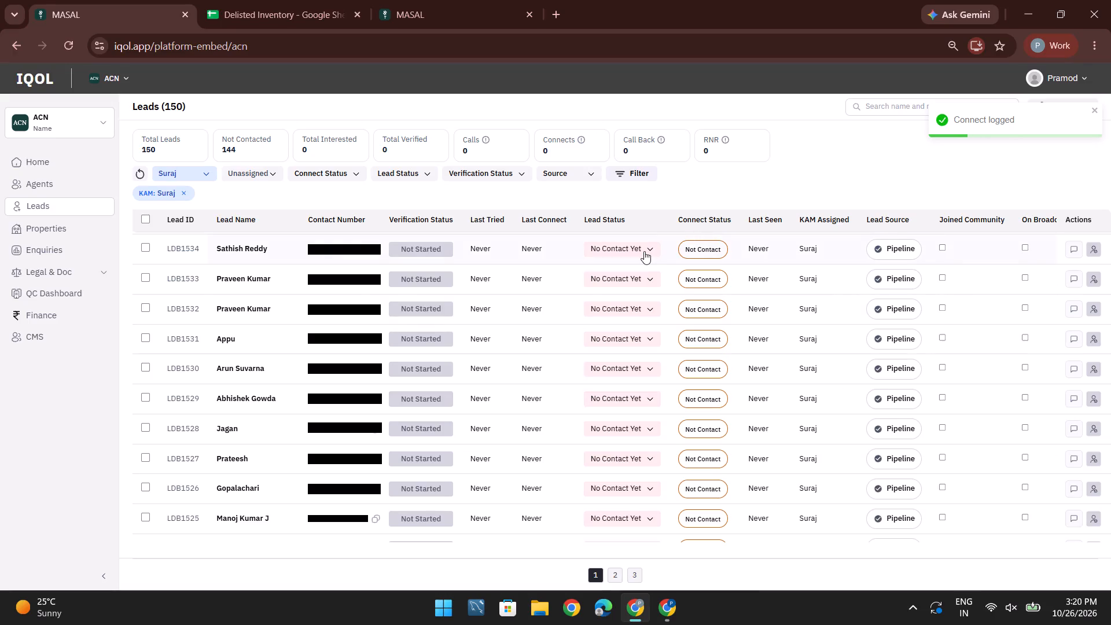
pyautogui.click(644, 251)
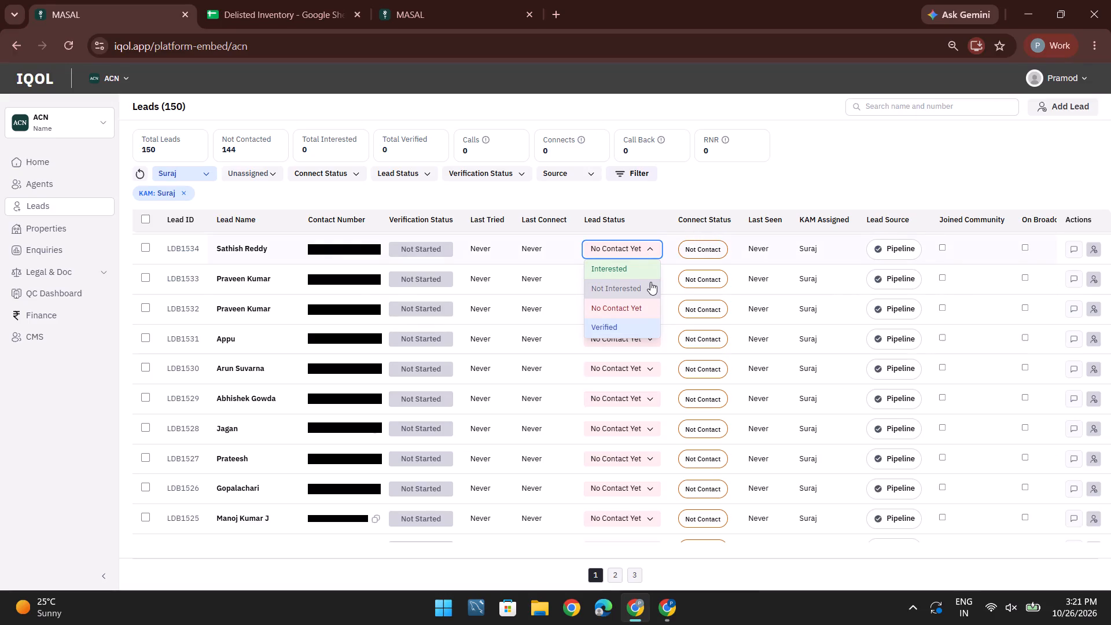
pyautogui.click(648, 283)
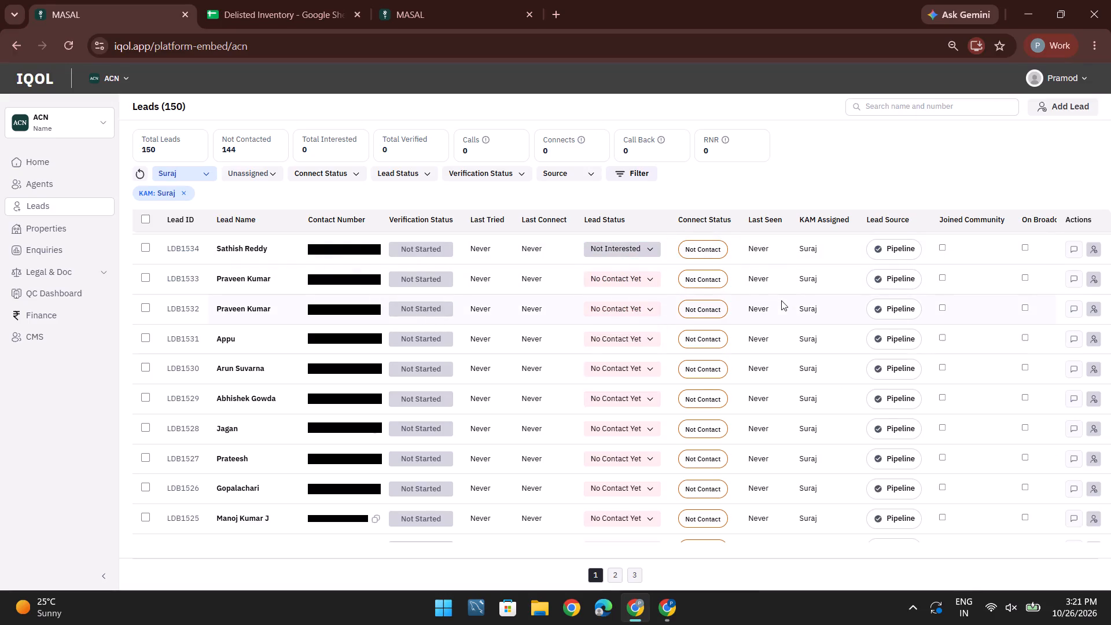
pyautogui.scroll(-1, 781, 300)
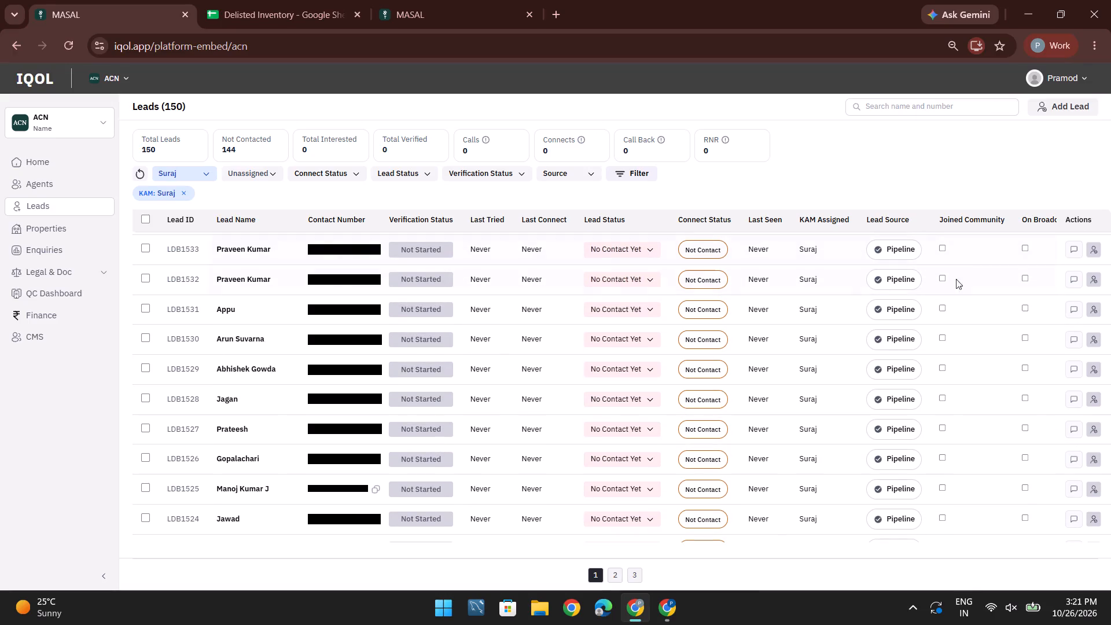
pyautogui.click(1094, 244)
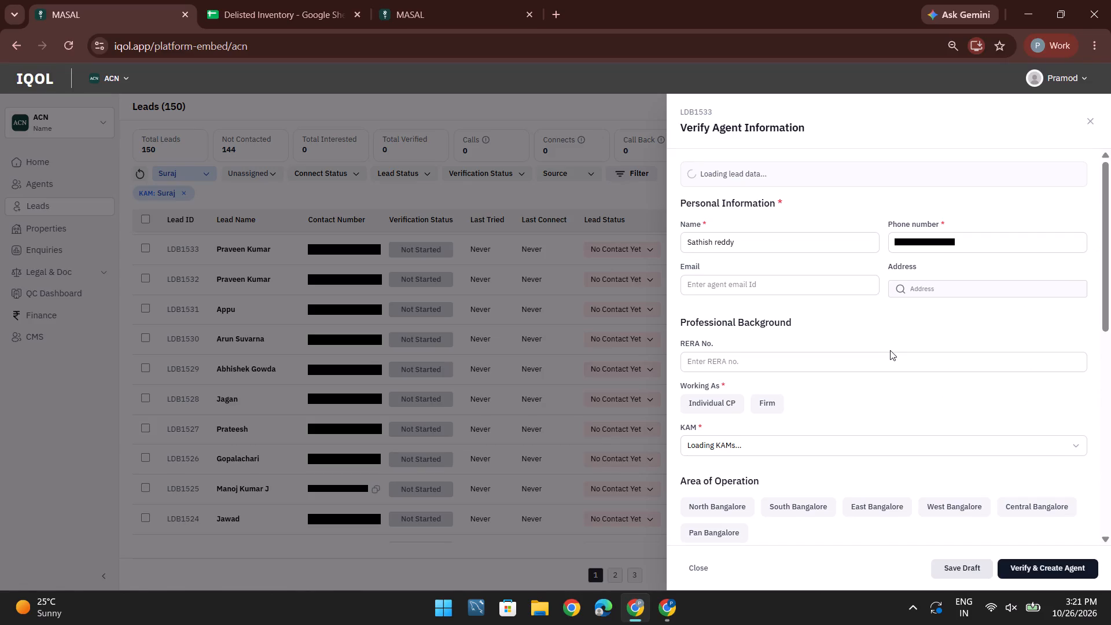
pyautogui.click(510, 570)
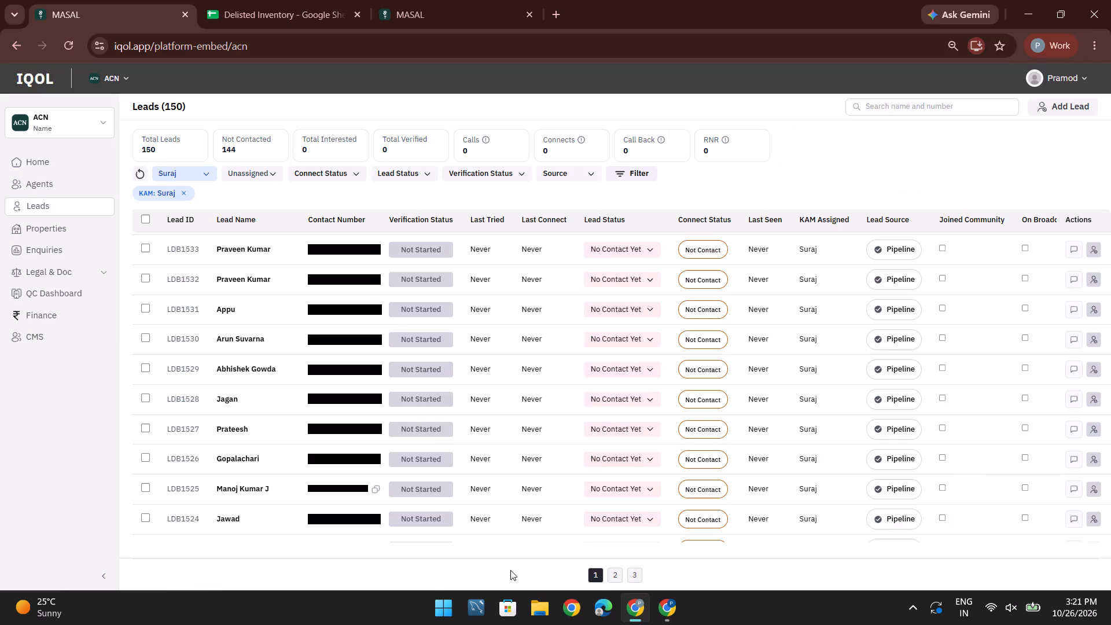
pyautogui.click(1072, 252)
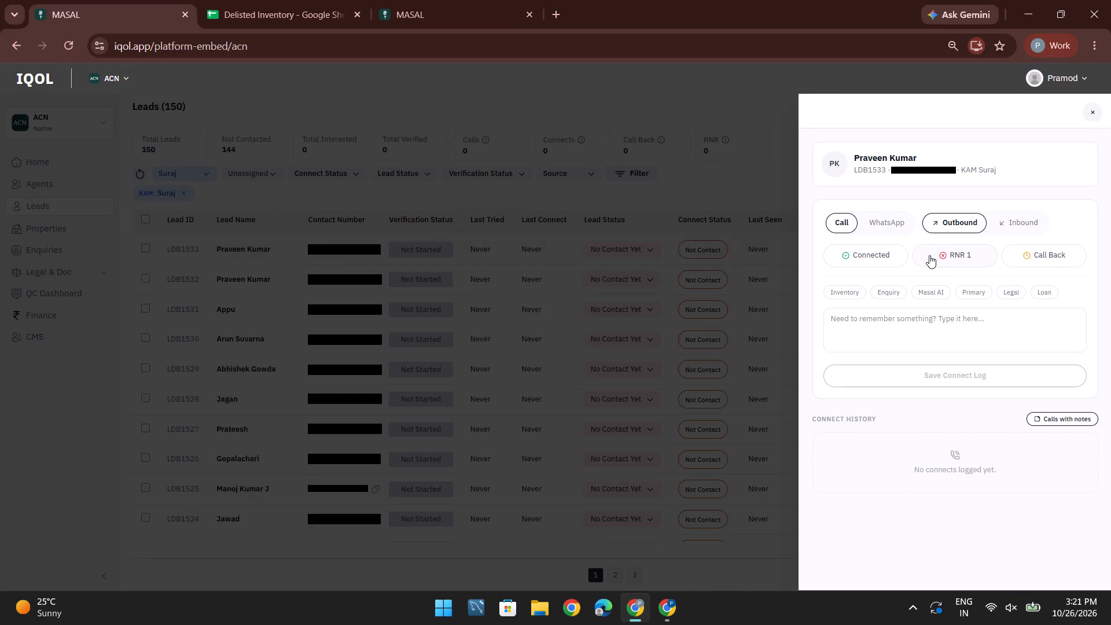
pyautogui.click(929, 255)
pyautogui.click(868, 329)
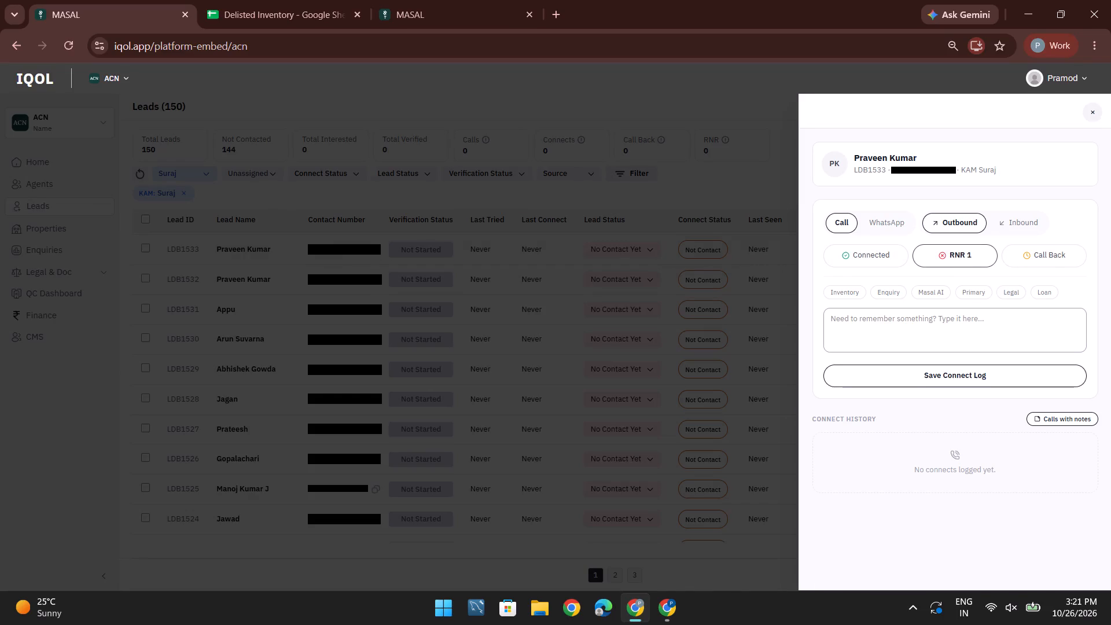
pyautogui.write('number out of service')
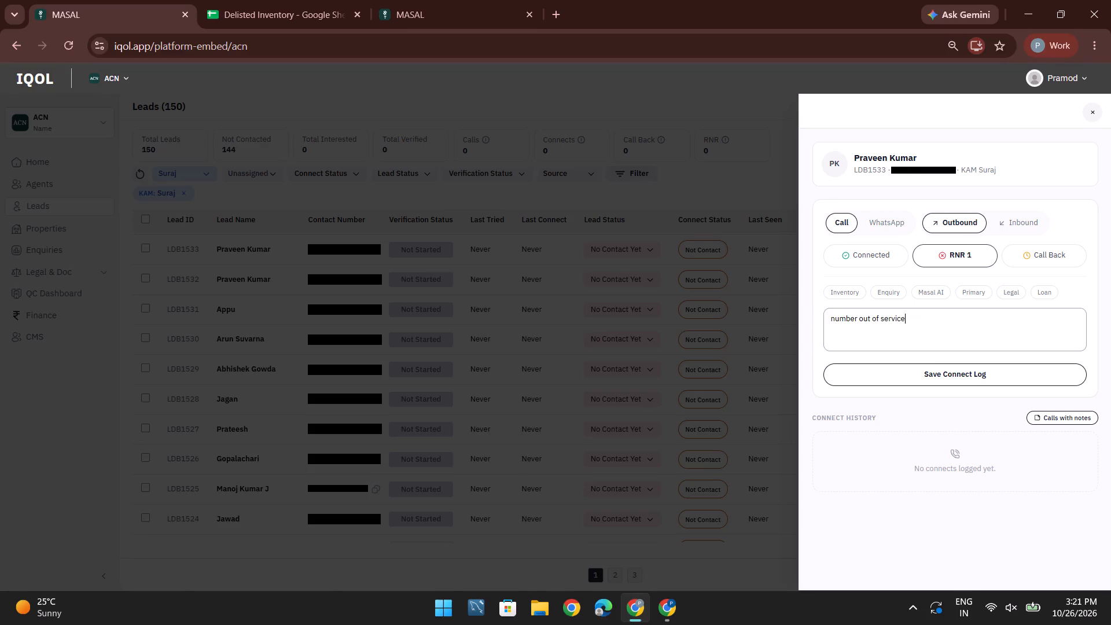
pyautogui.click(947, 376)
pyautogui.click(778, 617)
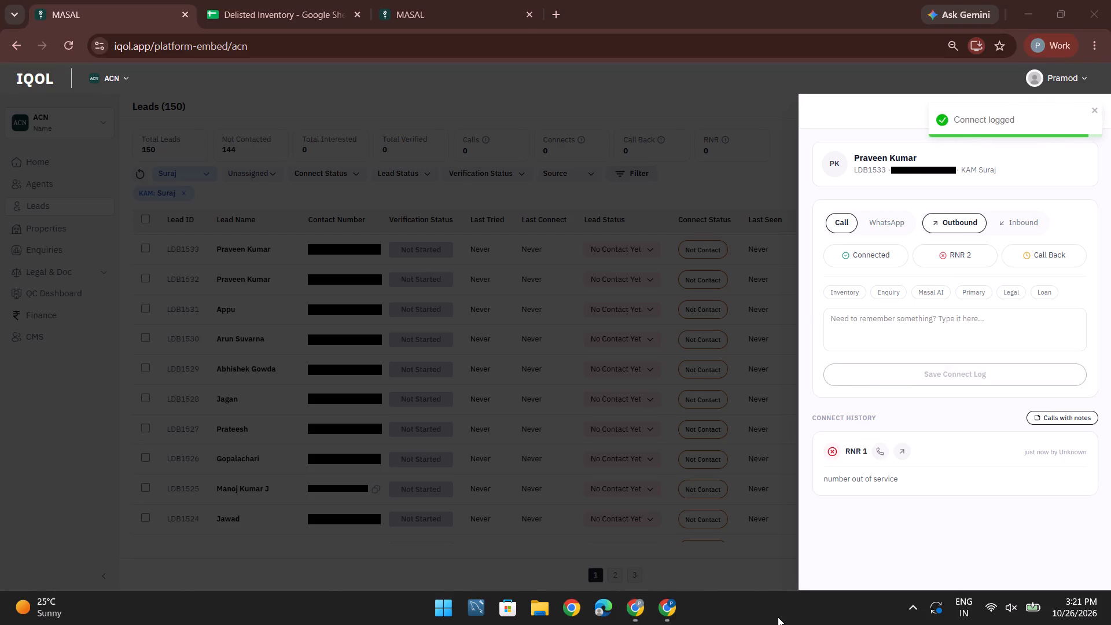
pyautogui.click(774, 576)
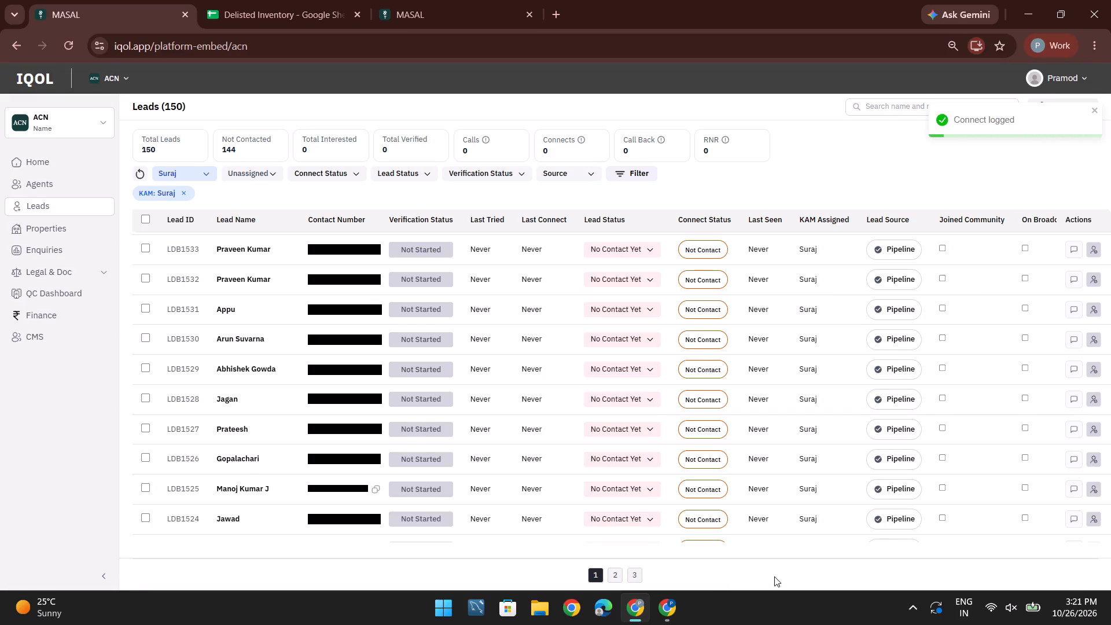
pyautogui.click(774, 576)
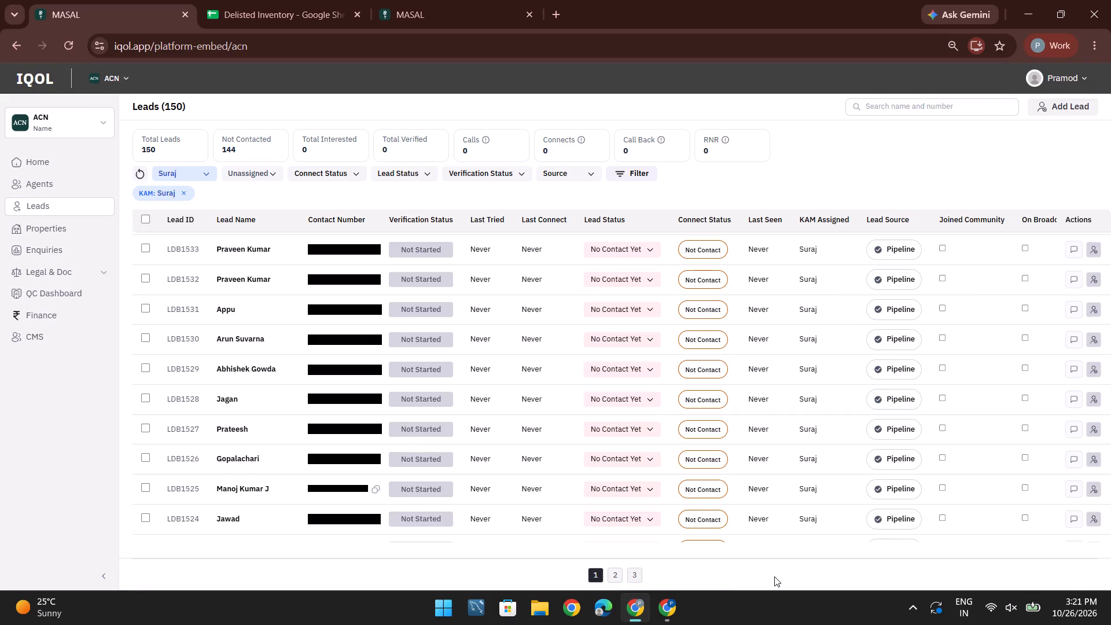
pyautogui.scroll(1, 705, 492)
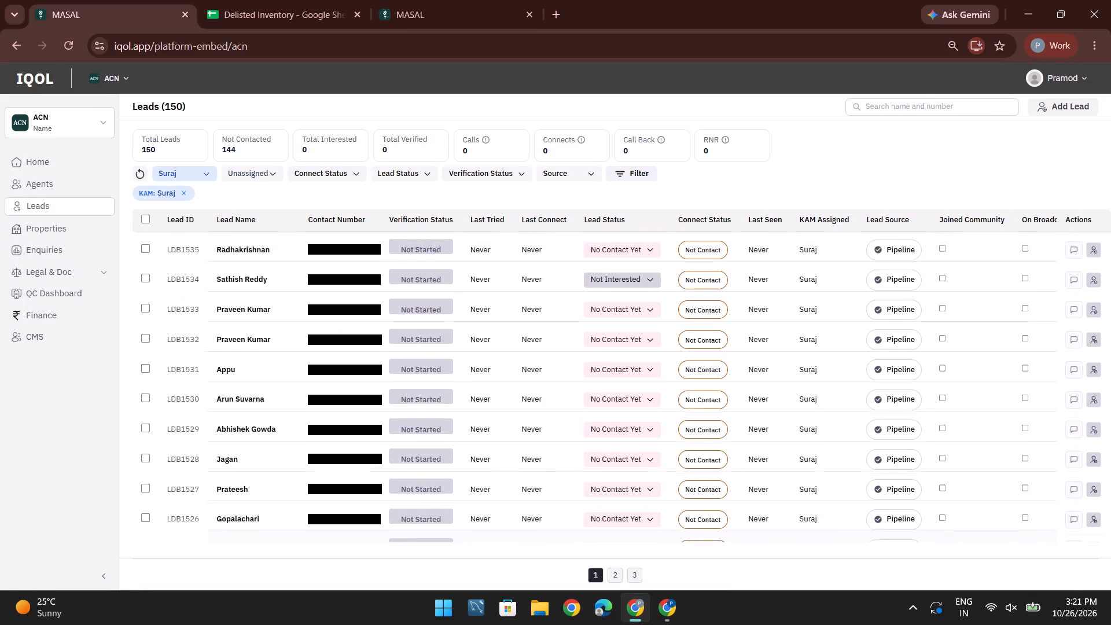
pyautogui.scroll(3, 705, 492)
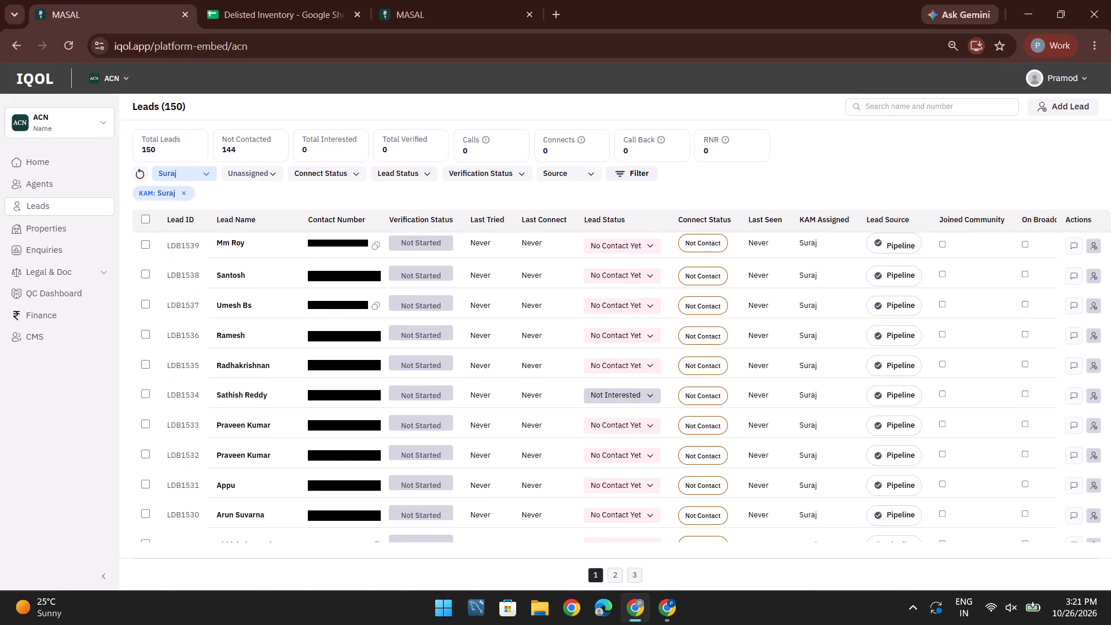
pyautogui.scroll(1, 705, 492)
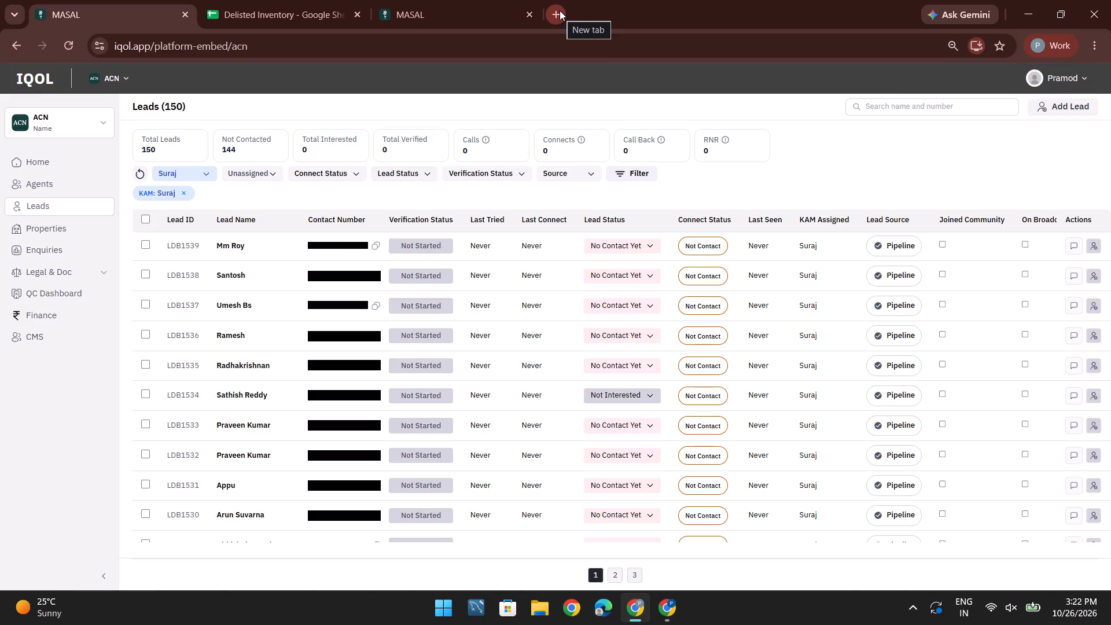
# Search Google for "individual" in a new browser tab and start extending the query.
pyautogui.click(564, 18)
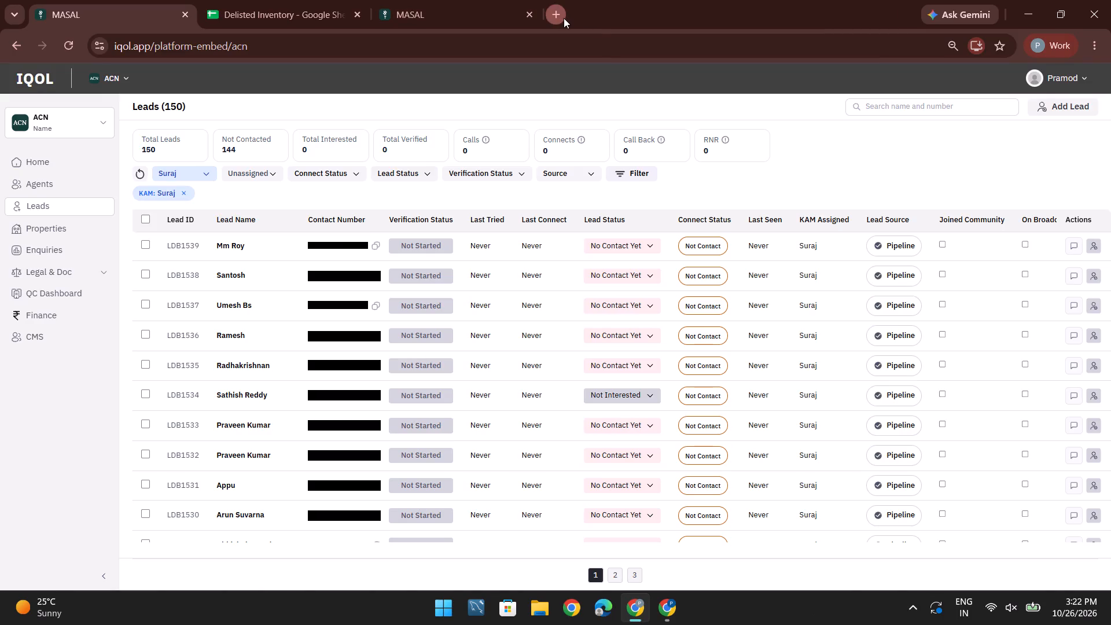
pyautogui.click(520, 47)
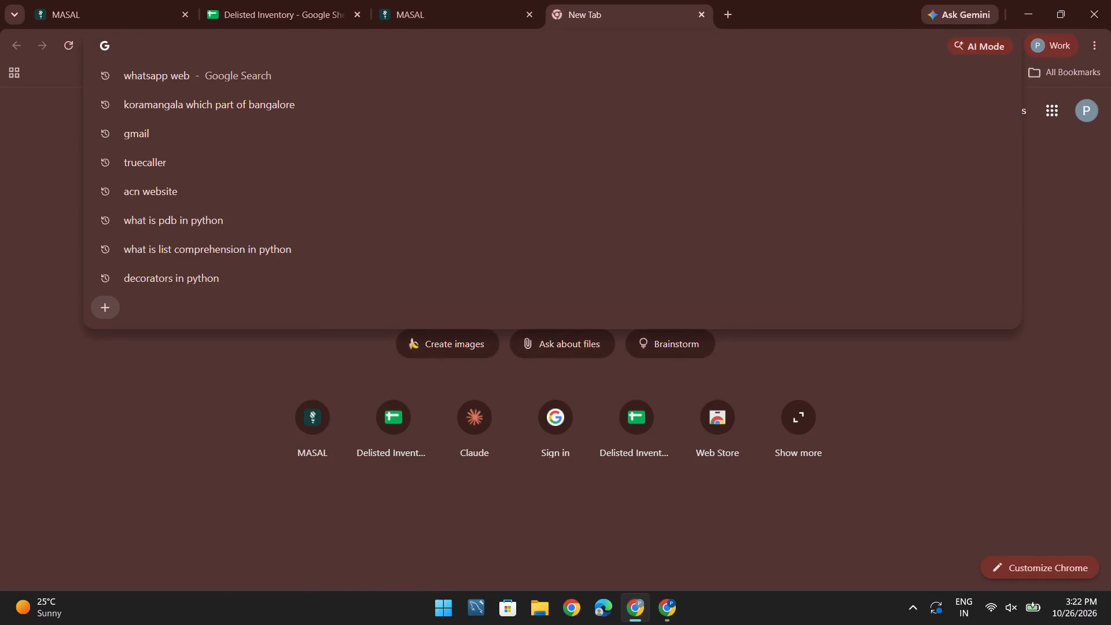
pyautogui.write('indiv')
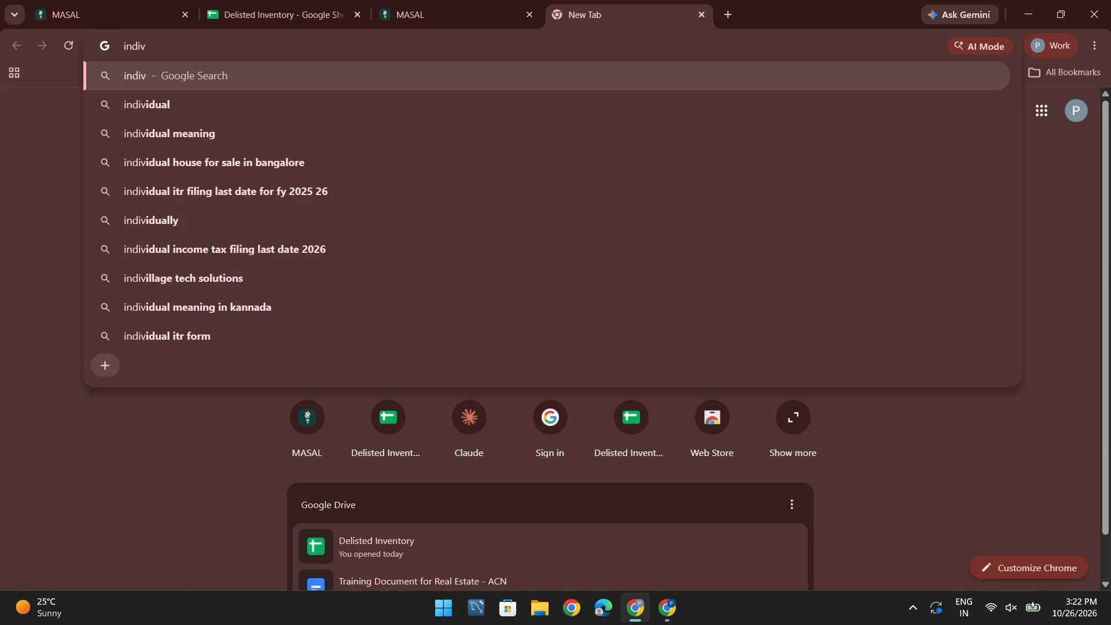
pyautogui.press('Down')
pyautogui.press('Return')
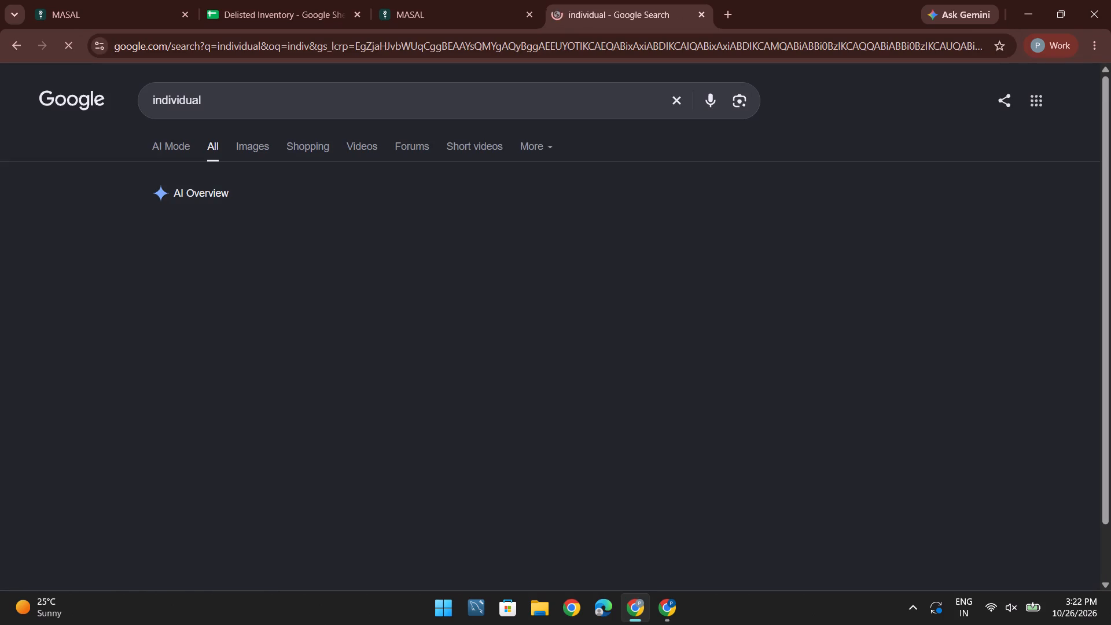
pyautogui.click(263, 87)
pyautogui.press('space')
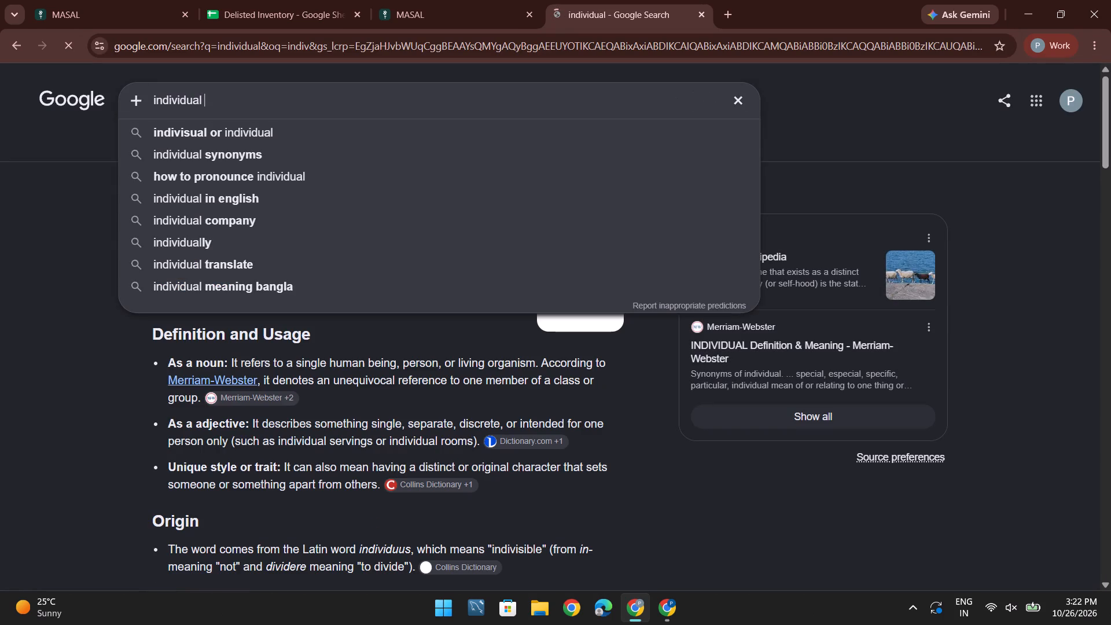
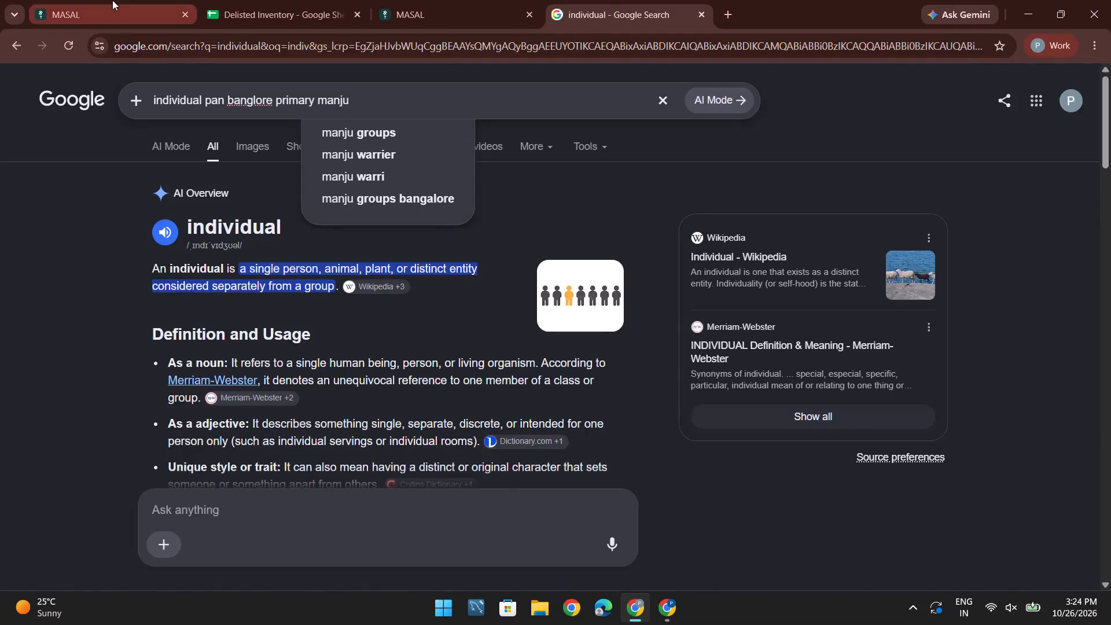
# Leave the Google search, view the IQOL Leads list and switch to the browser tab showing the IQOL Agents page.
pyautogui.click(112, 0)
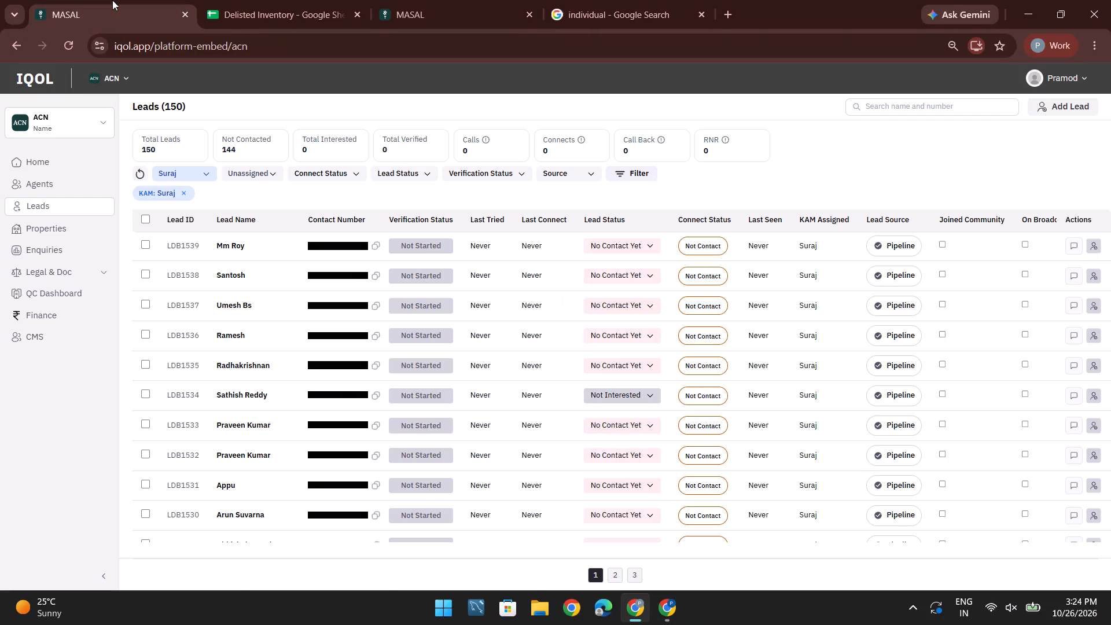
pyautogui.click(460, 0)
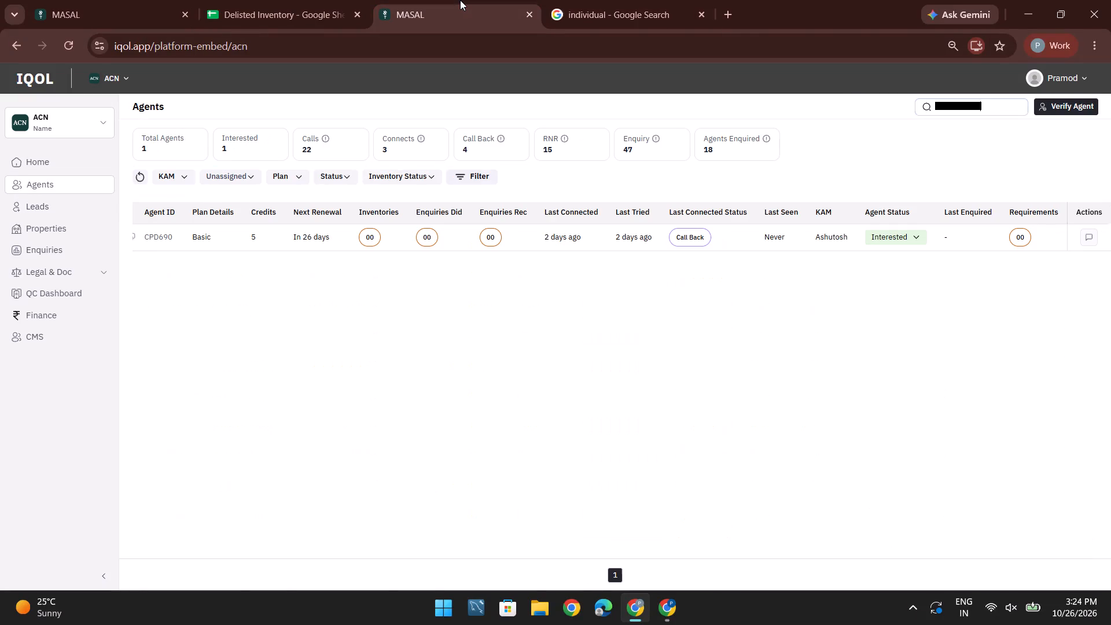
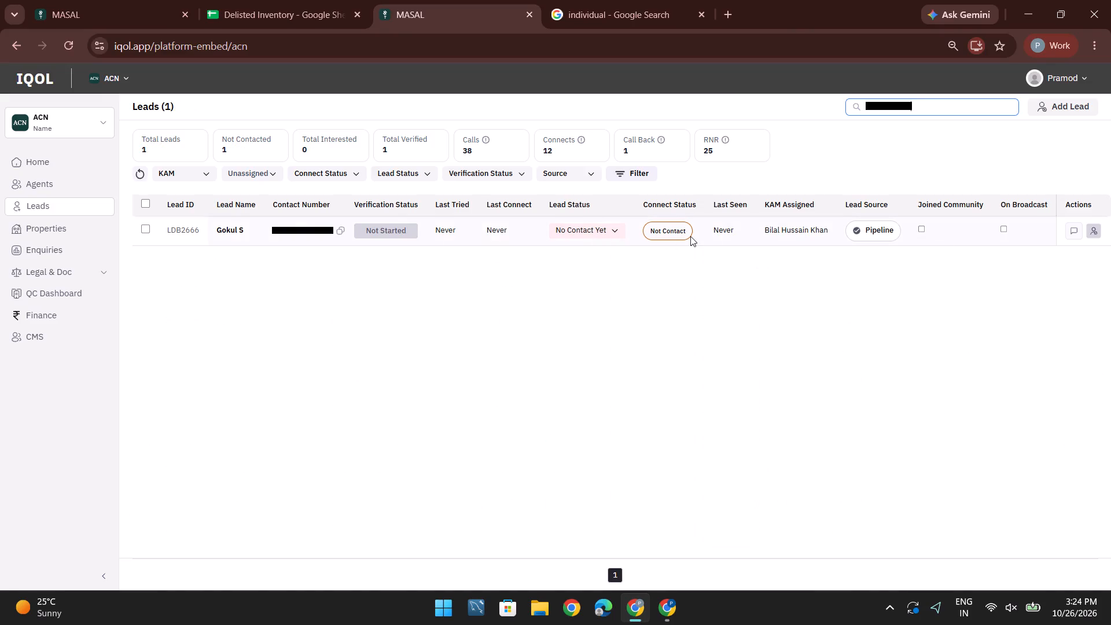
pyautogui.click(1093, 231)
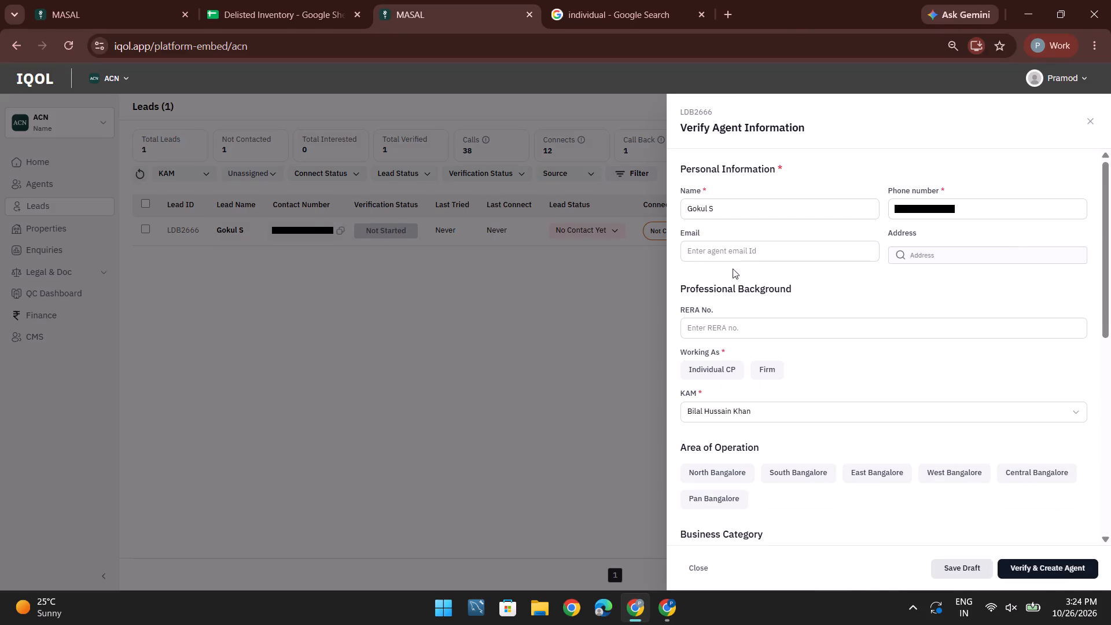
pyautogui.click(767, 217)
pyautogui.press('BackSpace')
pyautogui.press('BackSpace')
pyautogui.press('BackSpace')
pyautogui.press('BackSpace')
pyautogui.press('BackSpace')
pyautogui.press('BackSpace')
pyautogui.press('BackSpace')
pyautogui.press('BackSpace')
pyautogui.press('BackSpace')
pyautogui.press('BackSpace')
pyautogui.press('BackSpace')
pyautogui.press('BackSpace')
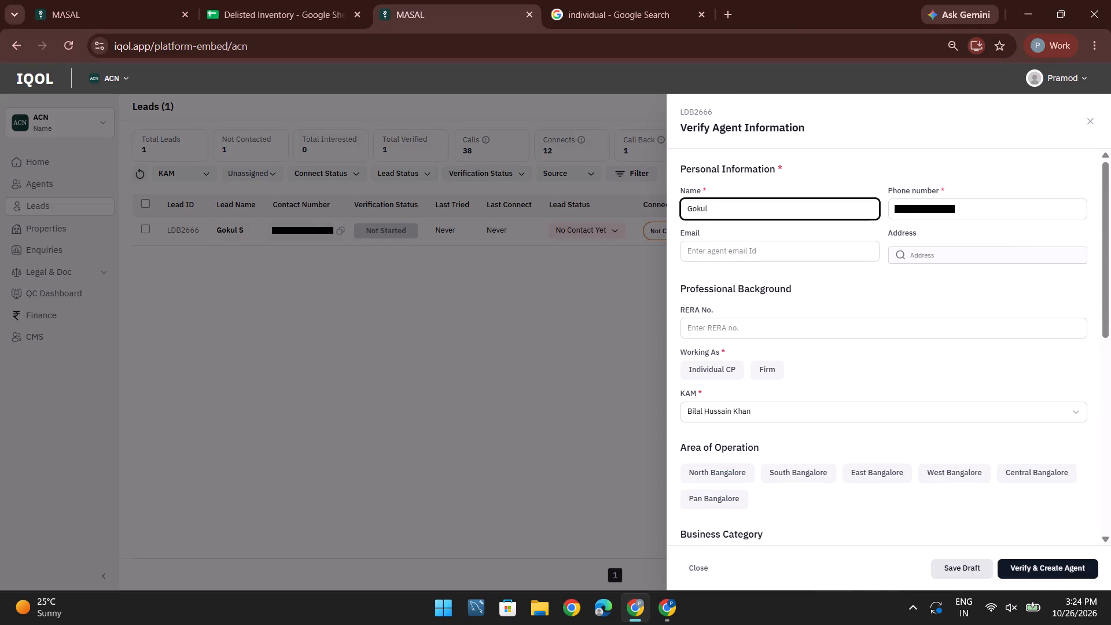
pyautogui.write('manju')
# Set the agent's Working As to Individual CP and assign Pramod as the KAM.
pyautogui.scroll(-1, 844, 377)
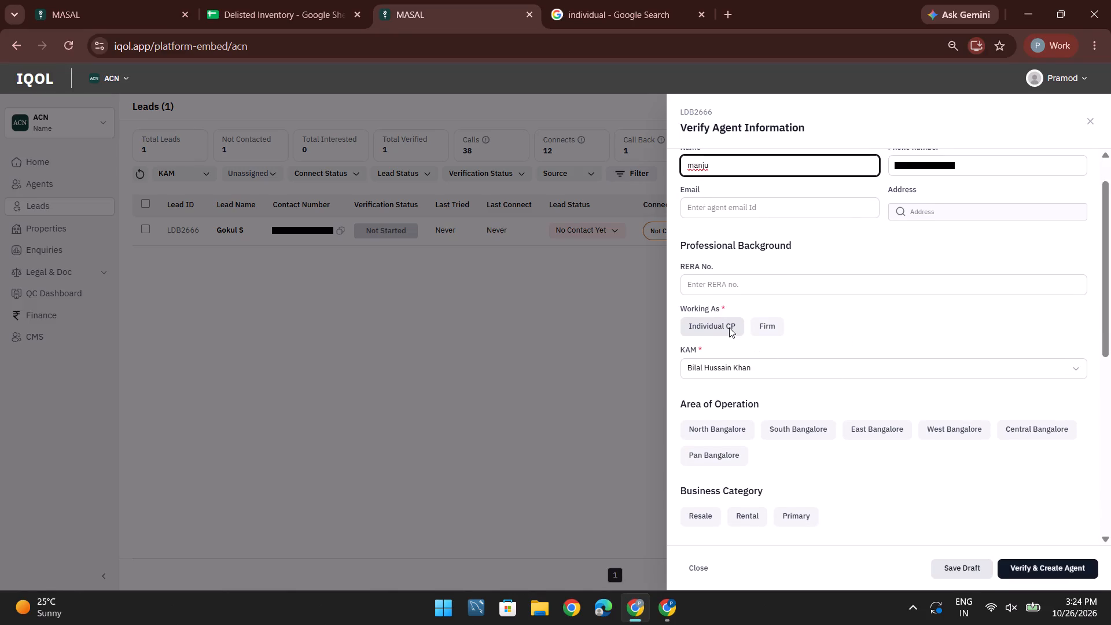
pyautogui.click(729, 328)
pyautogui.click(774, 370)
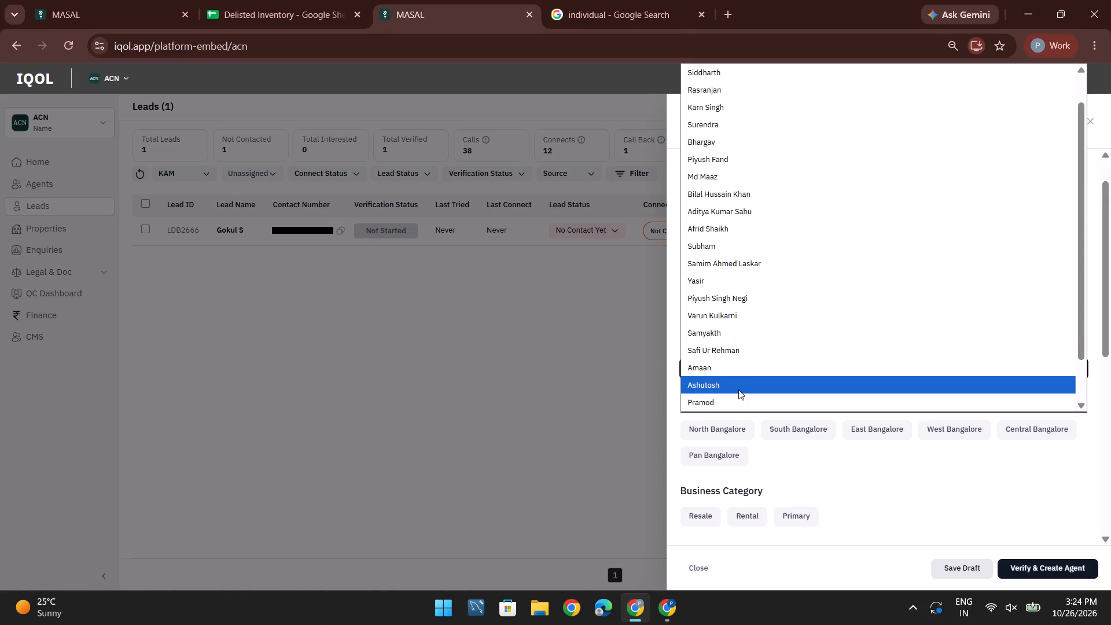
pyautogui.click(738, 389)
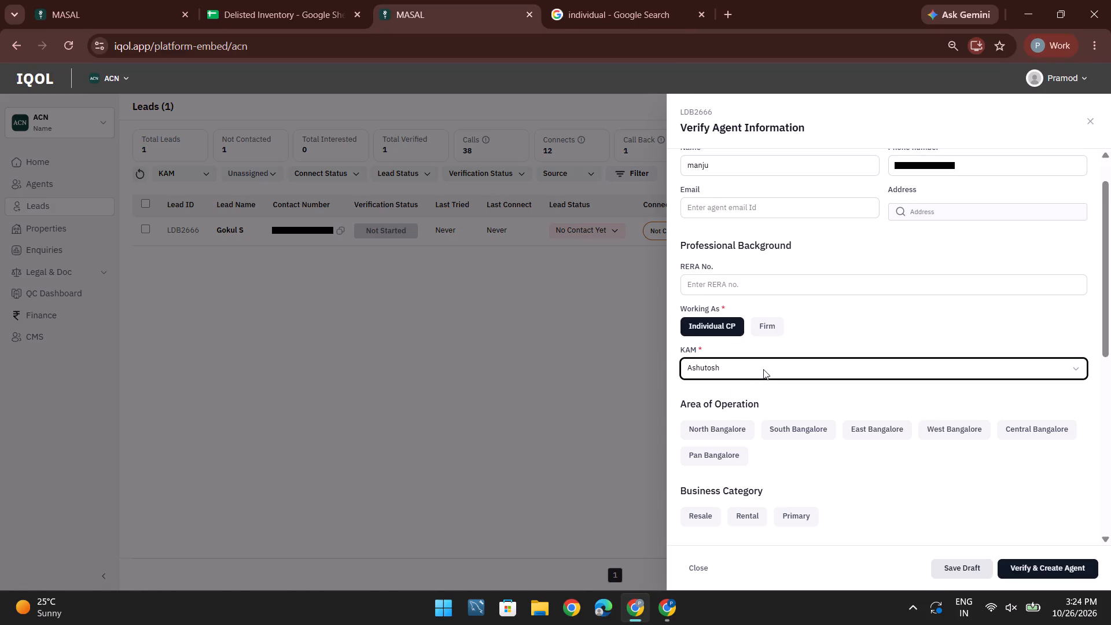
pyautogui.click(1082, 369)
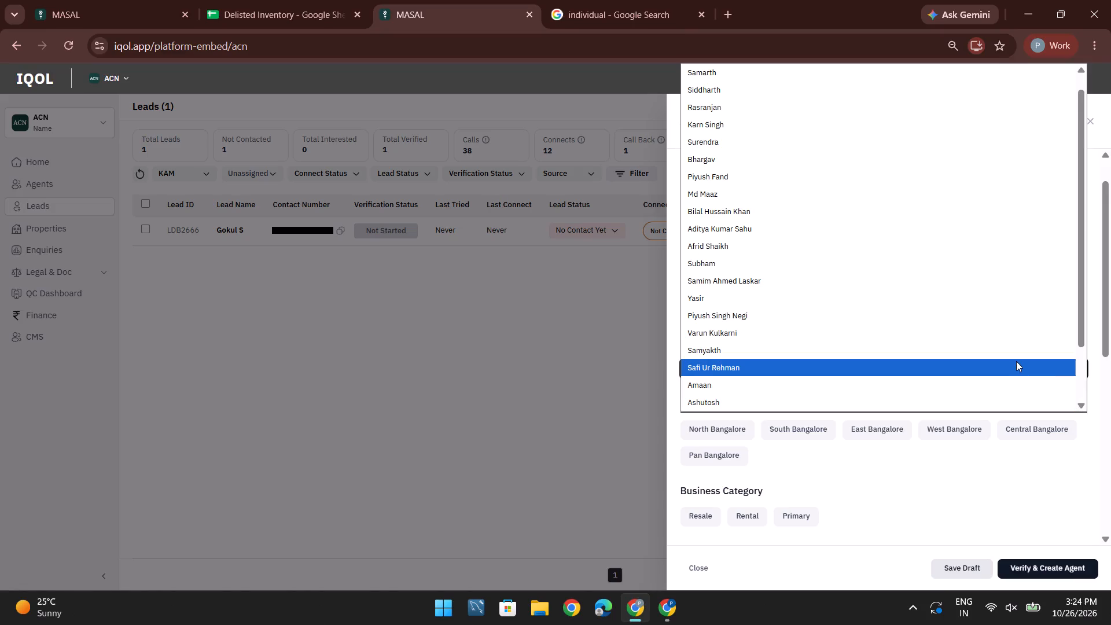
pyautogui.scroll(-1, 1016, 361)
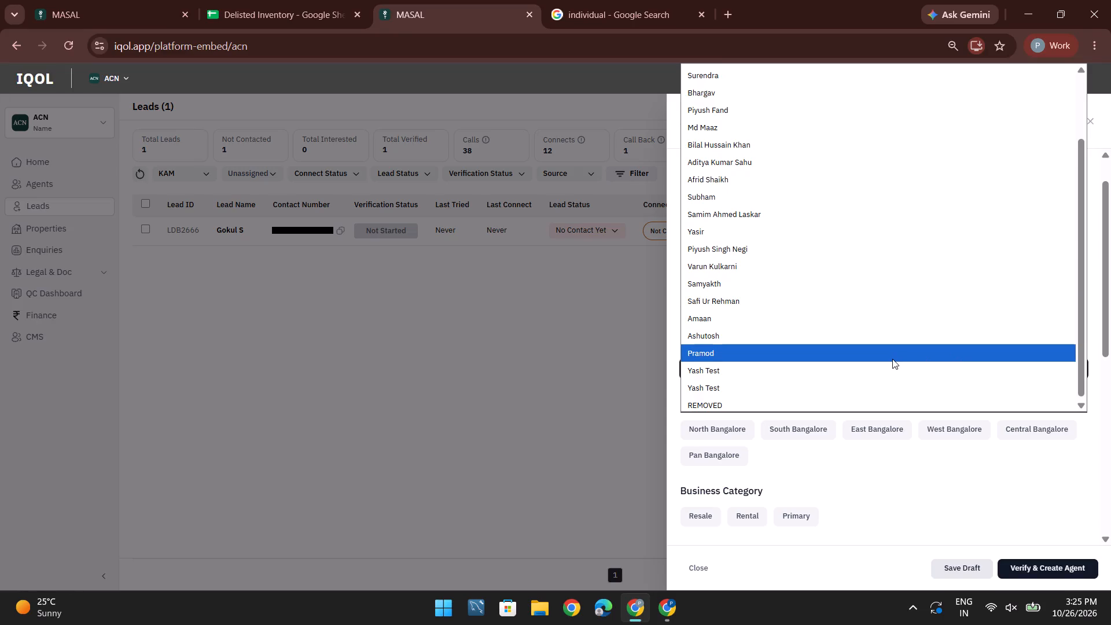
pyautogui.click(892, 359)
# Set the area of operation to Pan Bangalore and the business categories to Resale and Rental.
pyautogui.scroll(-1, 874, 507)
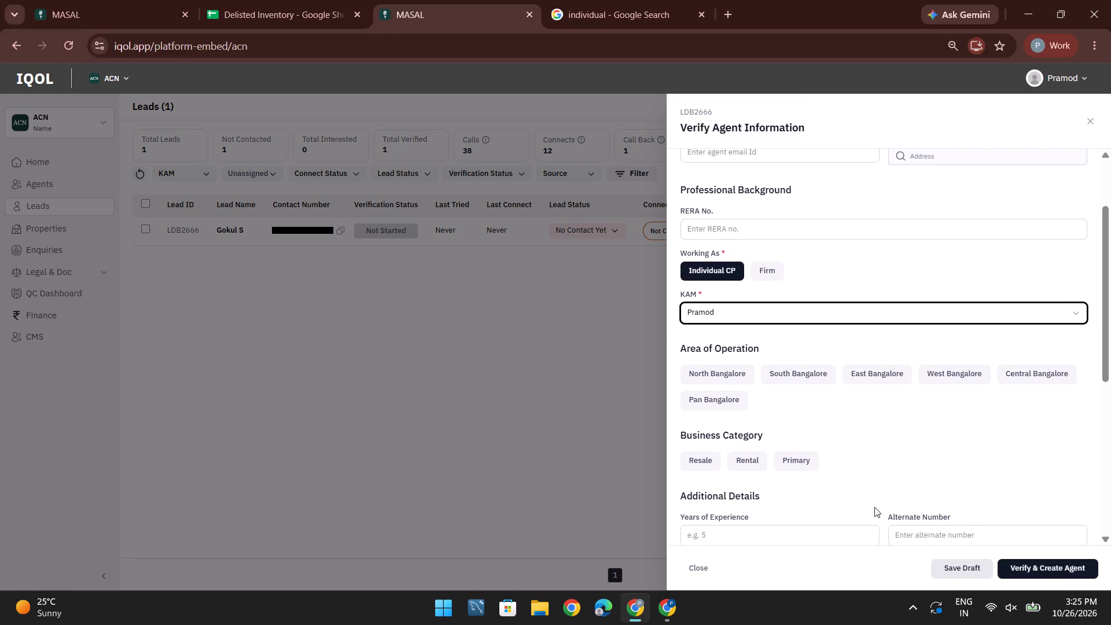
pyautogui.click(722, 406)
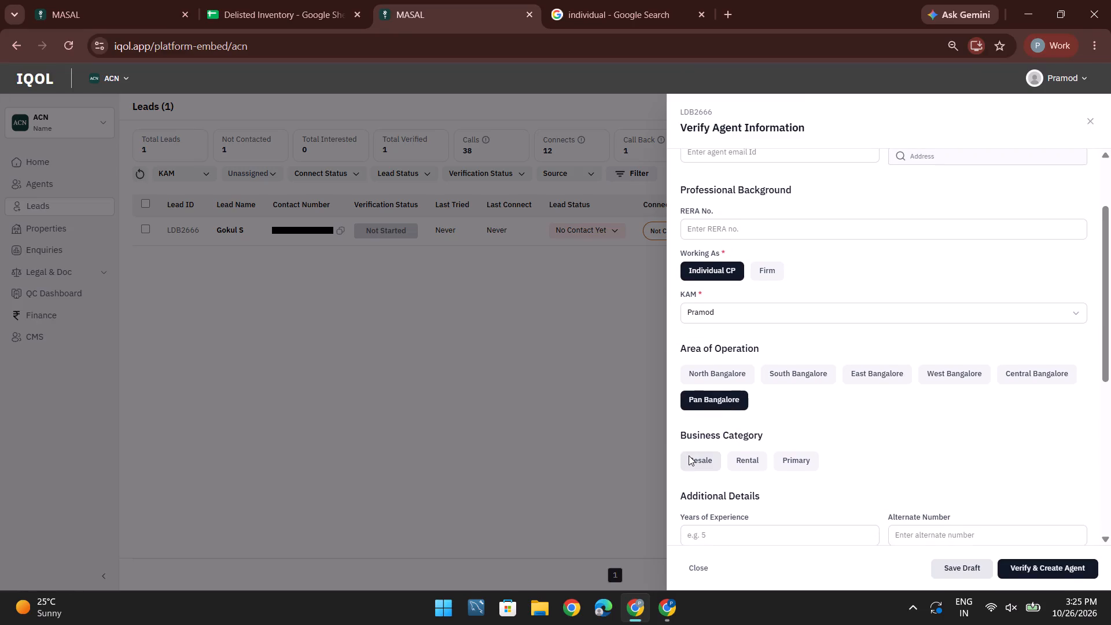
pyautogui.click(689, 455)
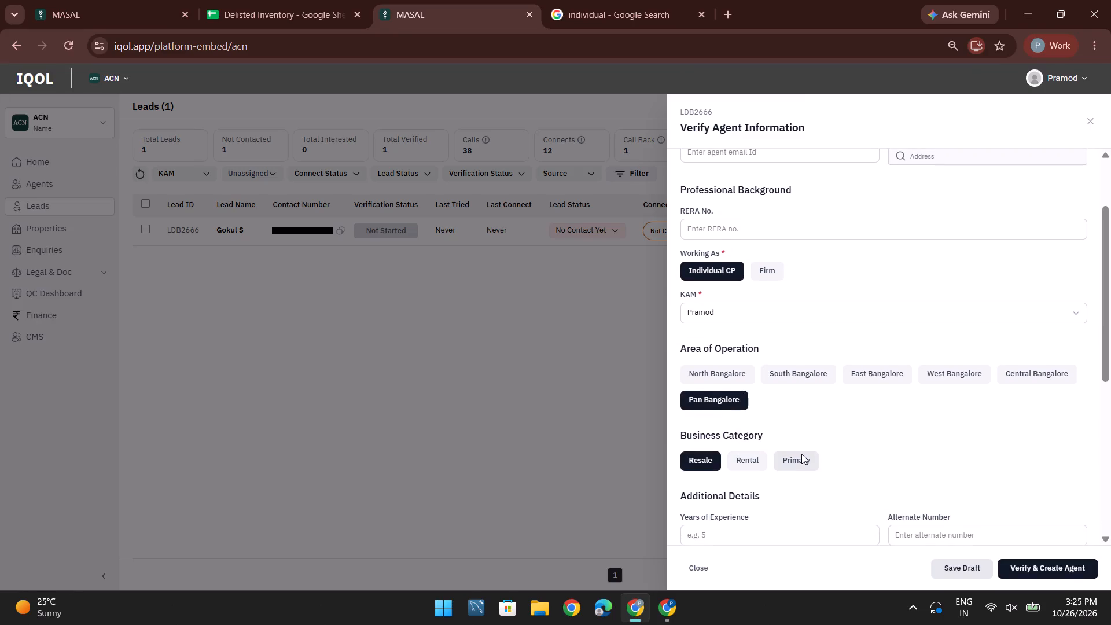
pyautogui.click(801, 454)
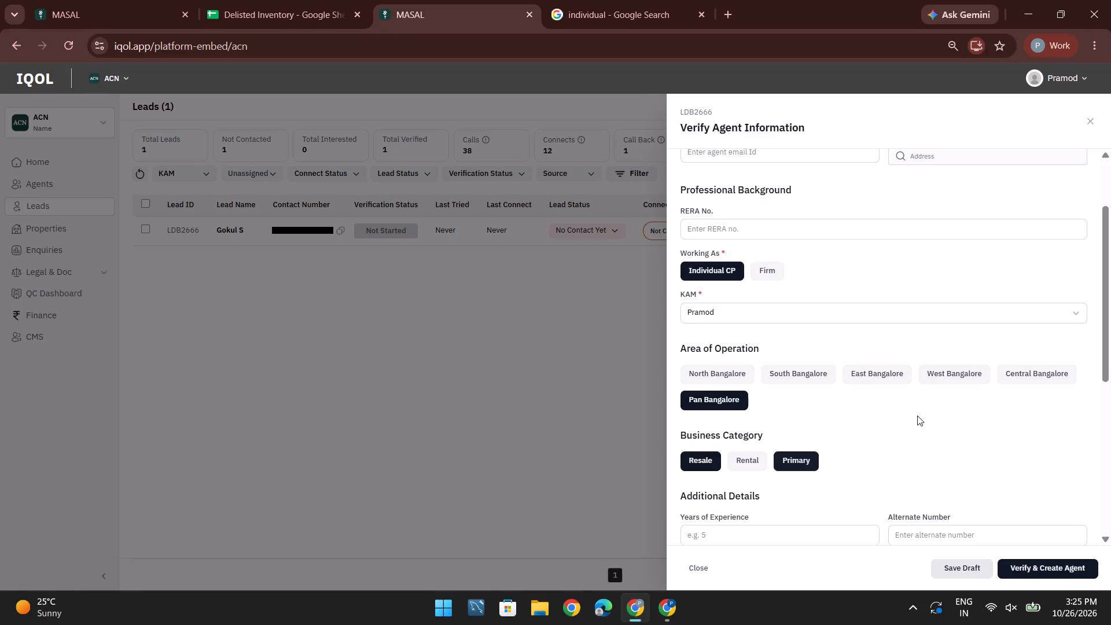
pyautogui.tripleClick(1105, 536)
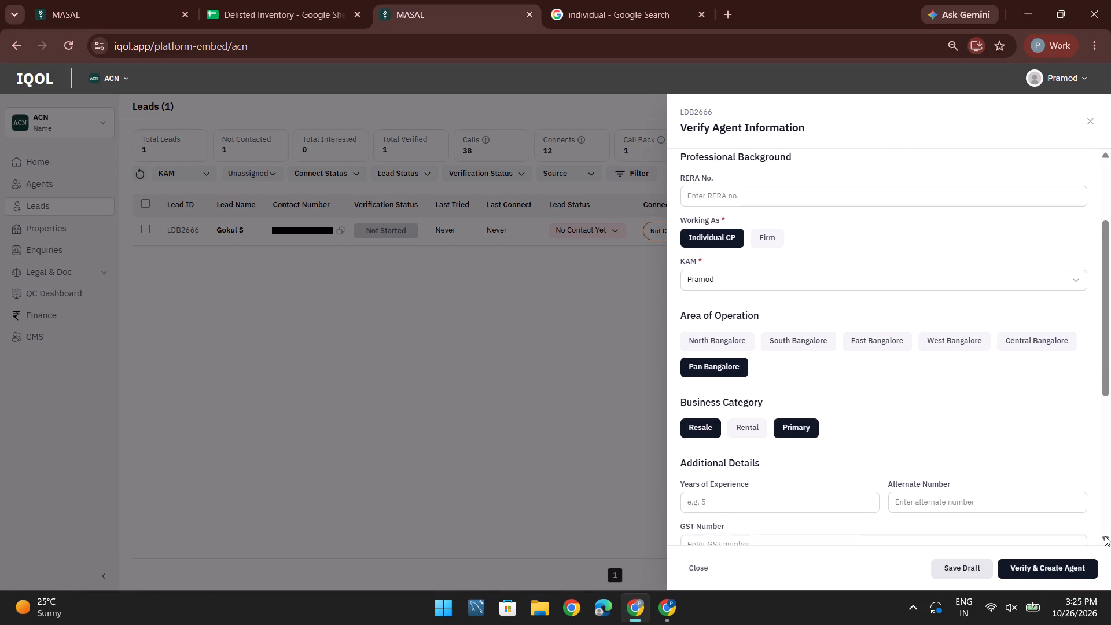
pyautogui.click(1105, 536)
pyautogui.click(745, 350)
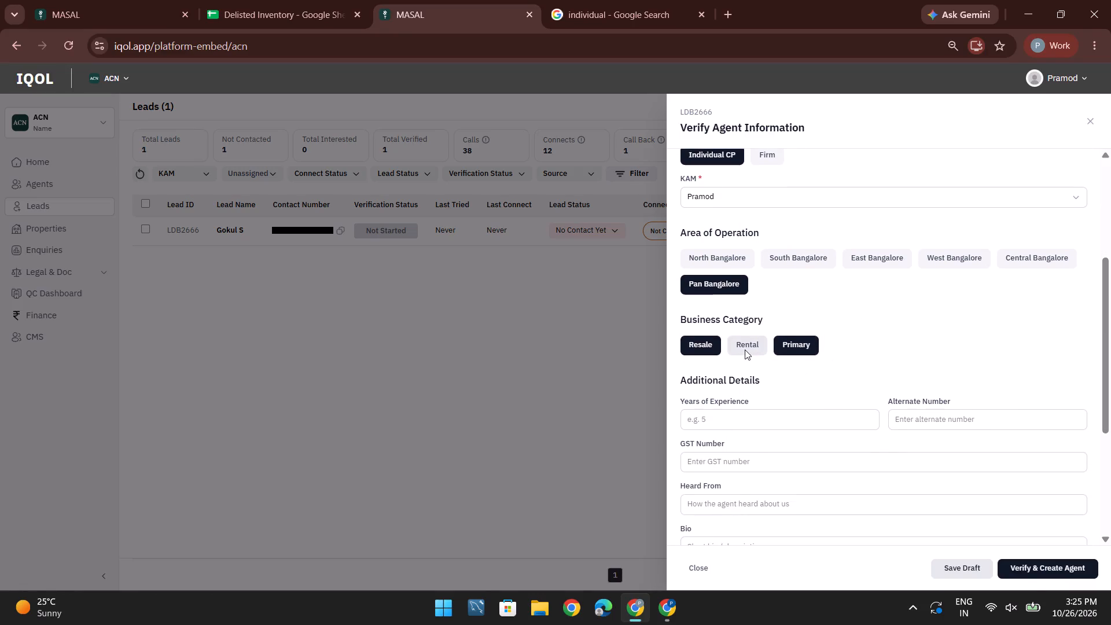
pyautogui.click(814, 344)
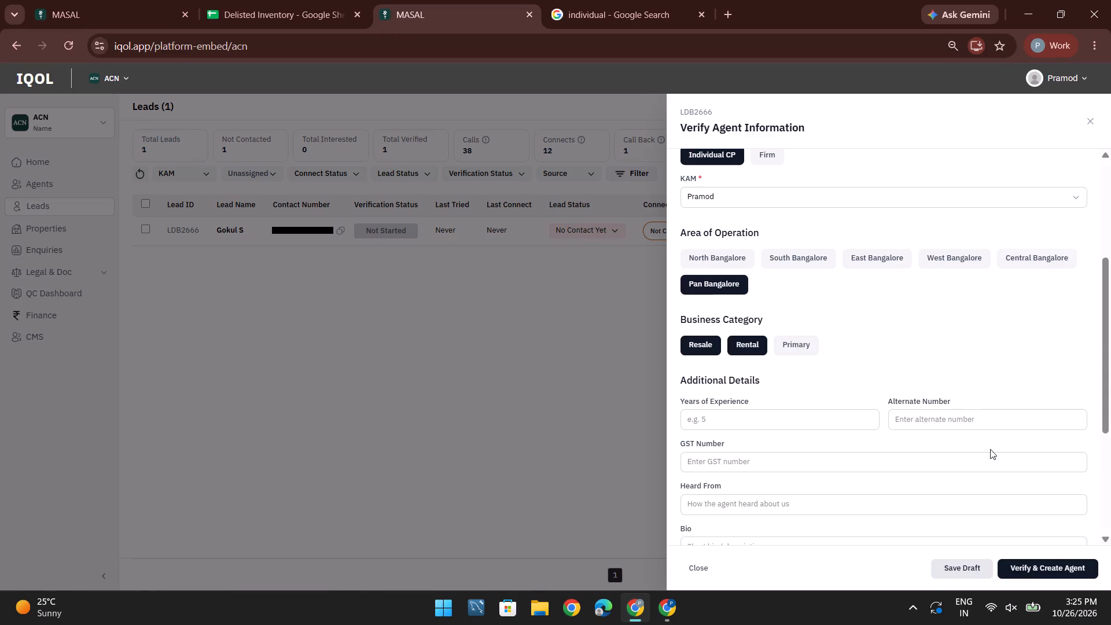
# Select Kannada as the agent's language in the additional details.
pyautogui.tripleClick(1107, 541)
pyautogui.tripleClick(1107, 541)
pyautogui.tripleClick(1107, 541)
pyautogui.click(1107, 541)
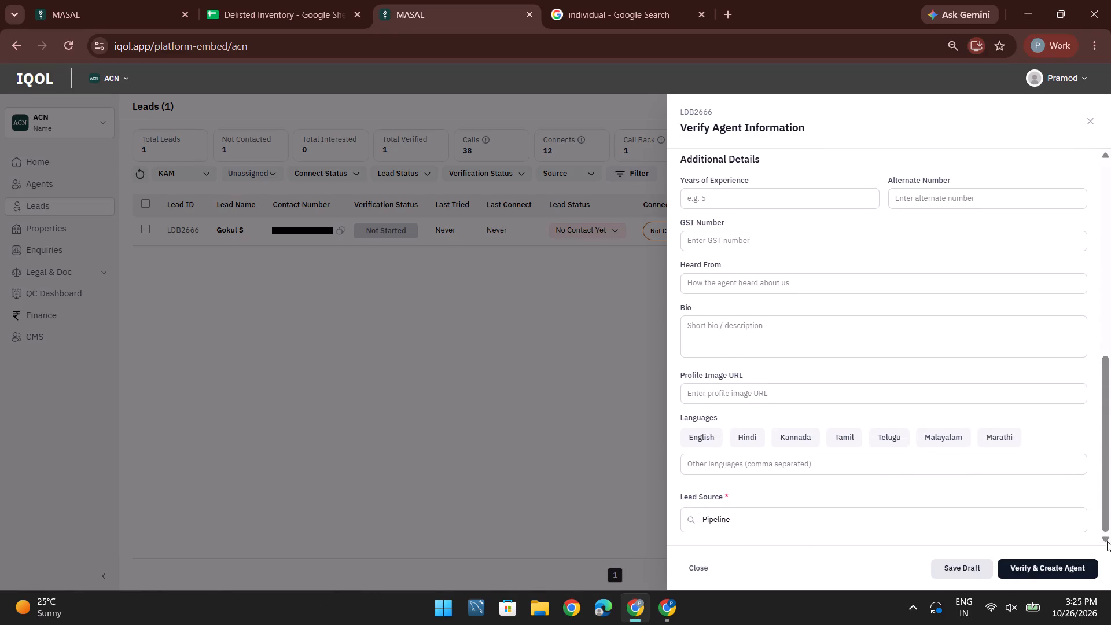
pyautogui.click(803, 434)
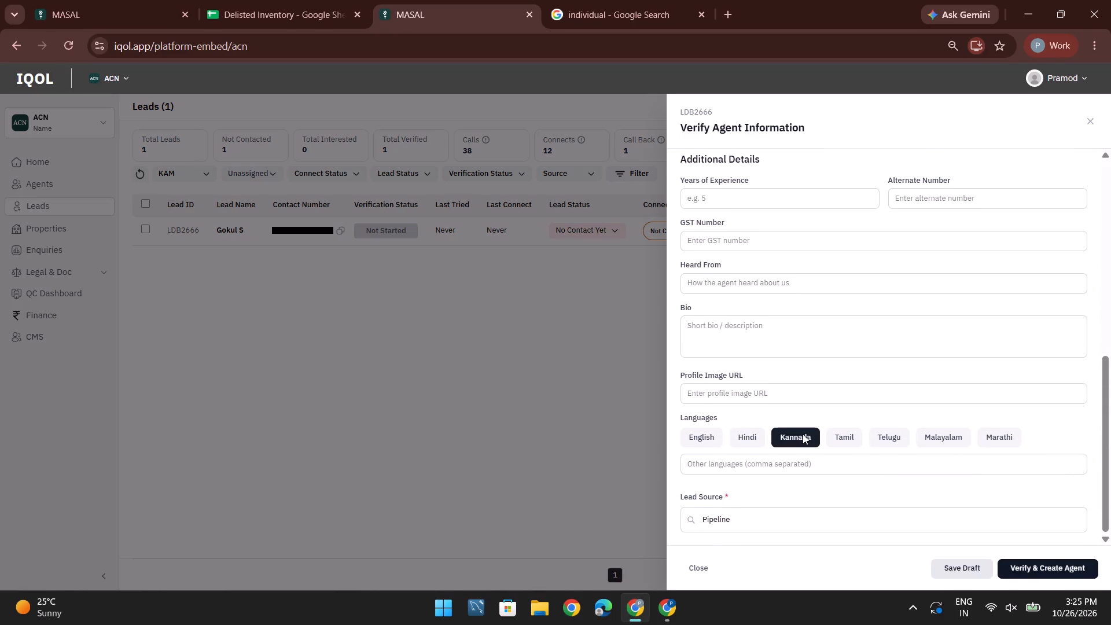
pyautogui.scroll(5, 1052, 369)
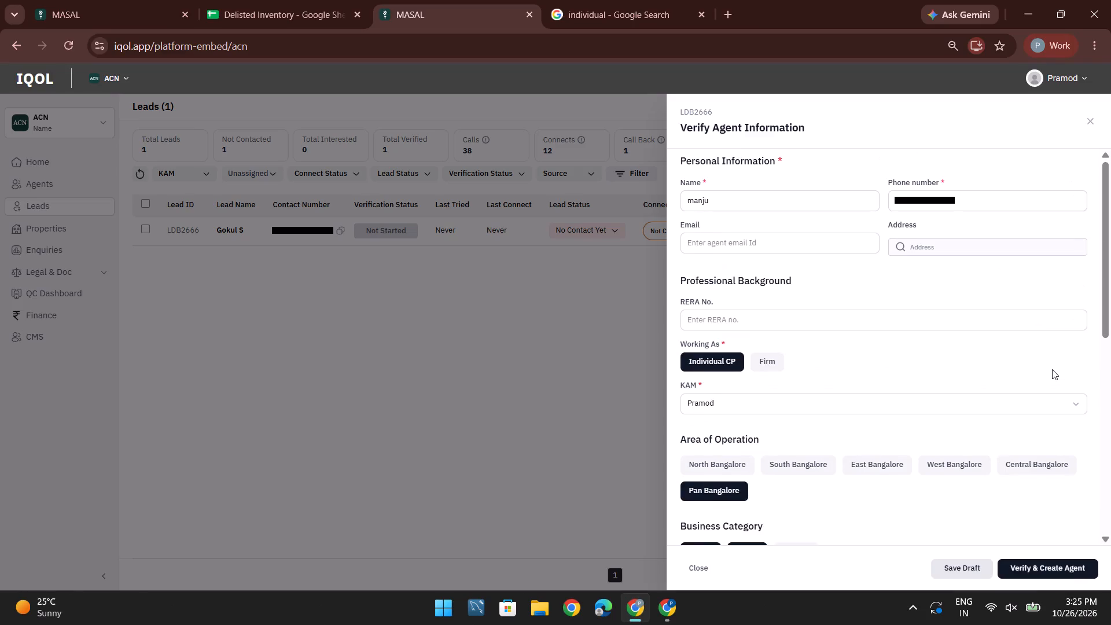
pyautogui.hscroll(1, 1052, 369)
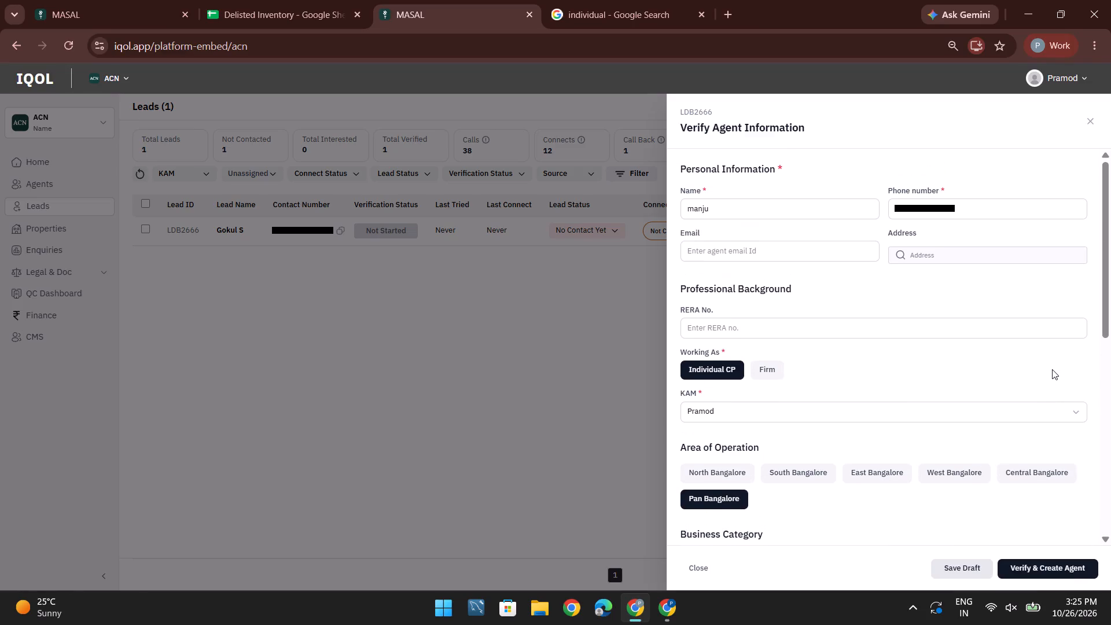
pyautogui.click(1031, 565)
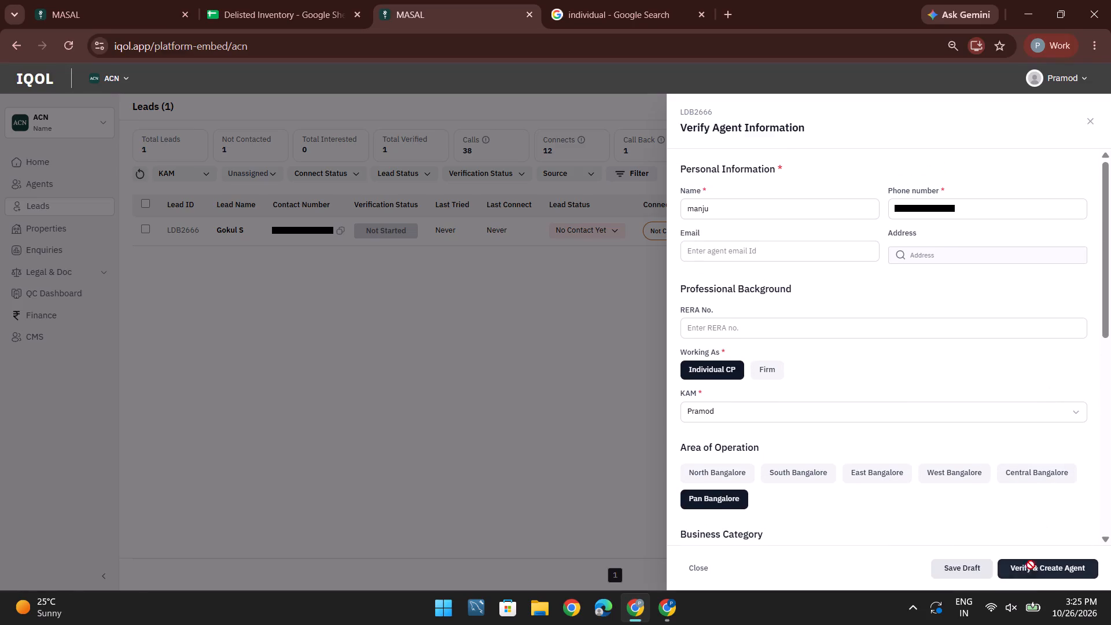
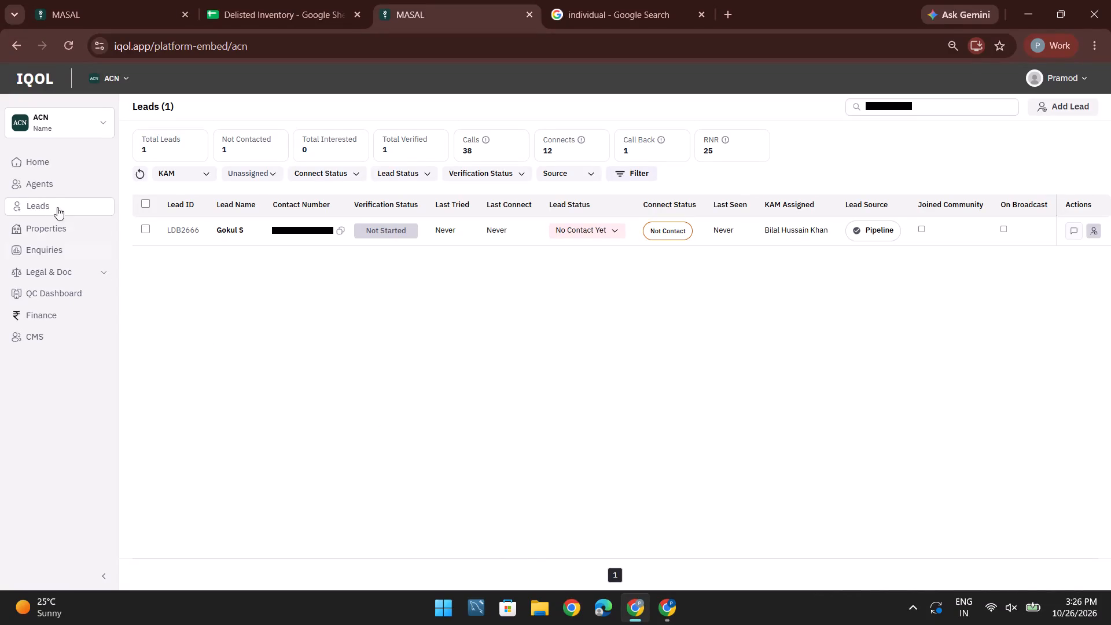
# Open the Agents list and filter it by KAM Pramod to check the agents assigned to him.
pyautogui.click(45, 187)
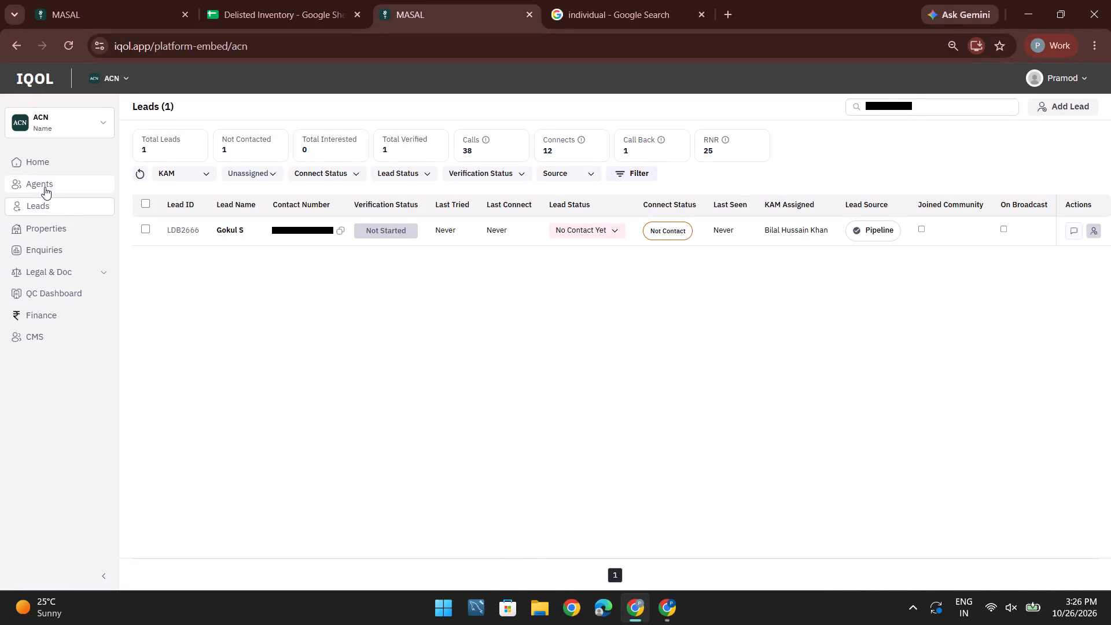
pyautogui.click(45, 187)
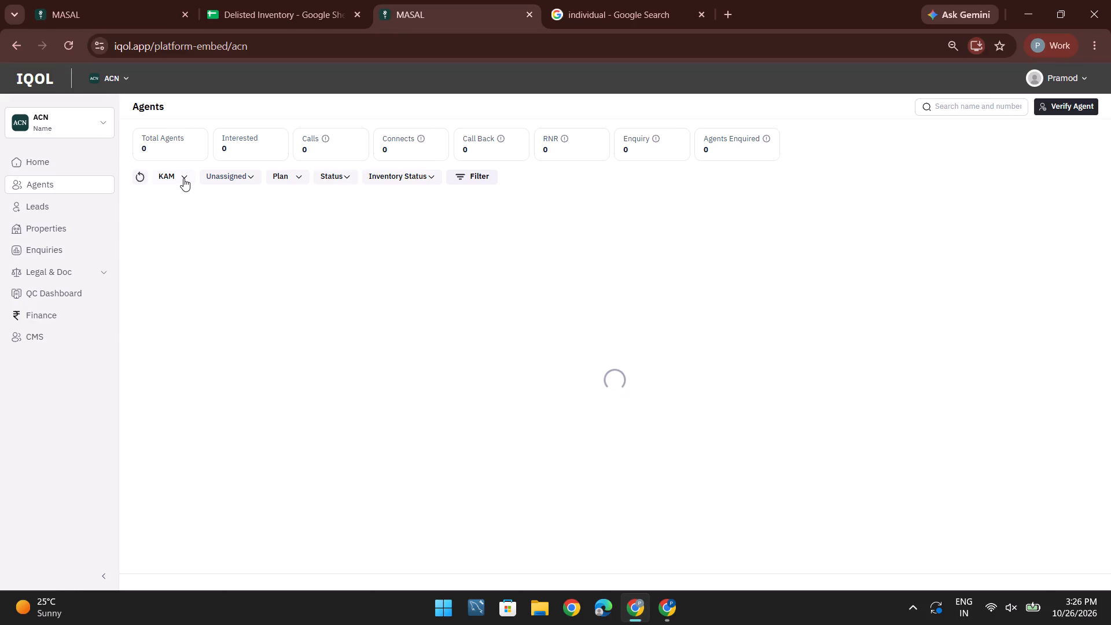
pyautogui.click(183, 178)
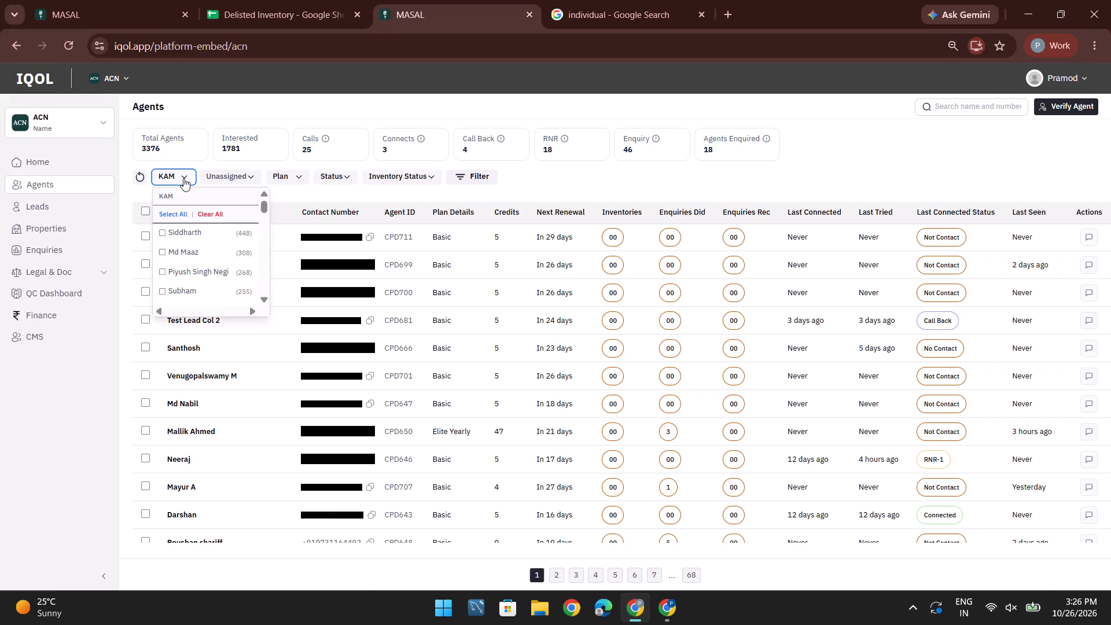
pyautogui.click(260, 303)
pyautogui.click(260, 303)
pyautogui.tripleClick(260, 303)
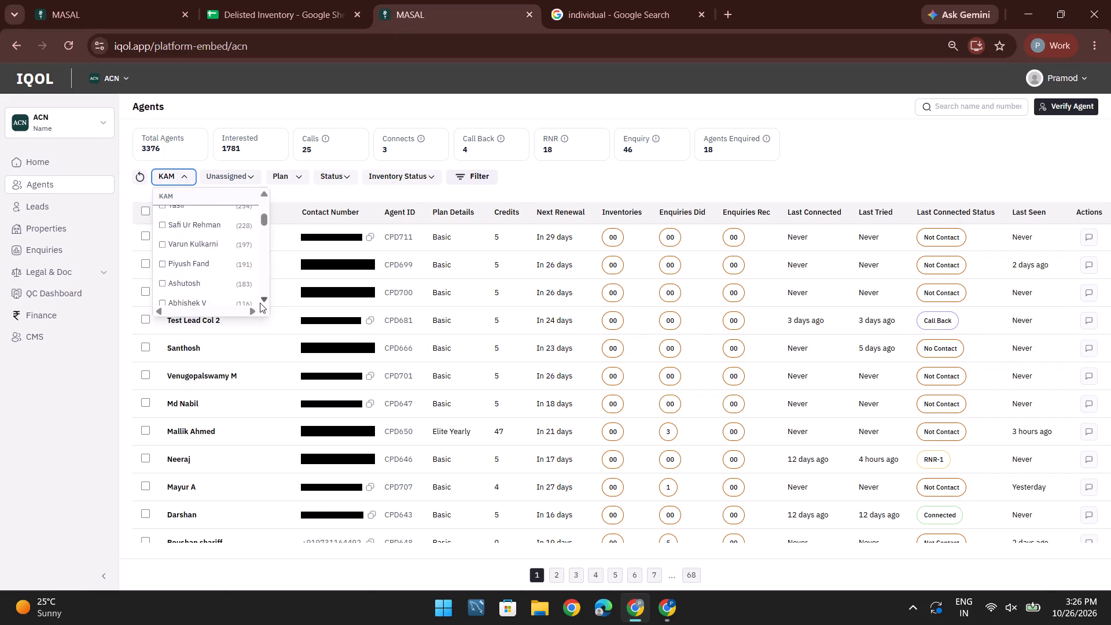
pyautogui.tripleClick(260, 303)
pyautogui.tripleClick(260, 303)
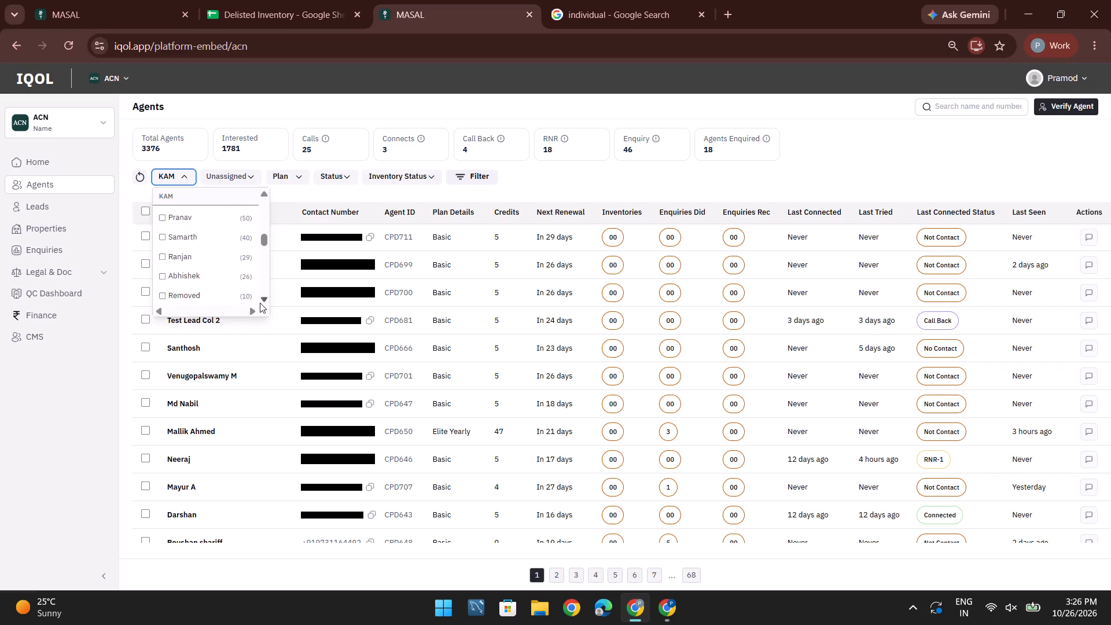
pyautogui.doubleClick(260, 303)
pyautogui.tripleClick(260, 303)
pyautogui.doubleClick(260, 303)
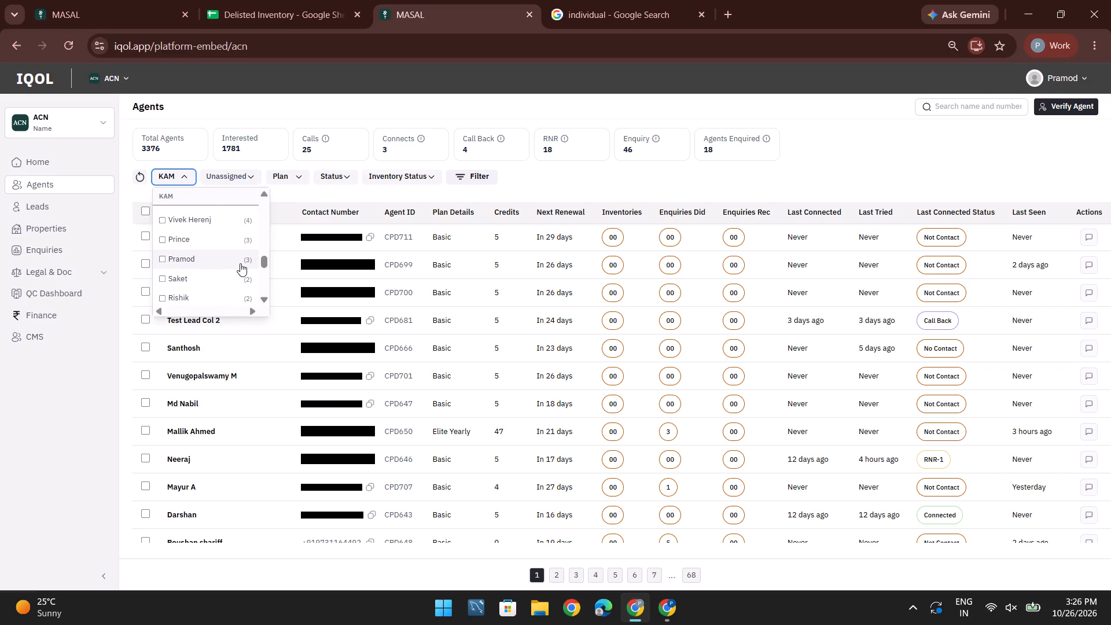
pyautogui.click(240, 263)
pyautogui.click(347, 446)
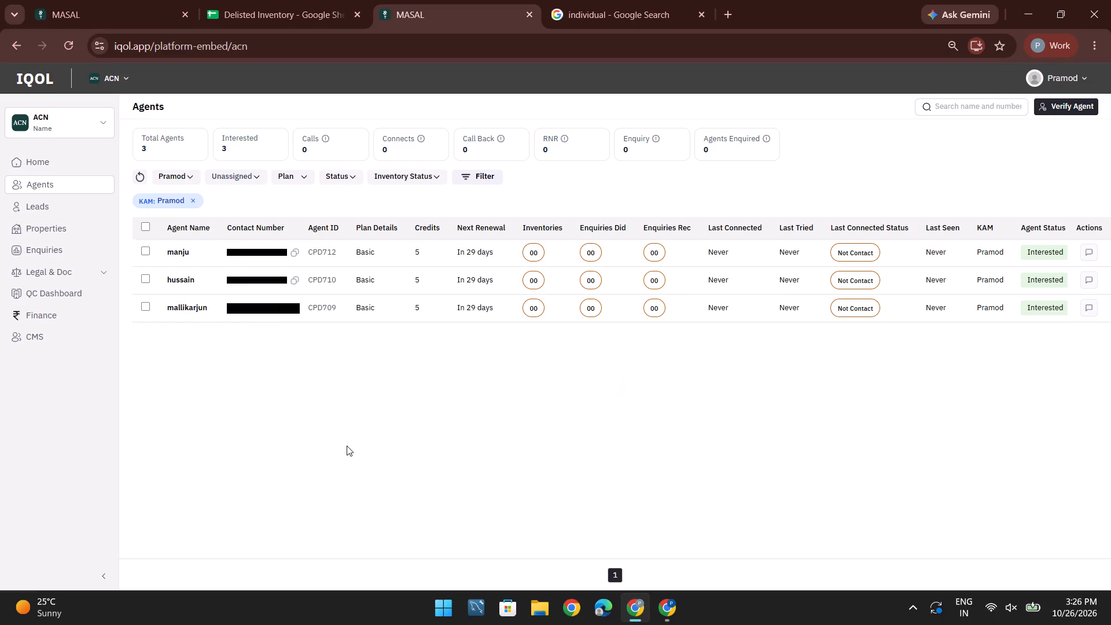
# Return to the leads list filtered by KAM Suraj and look through its not-yet-contacted leads.
pyautogui.click(176, 0)
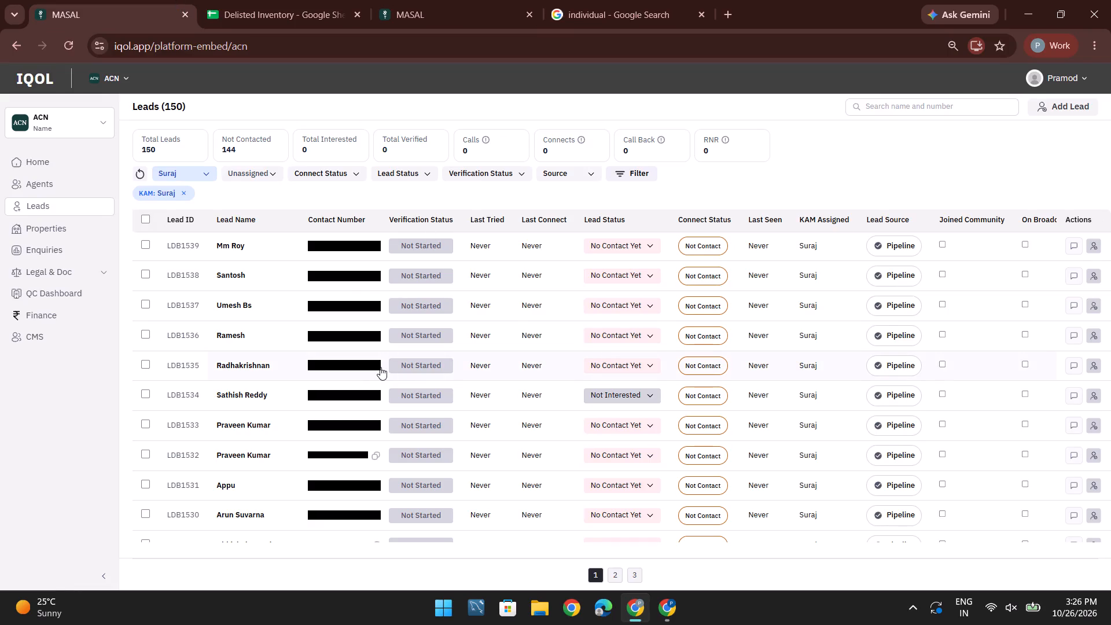
pyautogui.scroll(-1, 479, 444)
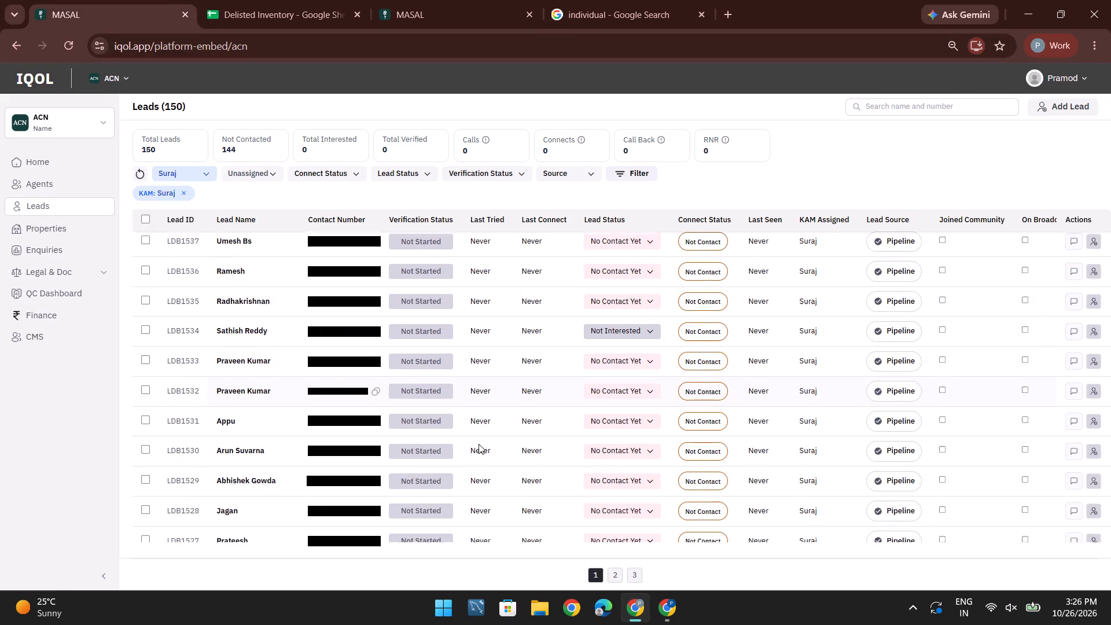
pyautogui.scroll(-3, 479, 444)
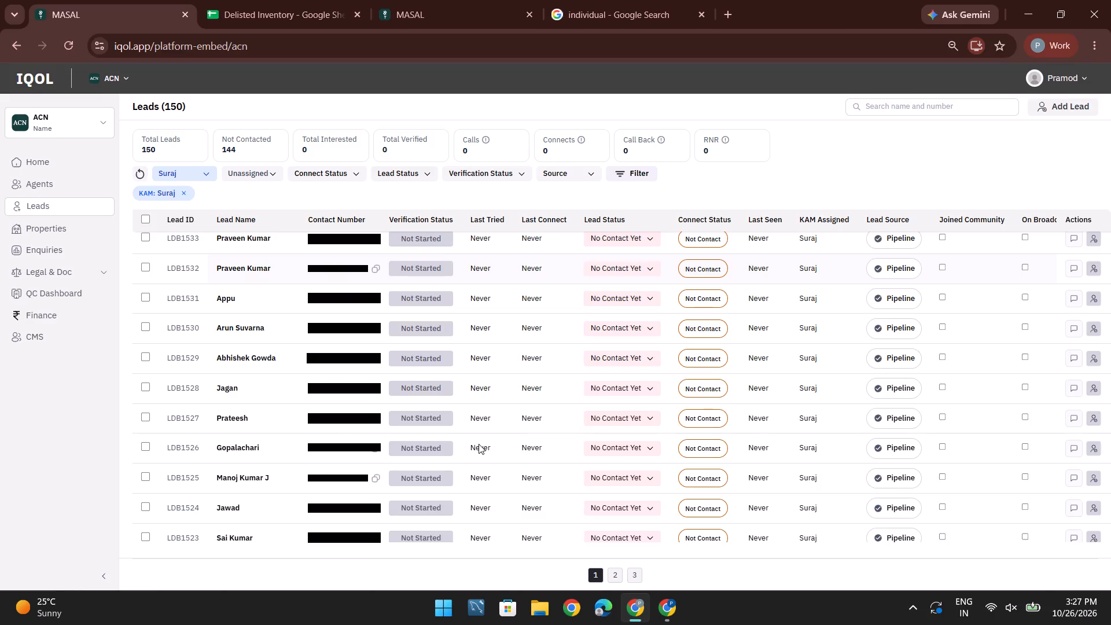
pyautogui.scroll(-1, 479, 444)
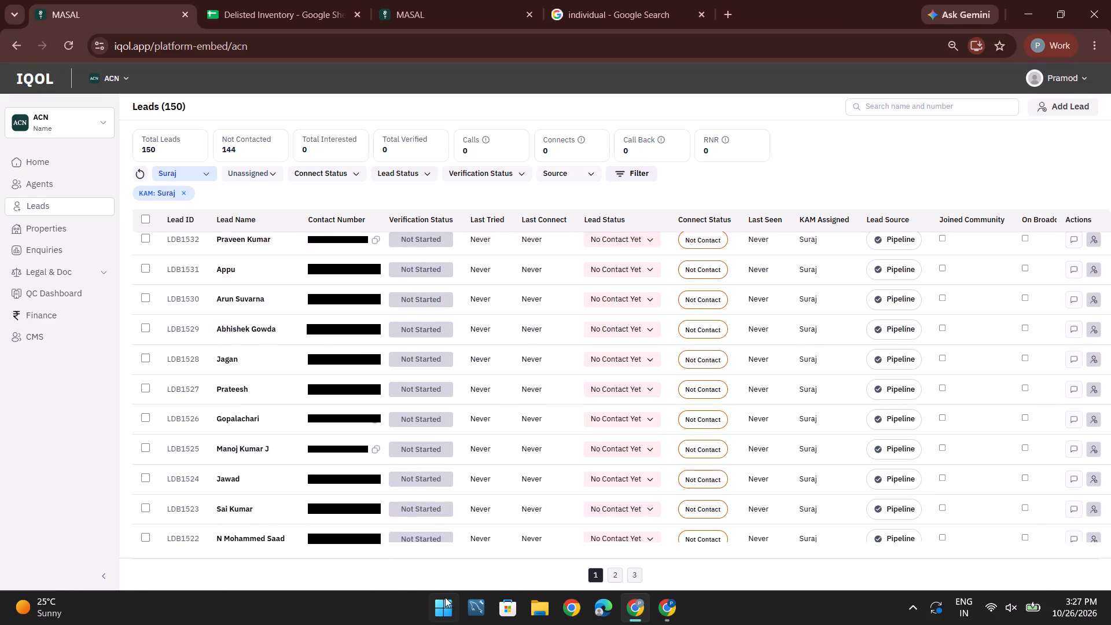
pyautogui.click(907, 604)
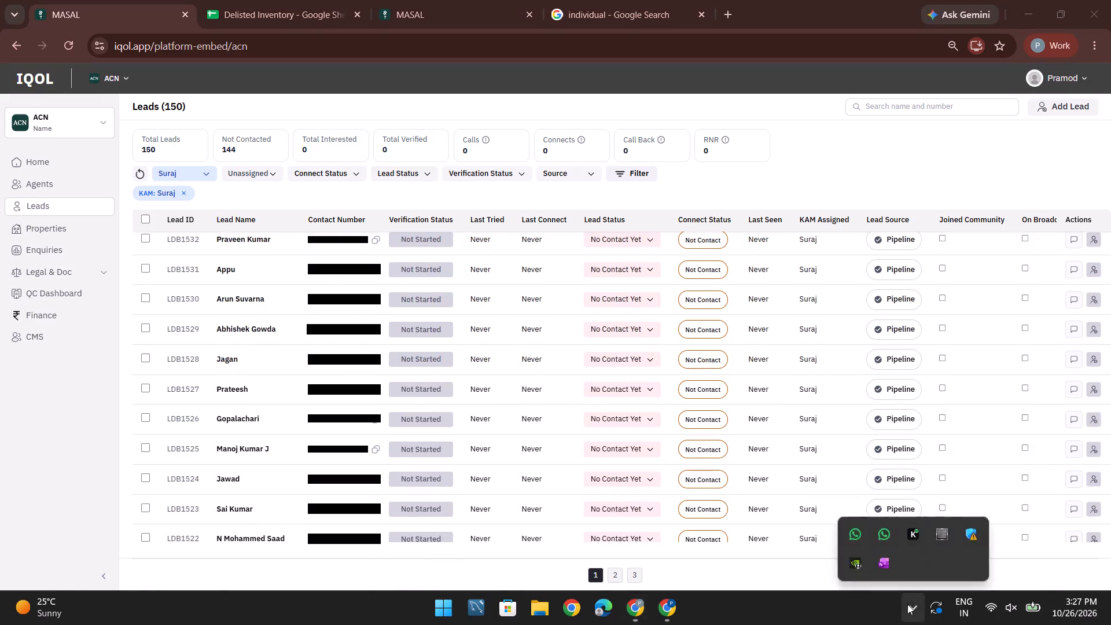
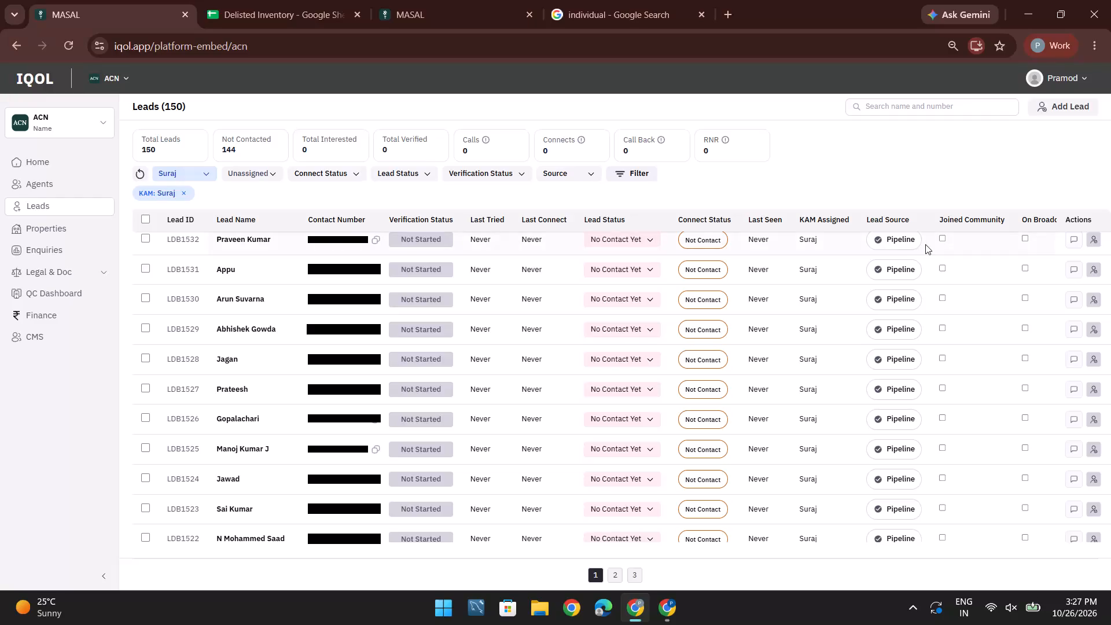
pyautogui.click(1092, 238)
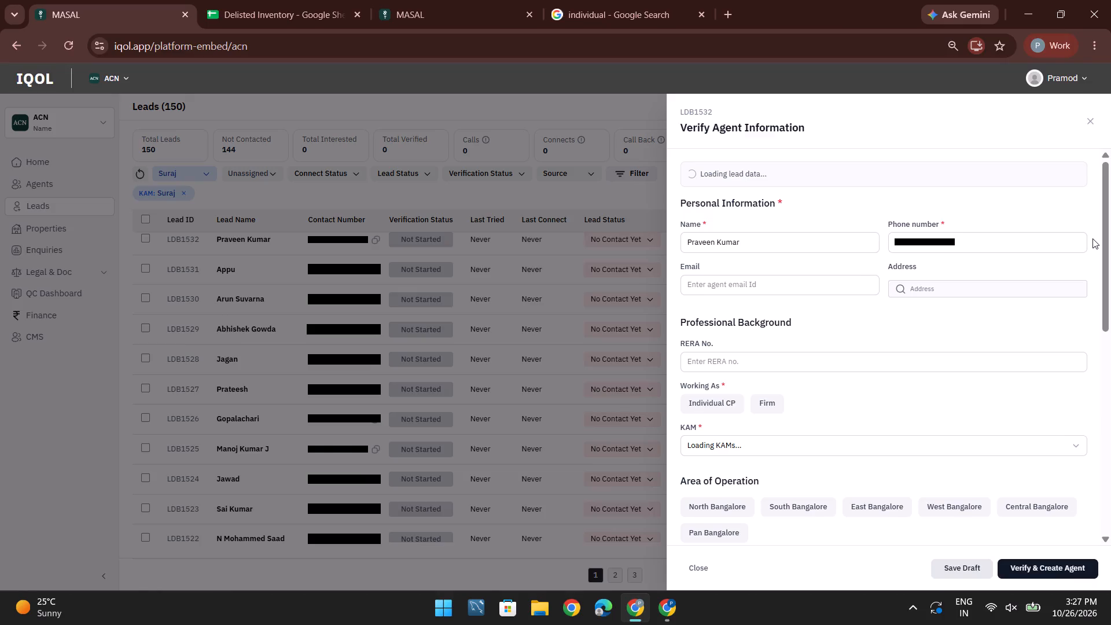
pyautogui.click(1098, 117)
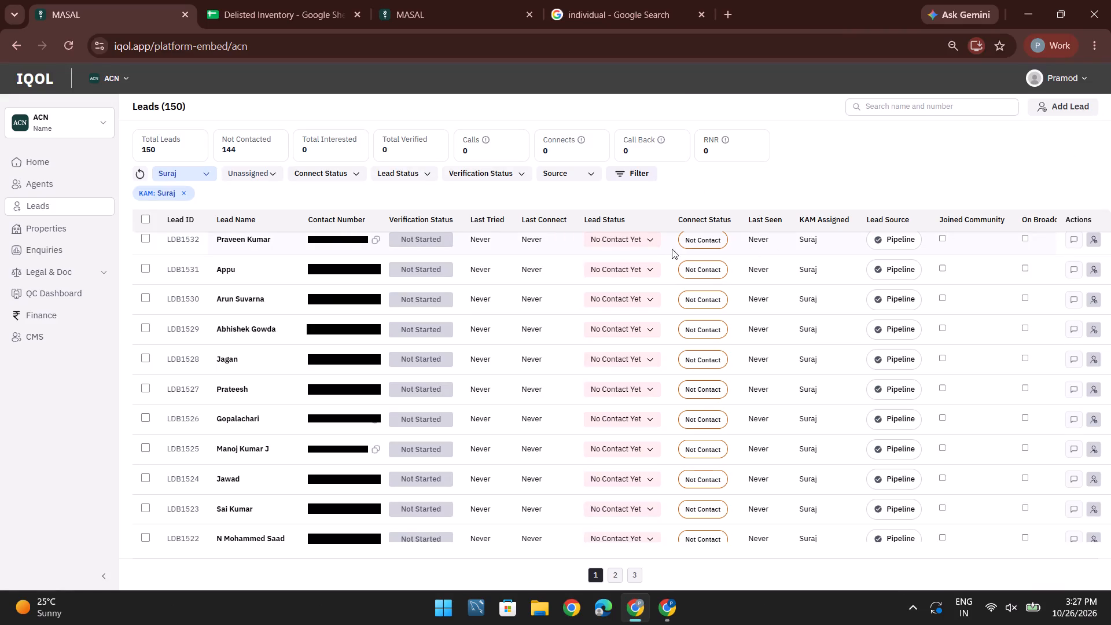
pyautogui.click(653, 243)
pyautogui.click(631, 272)
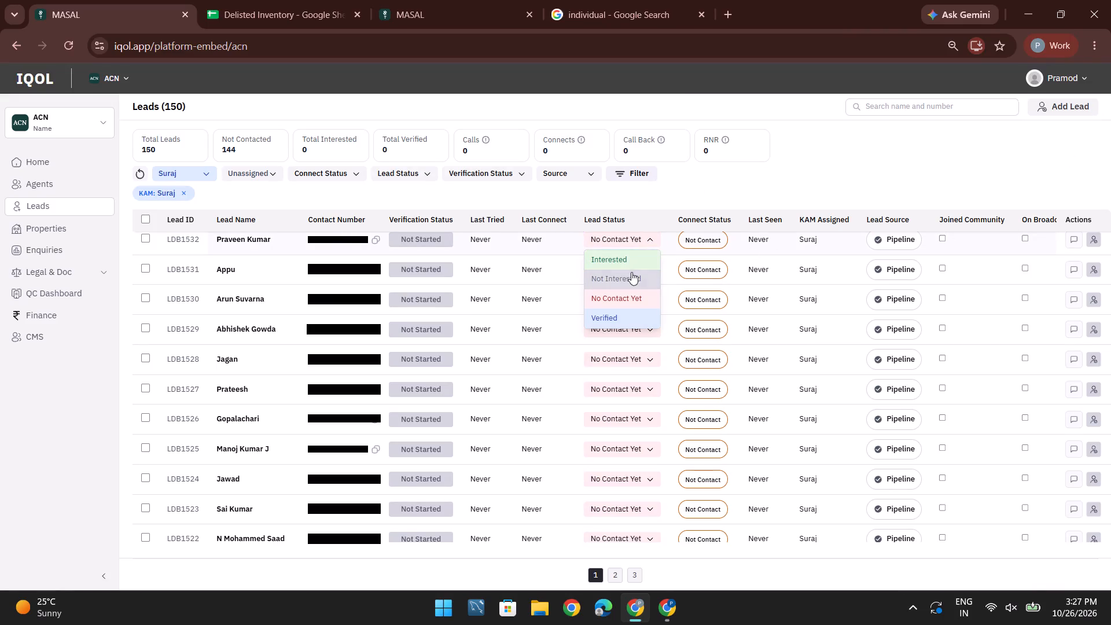
pyautogui.click(1077, 244)
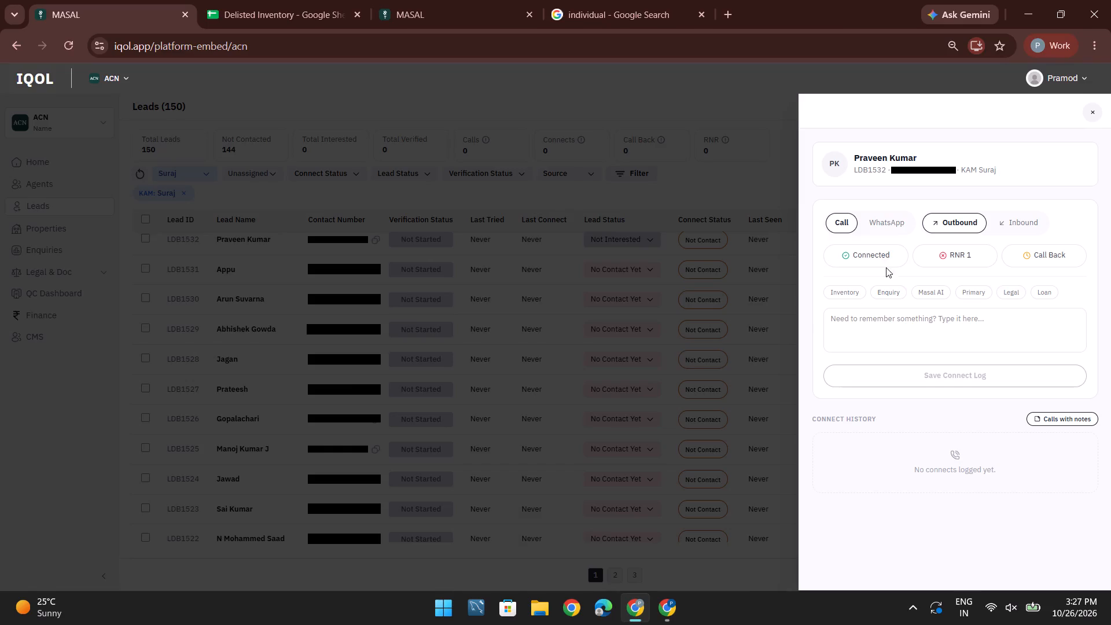
pyautogui.click(886, 255)
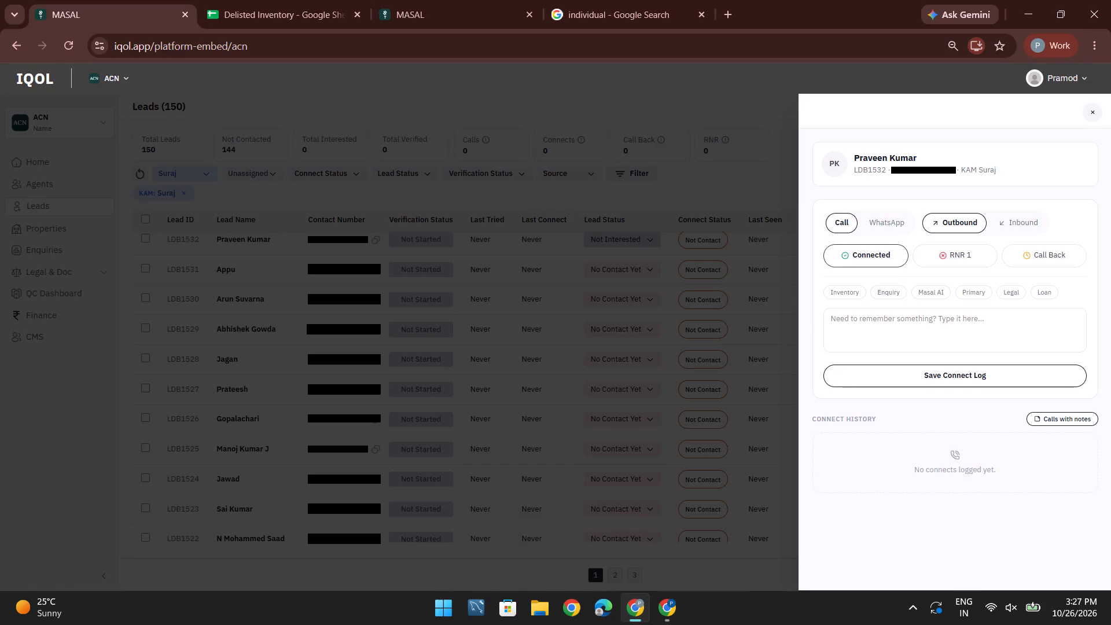
pyautogui.click(894, 332)
pyautogui.write('not an agent')
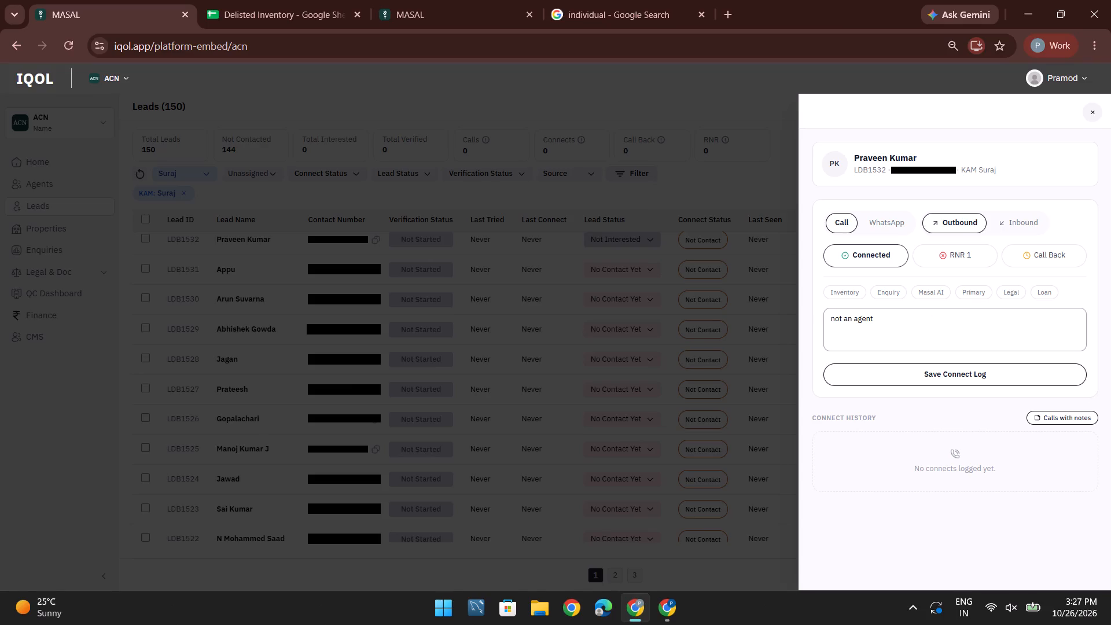
pyautogui.click(919, 372)
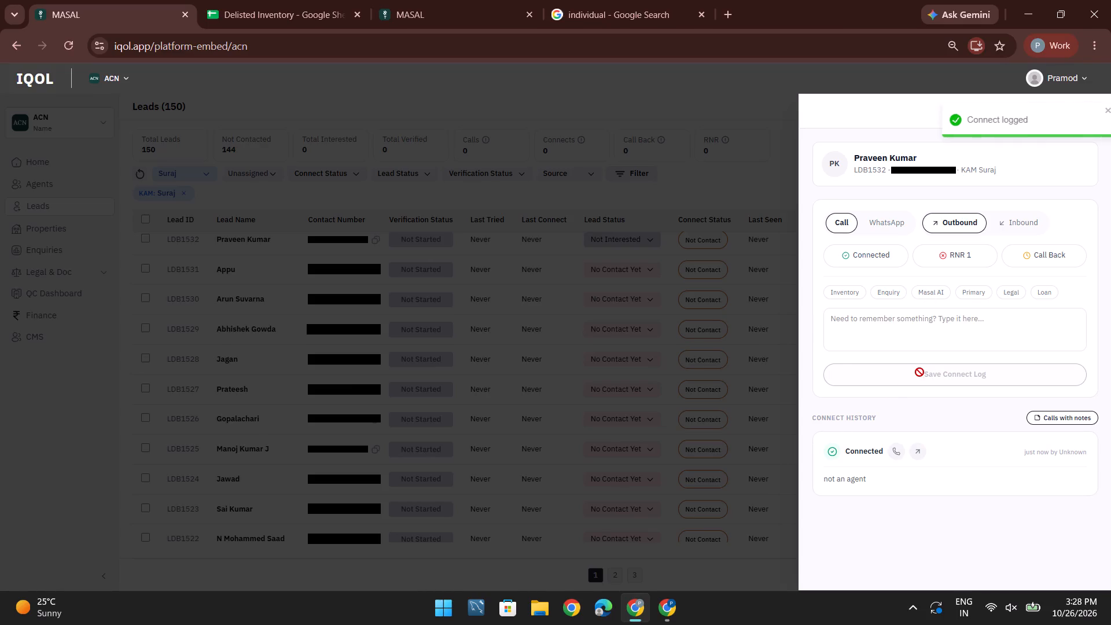
pyautogui.click(708, 561)
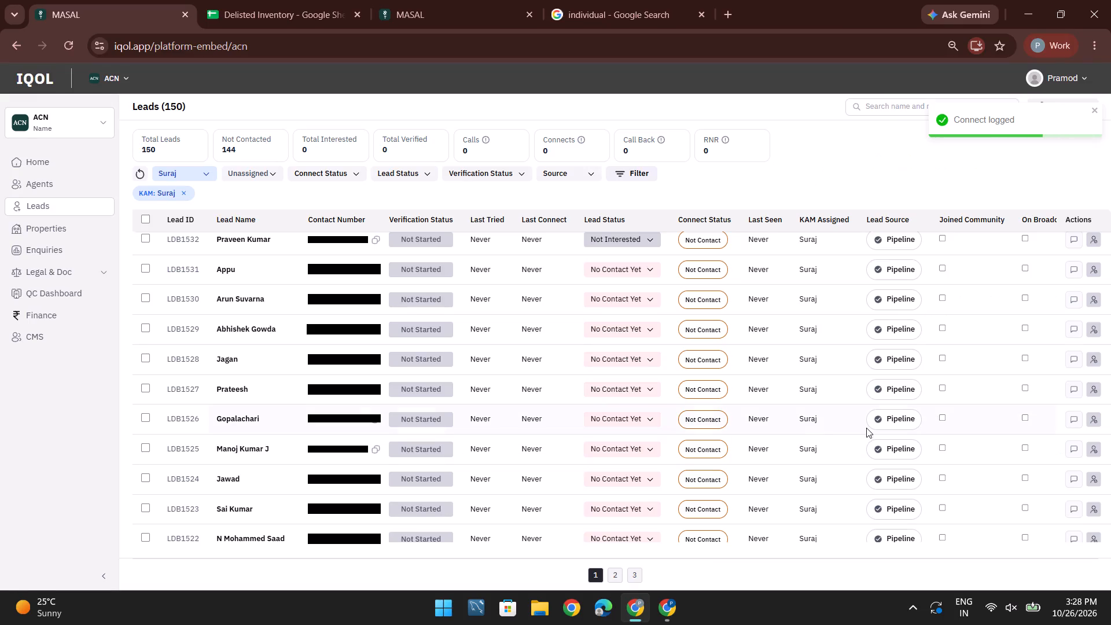
pyautogui.scroll(-1, 866, 428)
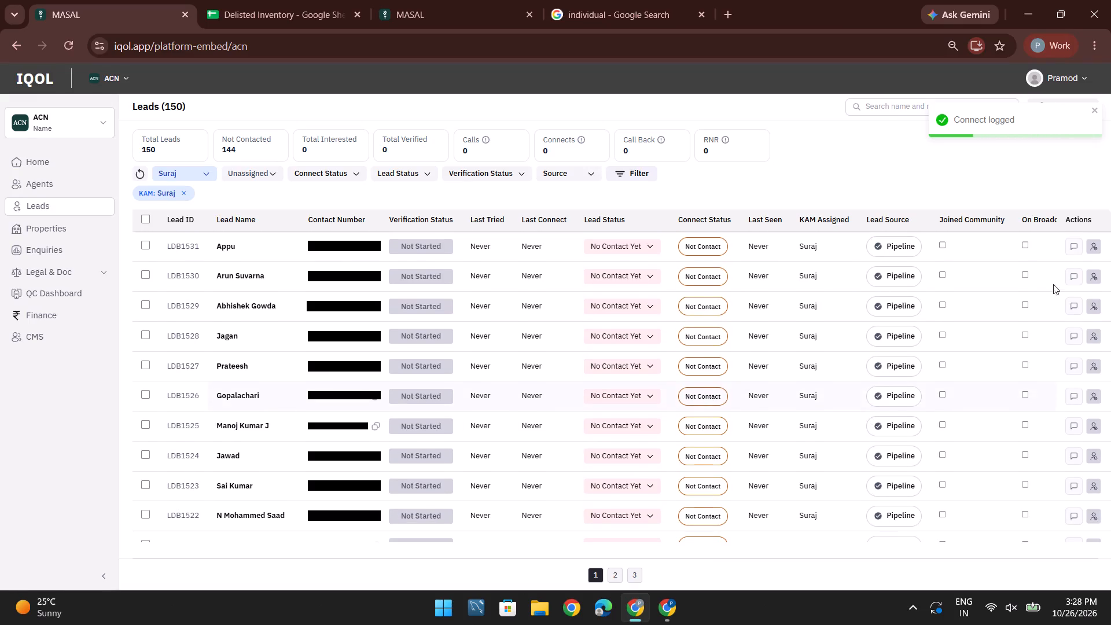
pyautogui.click(1076, 245)
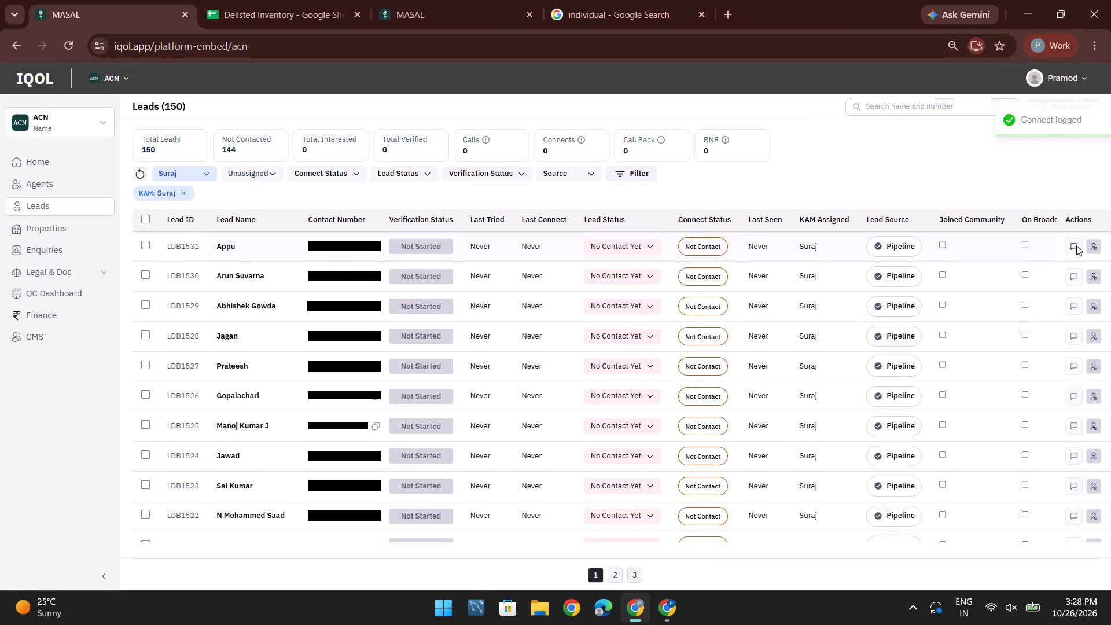
pyautogui.click(702, 575)
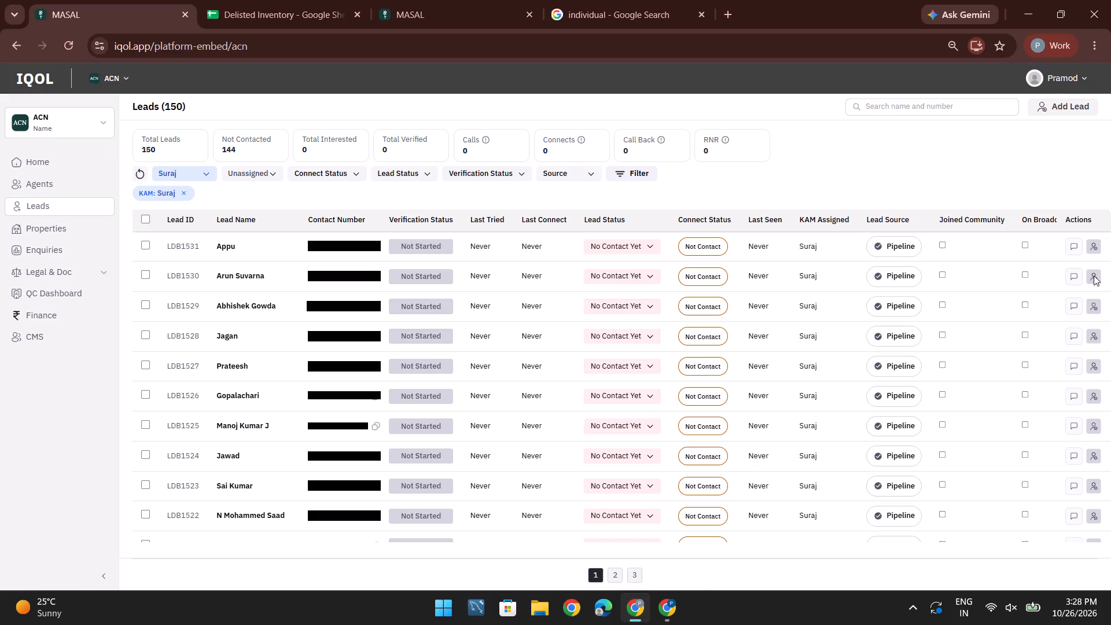
pyautogui.click(1098, 241)
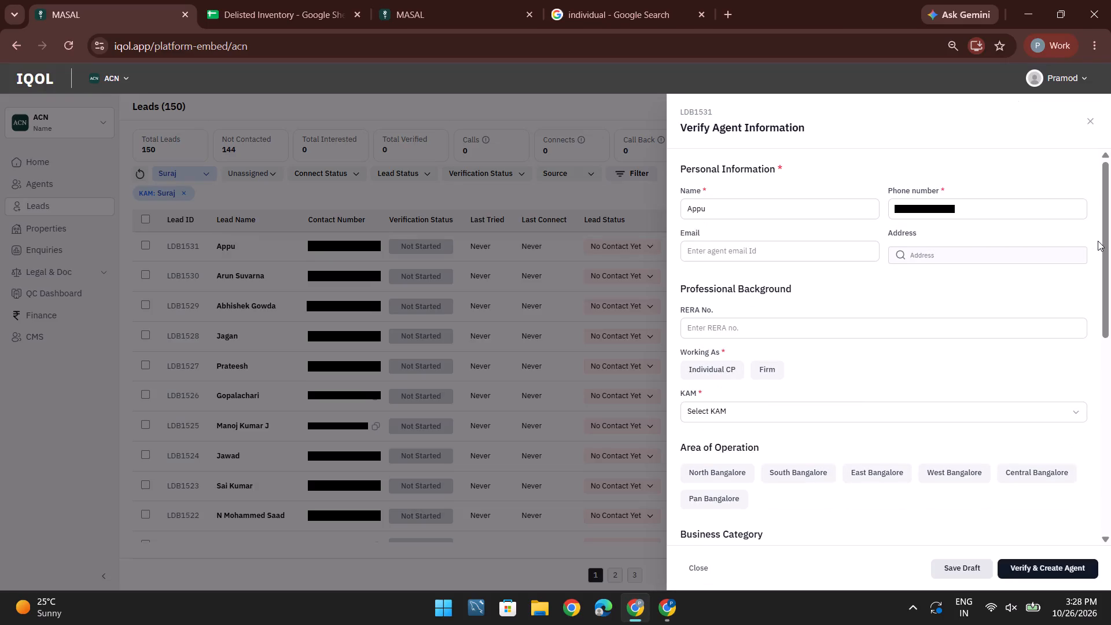
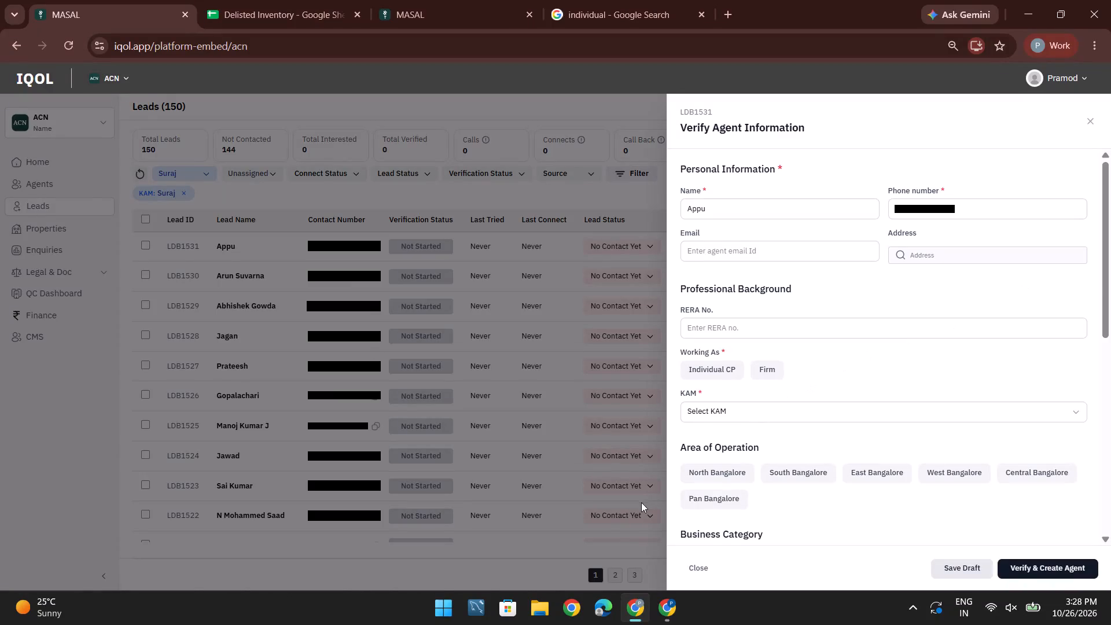
pyautogui.click(550, 575)
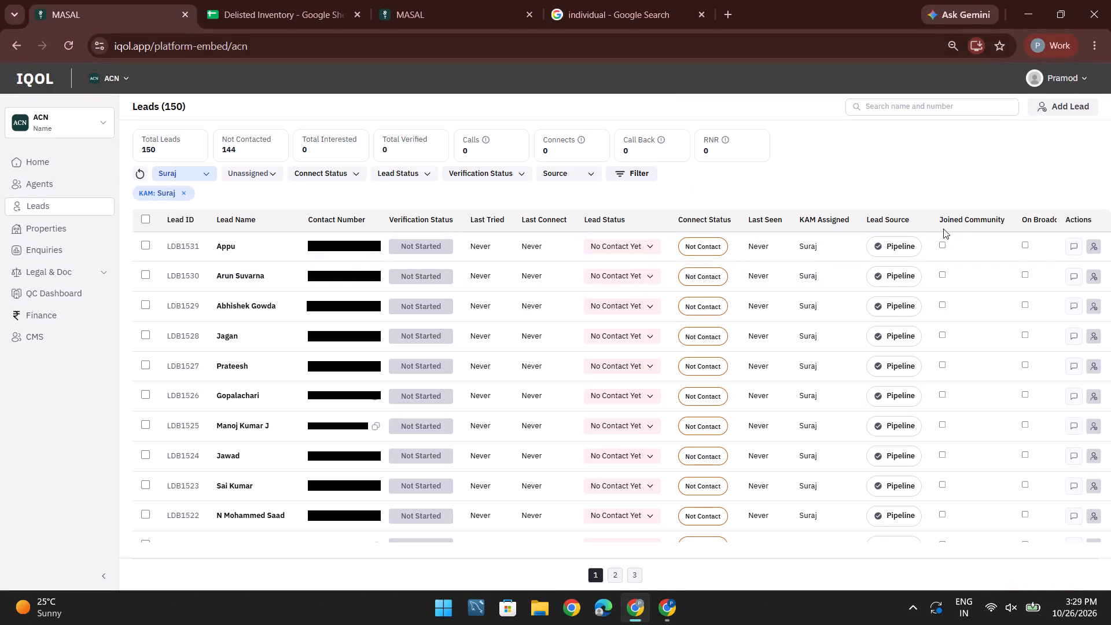
pyautogui.click(1073, 249)
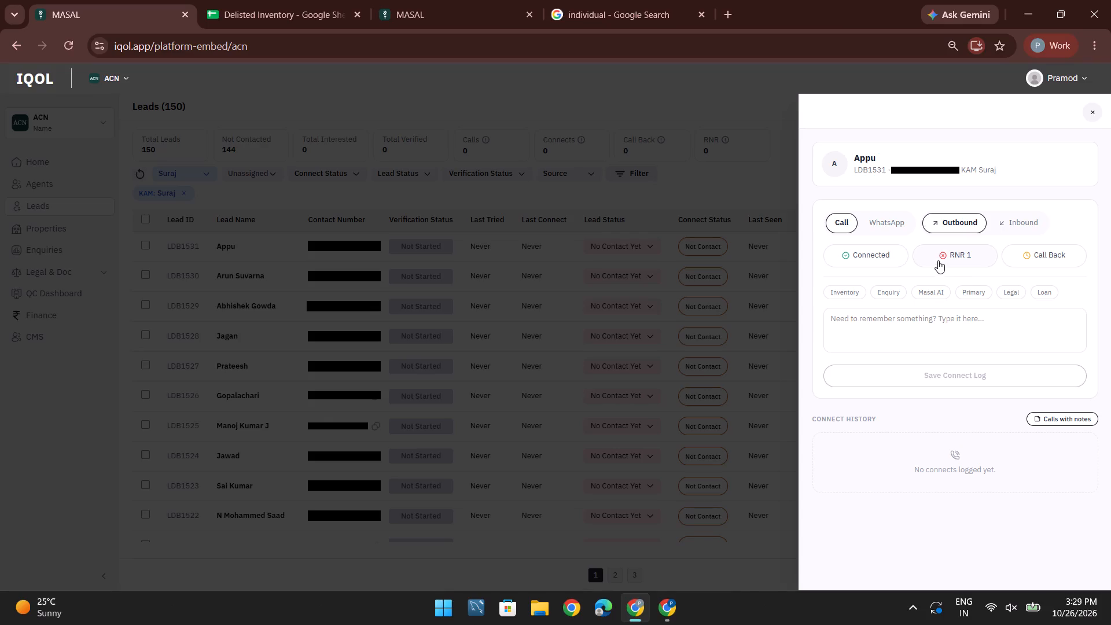
pyautogui.click(938, 260)
pyautogui.click(862, 318)
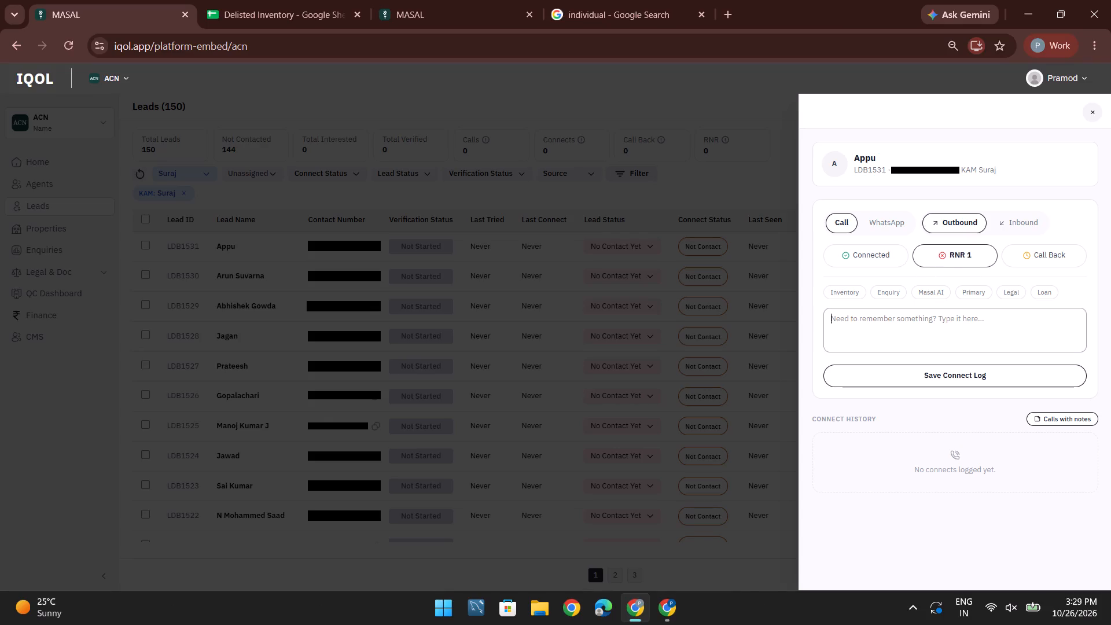
pyautogui.write('rnr')
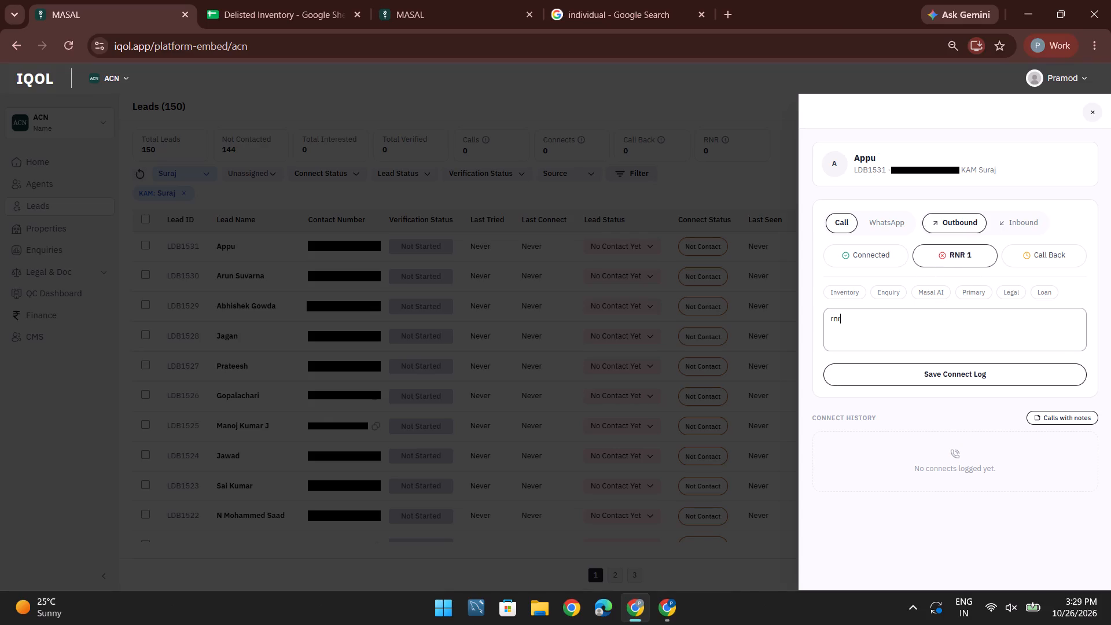
pyautogui.click(895, 372)
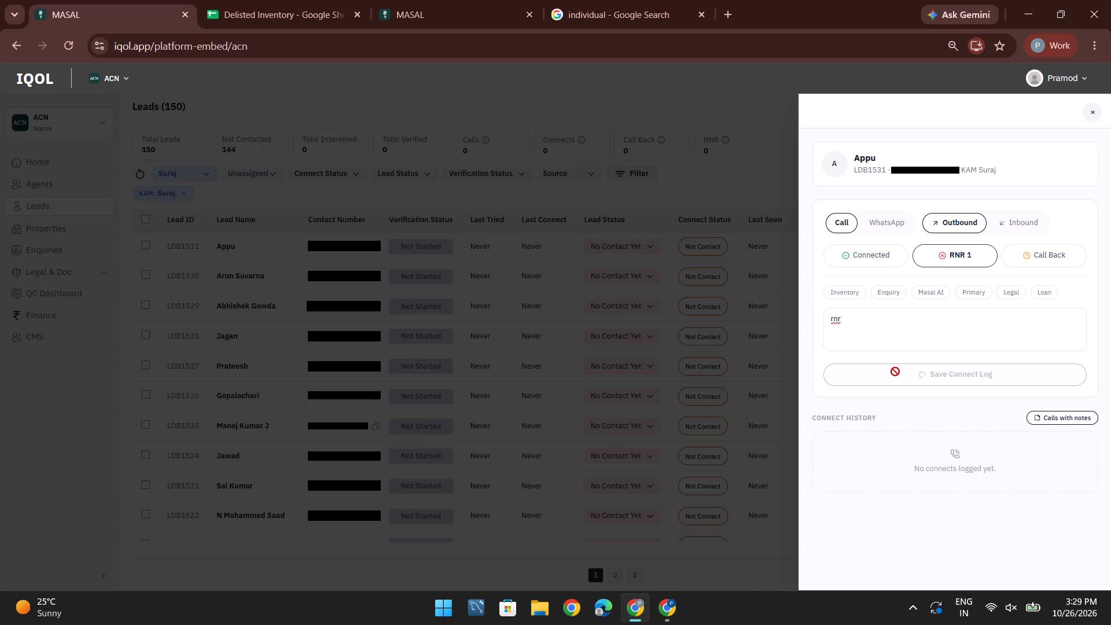
pyautogui.click(706, 567)
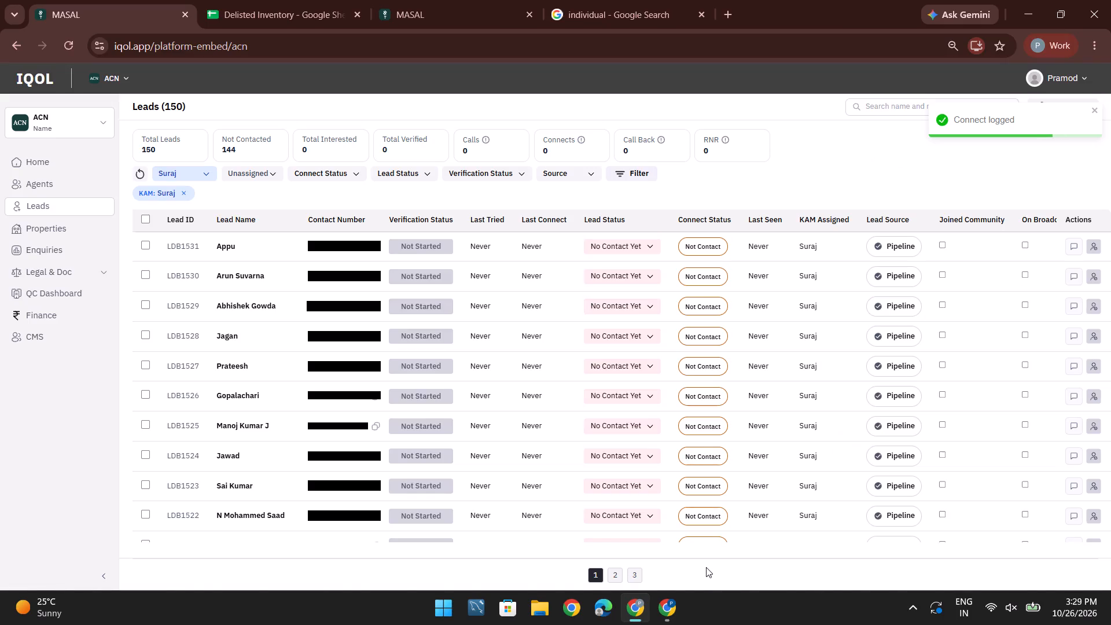
pyautogui.scroll(-1, 864, 445)
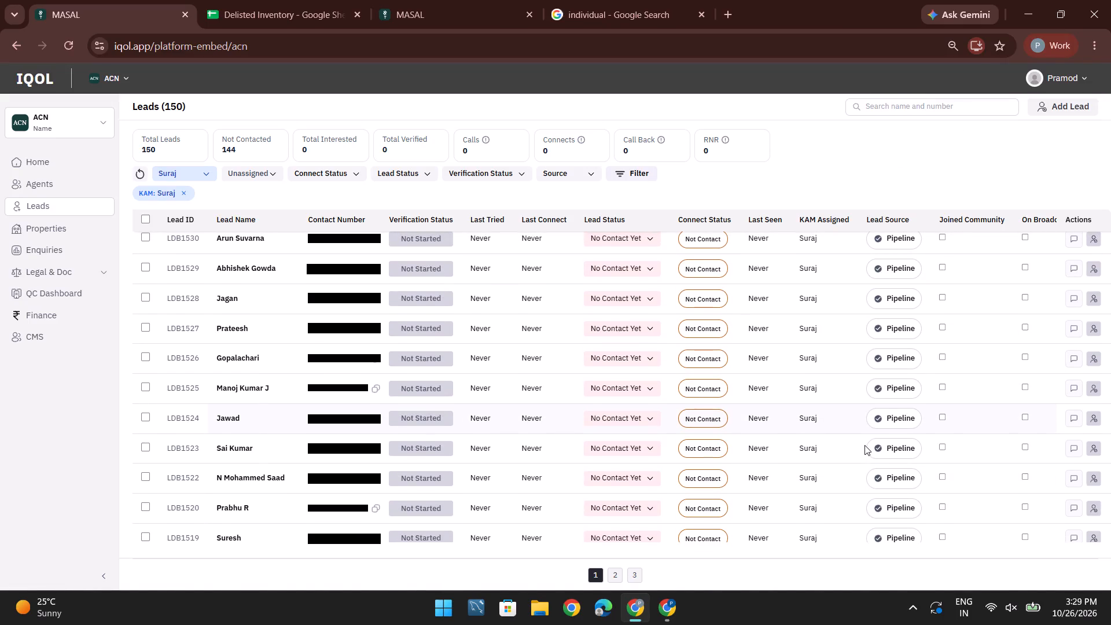
pyautogui.click(1073, 235)
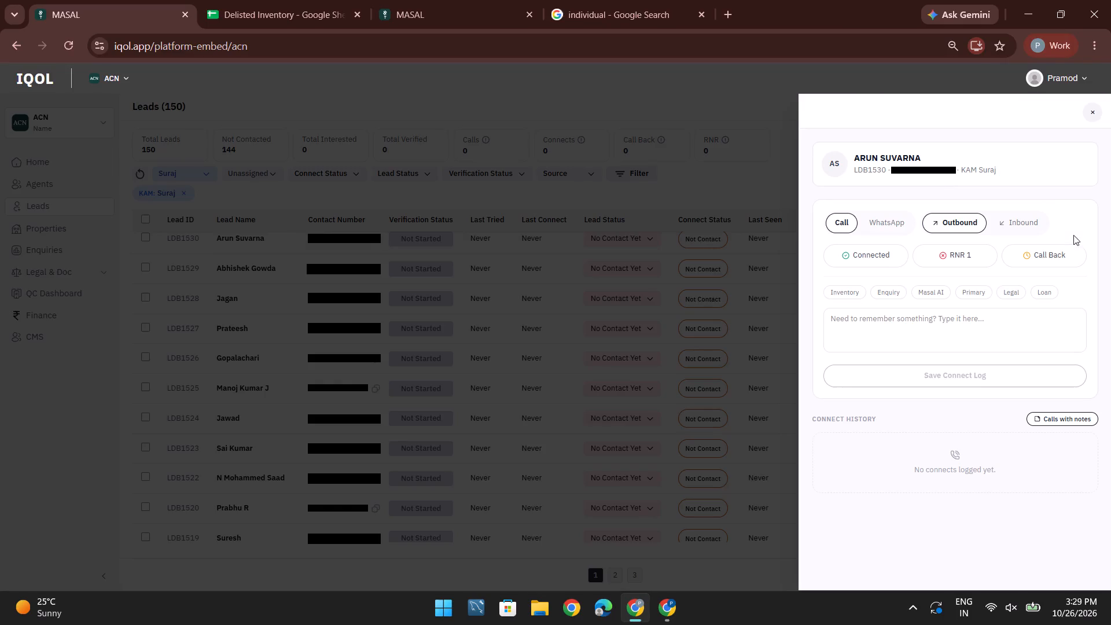
pyautogui.click(709, 560)
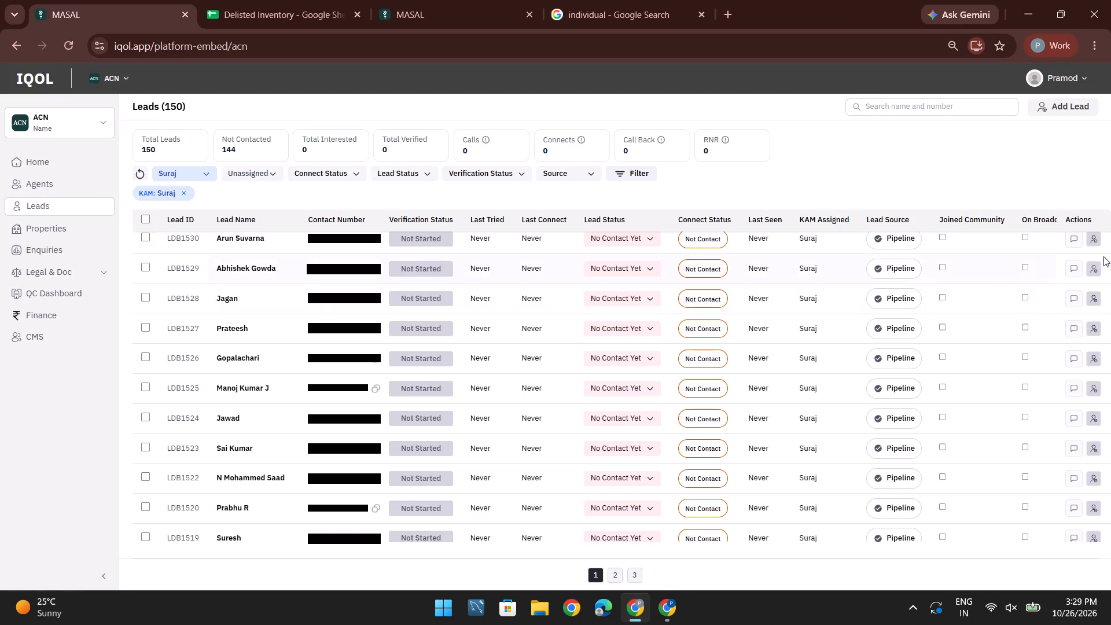
pyautogui.click(1095, 237)
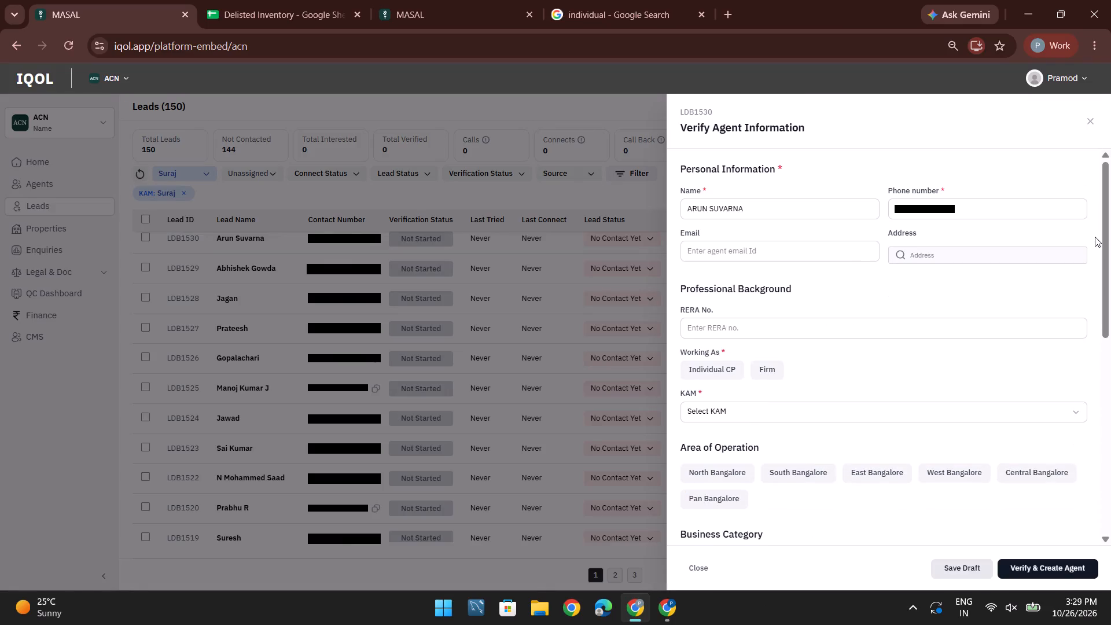